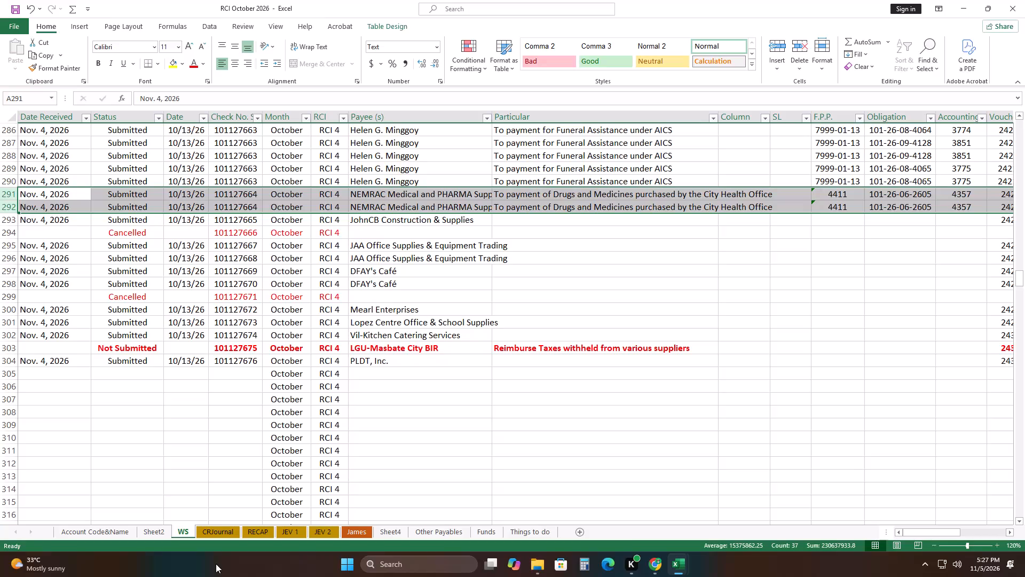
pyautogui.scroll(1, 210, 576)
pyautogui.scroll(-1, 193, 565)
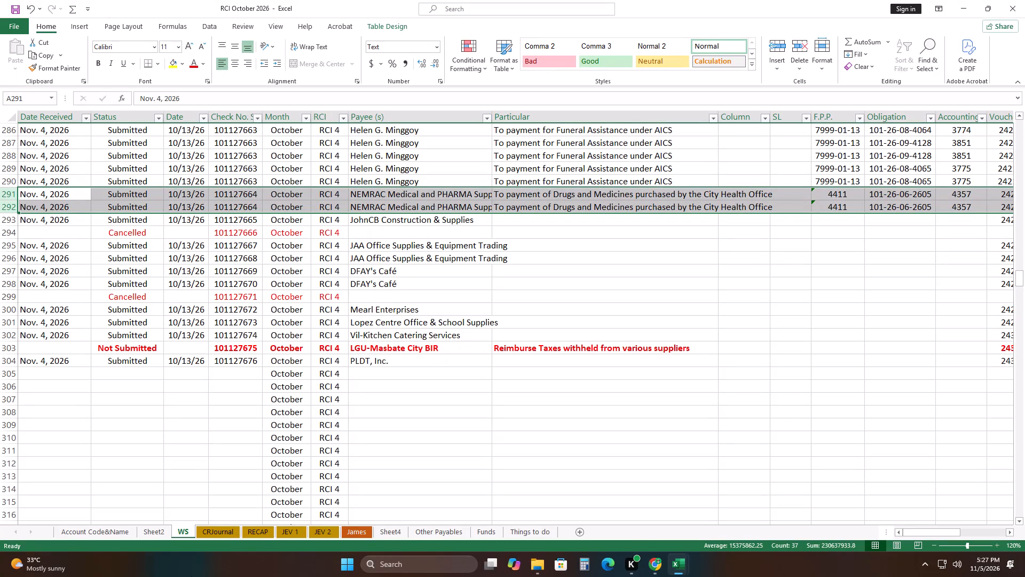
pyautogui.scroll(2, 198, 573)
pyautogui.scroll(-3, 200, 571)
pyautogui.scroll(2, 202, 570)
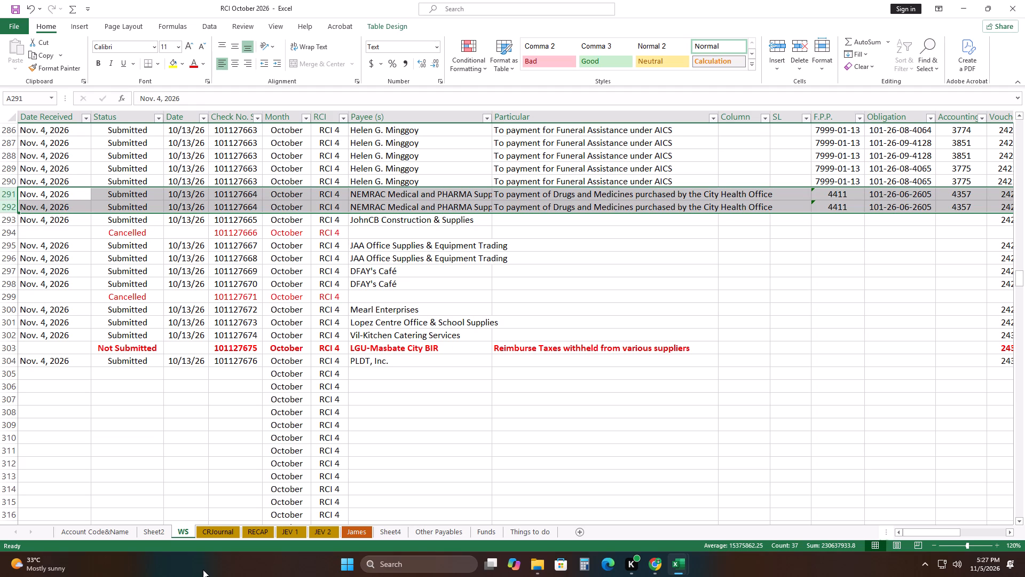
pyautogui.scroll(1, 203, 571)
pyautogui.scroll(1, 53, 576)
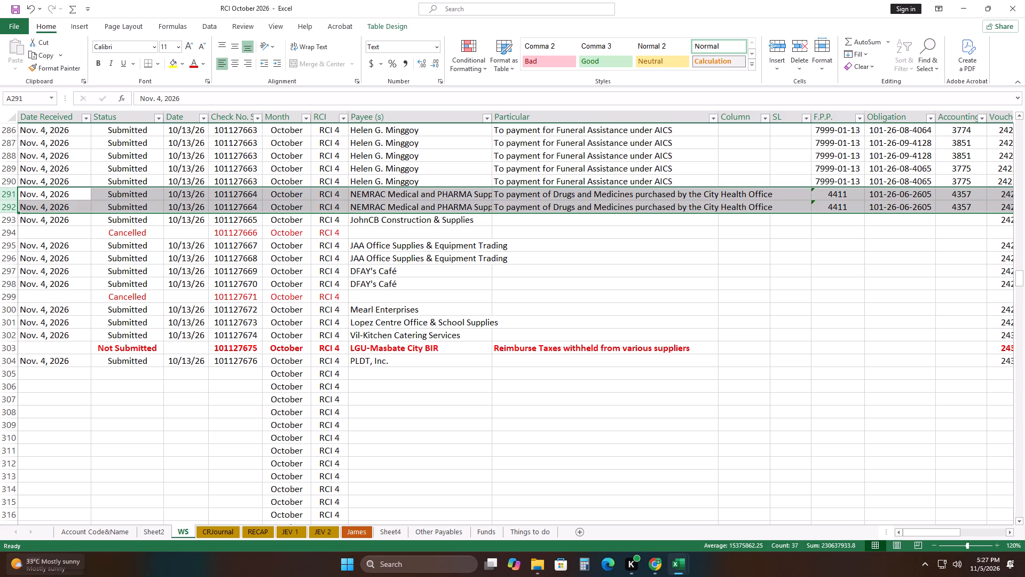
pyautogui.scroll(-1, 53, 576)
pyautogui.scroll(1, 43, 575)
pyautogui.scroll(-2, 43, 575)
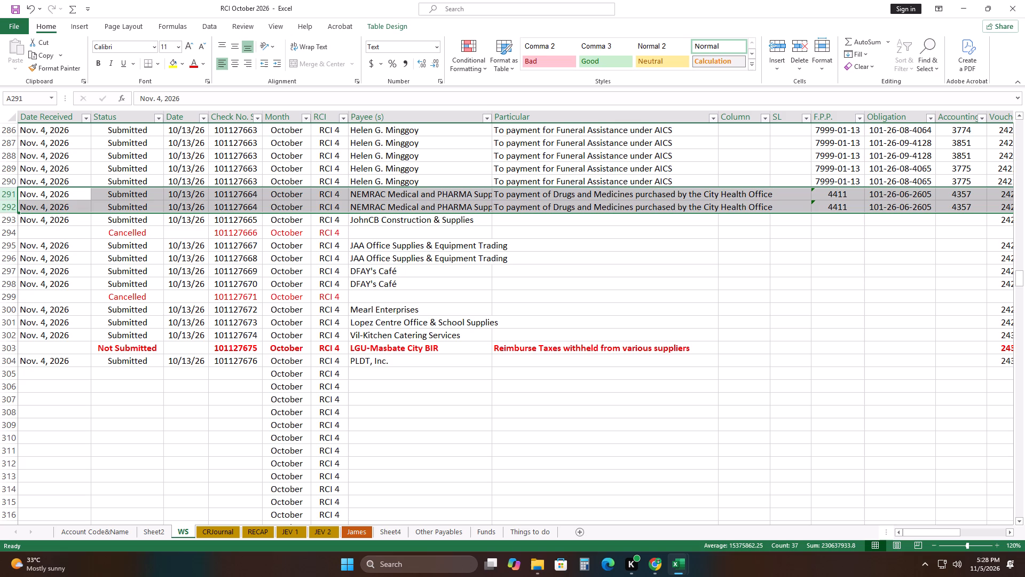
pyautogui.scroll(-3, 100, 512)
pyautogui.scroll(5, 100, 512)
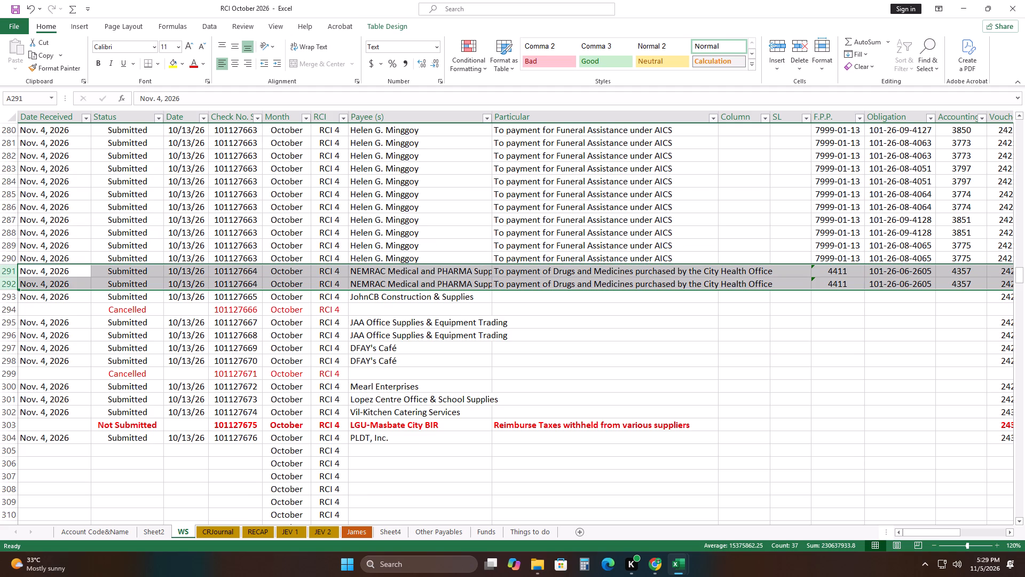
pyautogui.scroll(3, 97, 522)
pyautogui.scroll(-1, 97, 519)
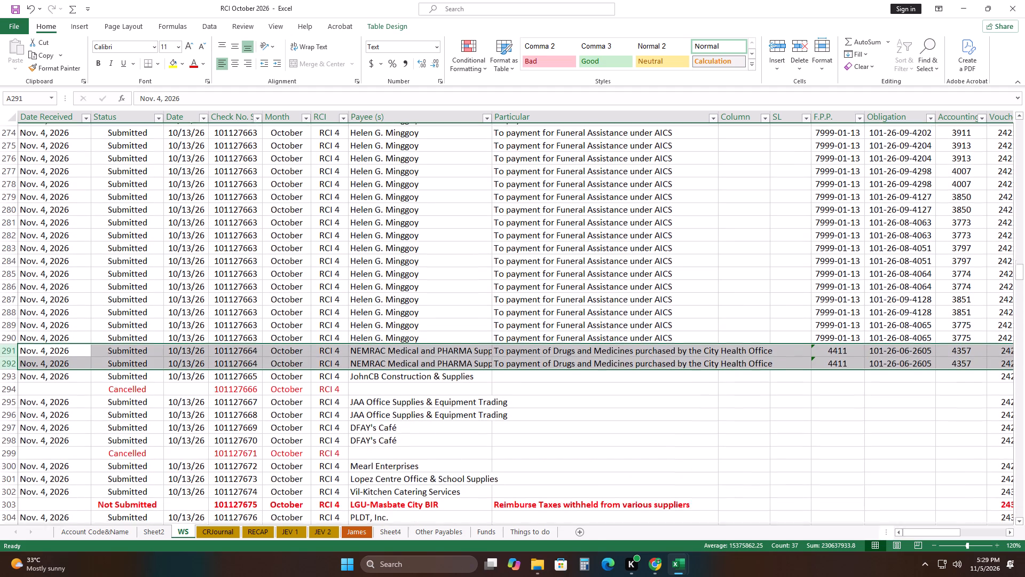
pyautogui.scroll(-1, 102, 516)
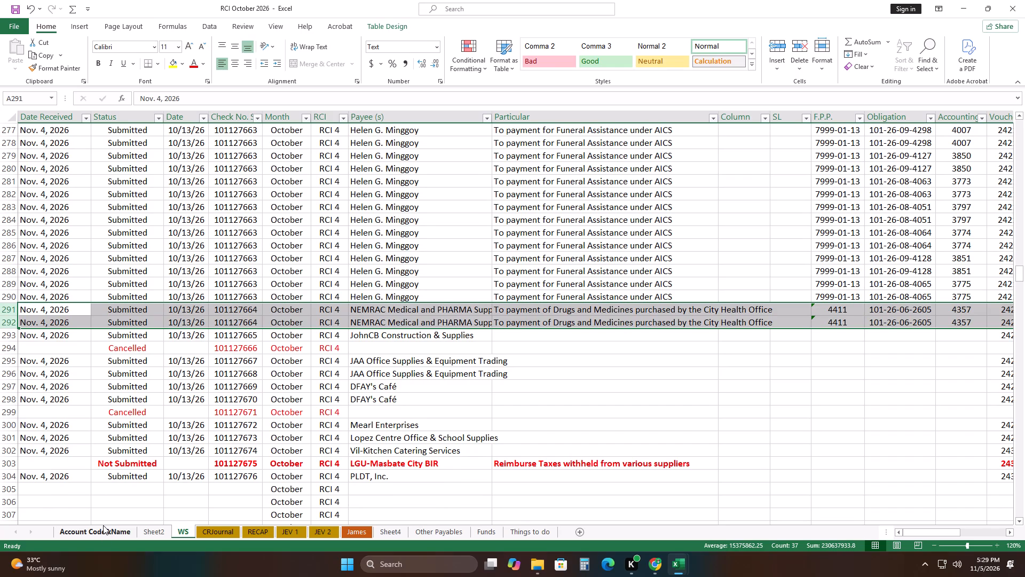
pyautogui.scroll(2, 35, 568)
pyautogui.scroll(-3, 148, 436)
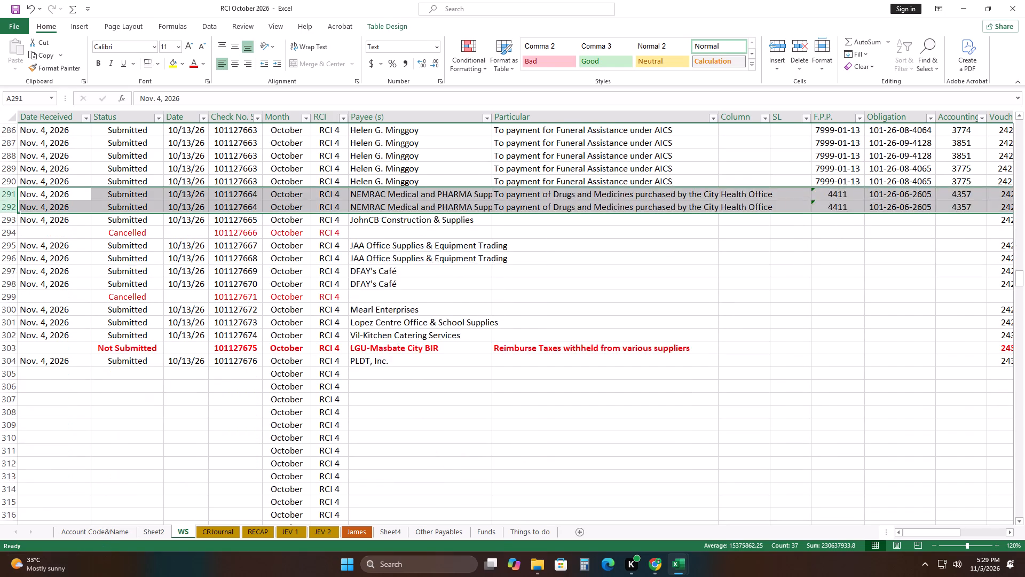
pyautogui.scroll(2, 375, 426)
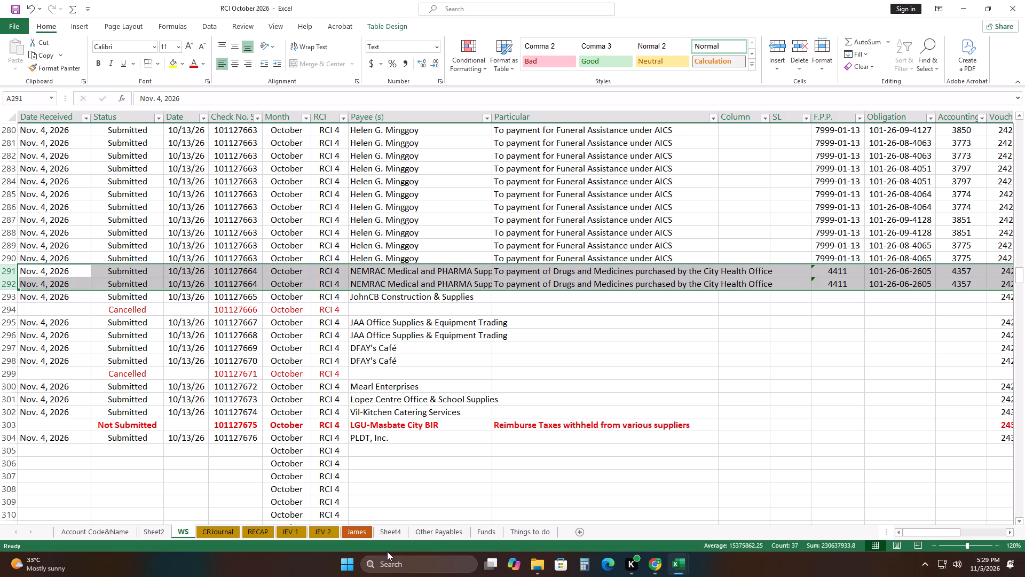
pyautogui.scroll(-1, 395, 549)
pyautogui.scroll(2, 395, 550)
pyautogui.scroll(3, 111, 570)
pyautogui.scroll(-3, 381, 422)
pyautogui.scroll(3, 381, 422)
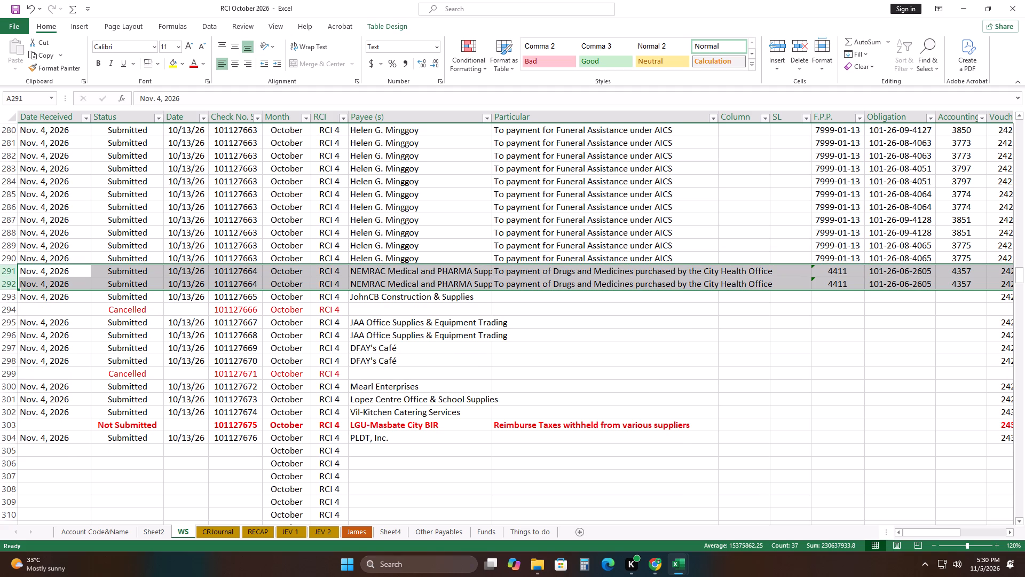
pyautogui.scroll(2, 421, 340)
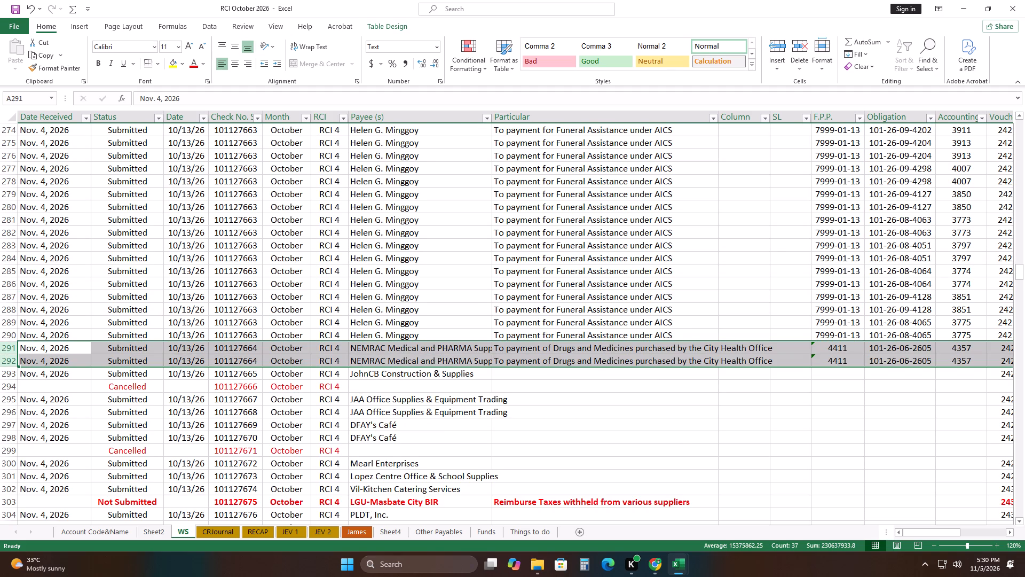
# Insert two blank rows directly below the JohnCB Construction & Supplies entry in row 293, above the cancelled check.
pyautogui.scroll(-1, 342, 376)
pyautogui.click(18, 336)
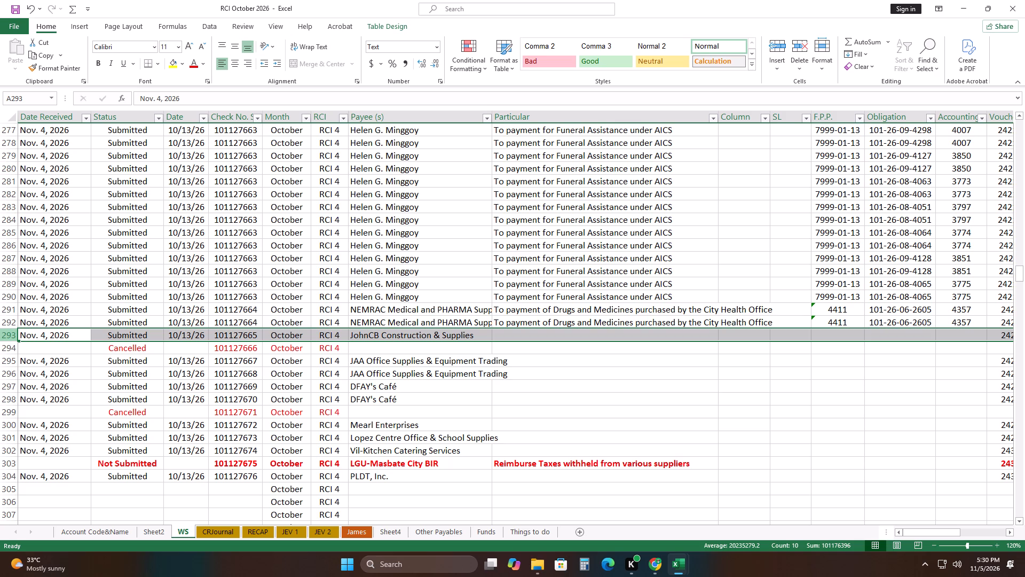
pyautogui.scroll(-1, 643, 428)
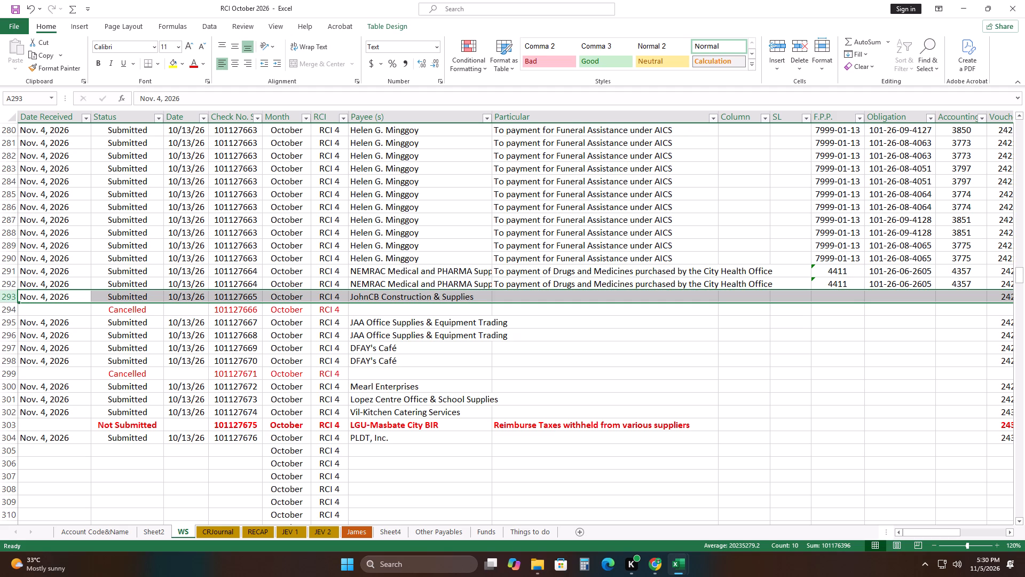
pyautogui.click(10, 309)
pyautogui.rightClick(10, 309)
pyautogui.click(56, 400)
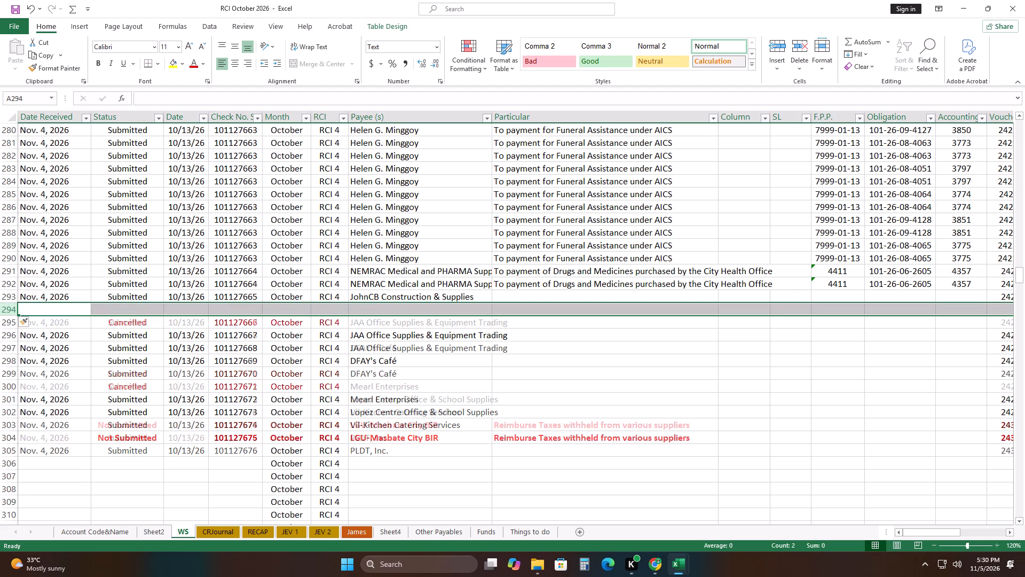
pyautogui.click(10, 309)
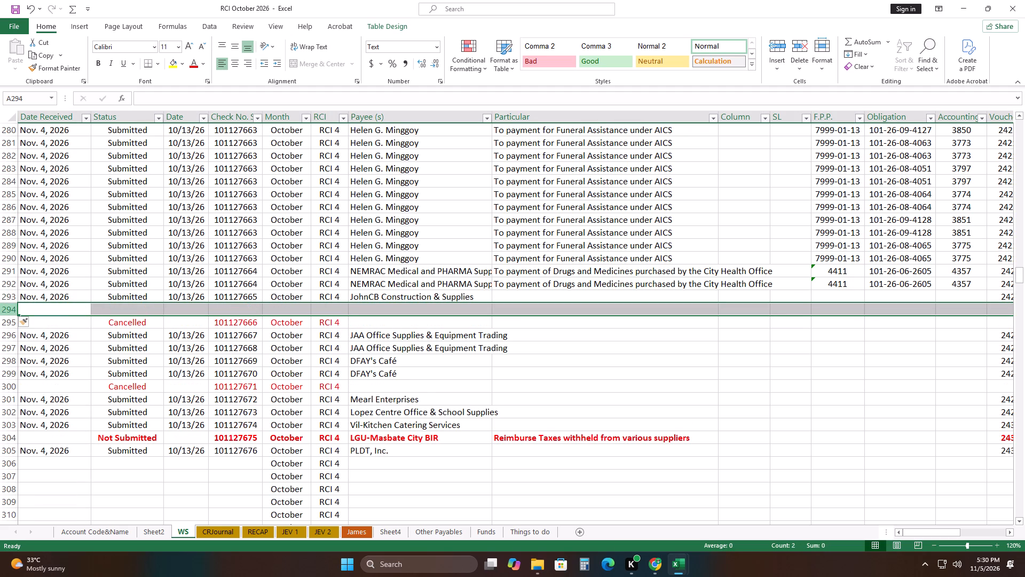
pyautogui.rightClick(10, 309)
pyautogui.click(53, 399)
pyautogui.click(448, 369)
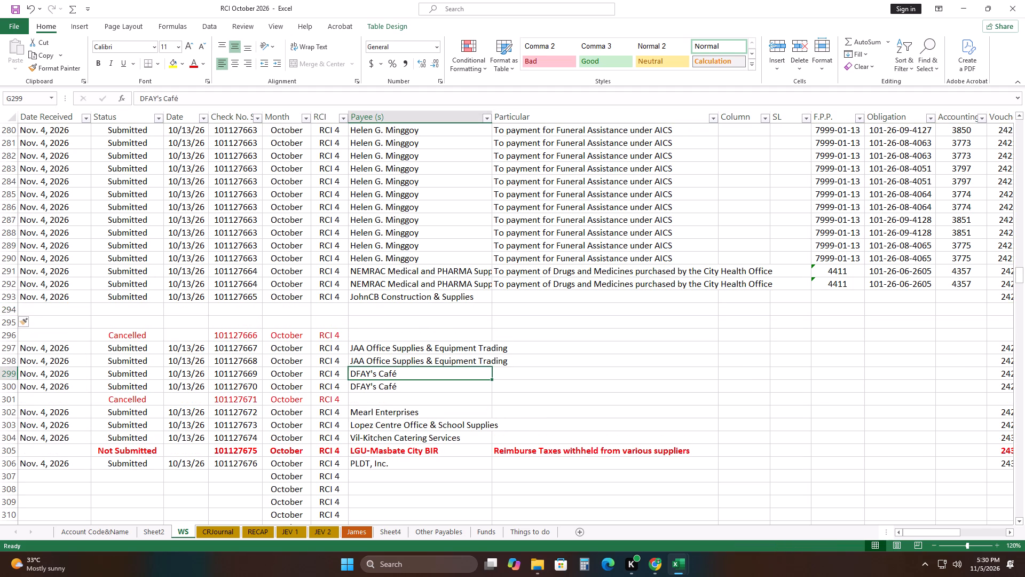
# Enter 4311 as the Accounting number for JohnCB Construction & Supplies in row 293.
pyautogui.click(965, 296)
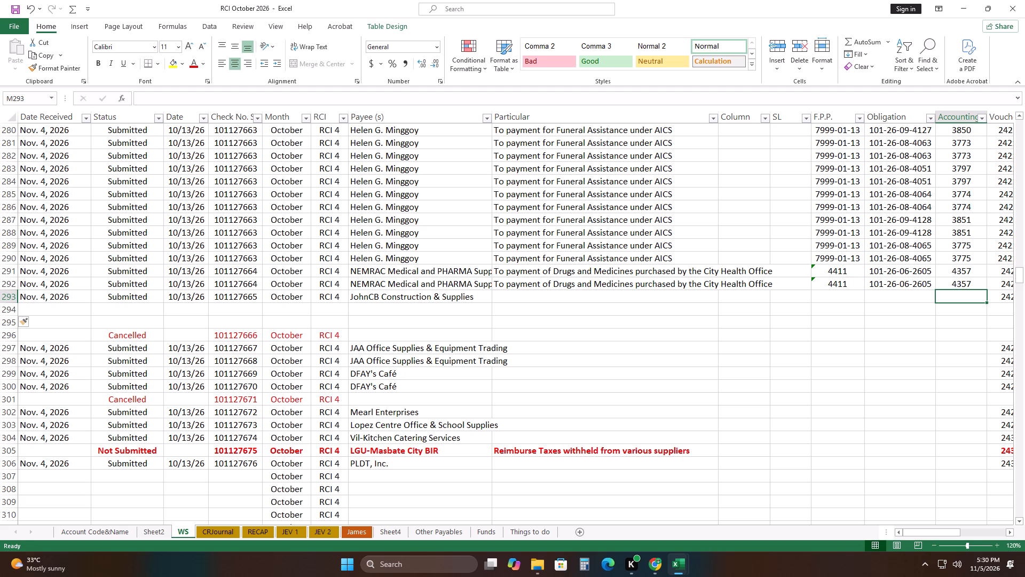
pyautogui.press('4')
pyautogui.write('311')
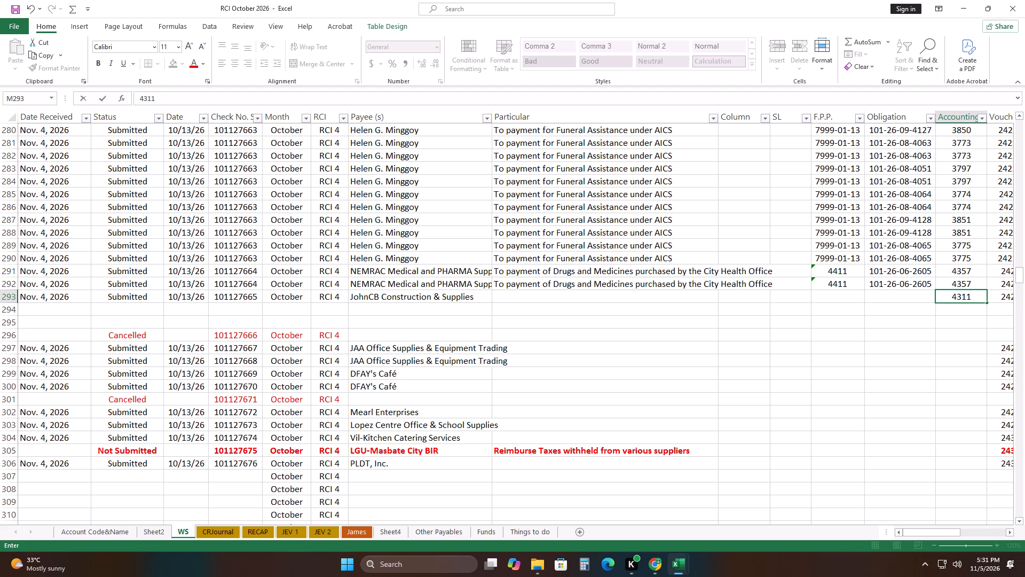
pyautogui.moveTo(831, 285); pyautogui.dragTo(917, 283)
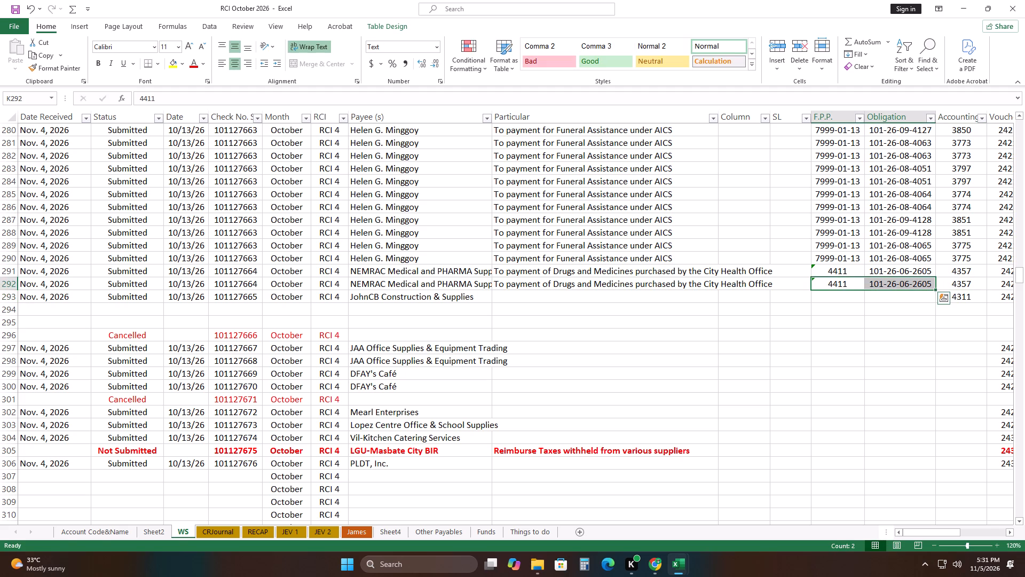
pyautogui.moveTo(934, 290); pyautogui.dragTo(935, 301)
pyautogui.click(847, 299)
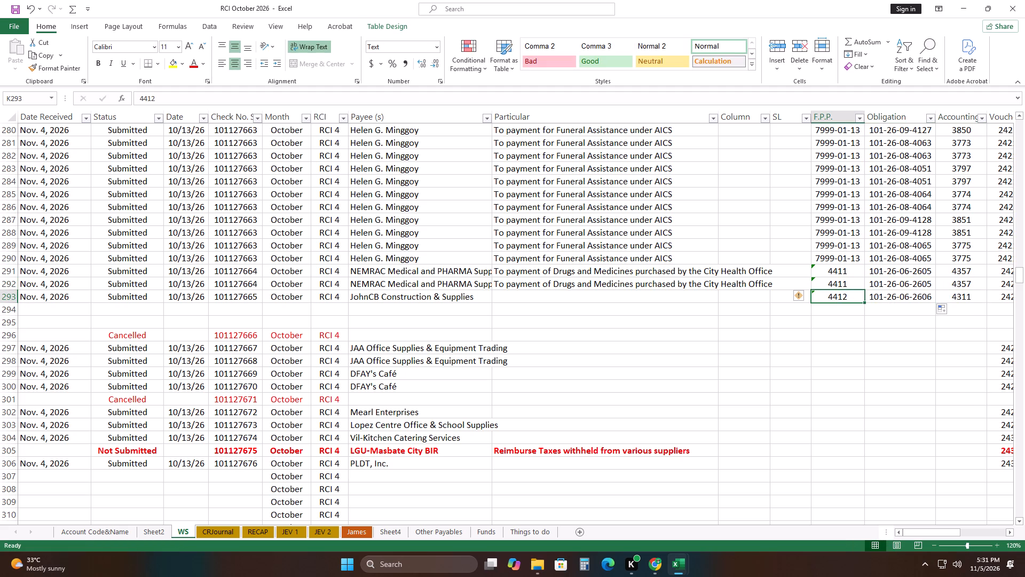
pyautogui.write('8752')
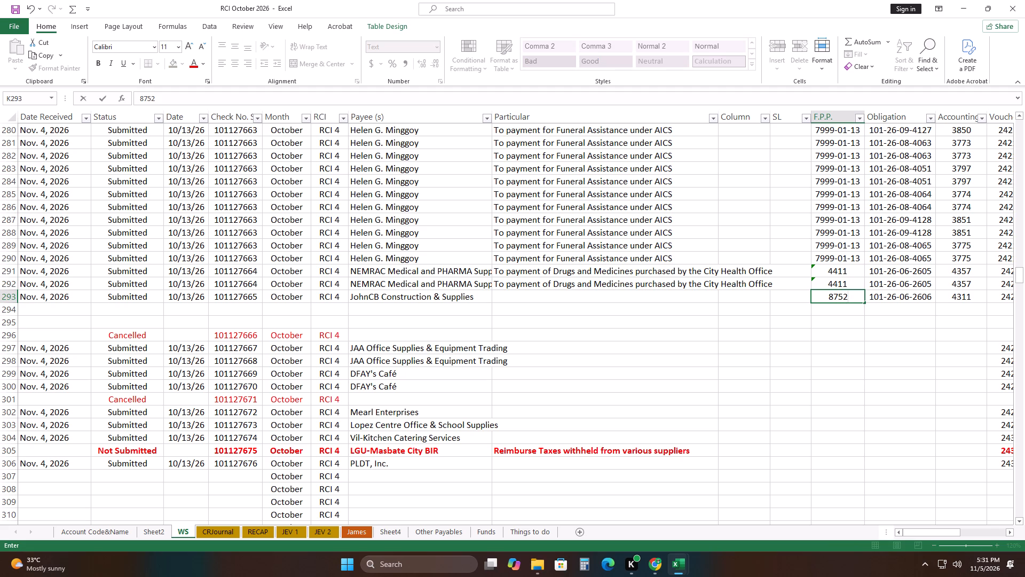
pyautogui.doubleClick(908, 297)
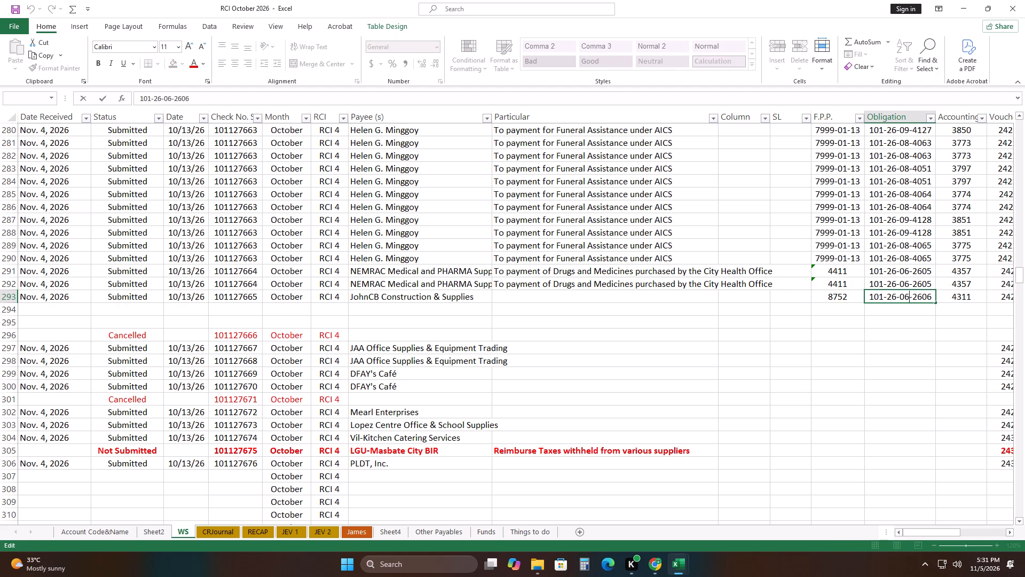
pyautogui.click(932, 298)
pyautogui.press('BackSpace')
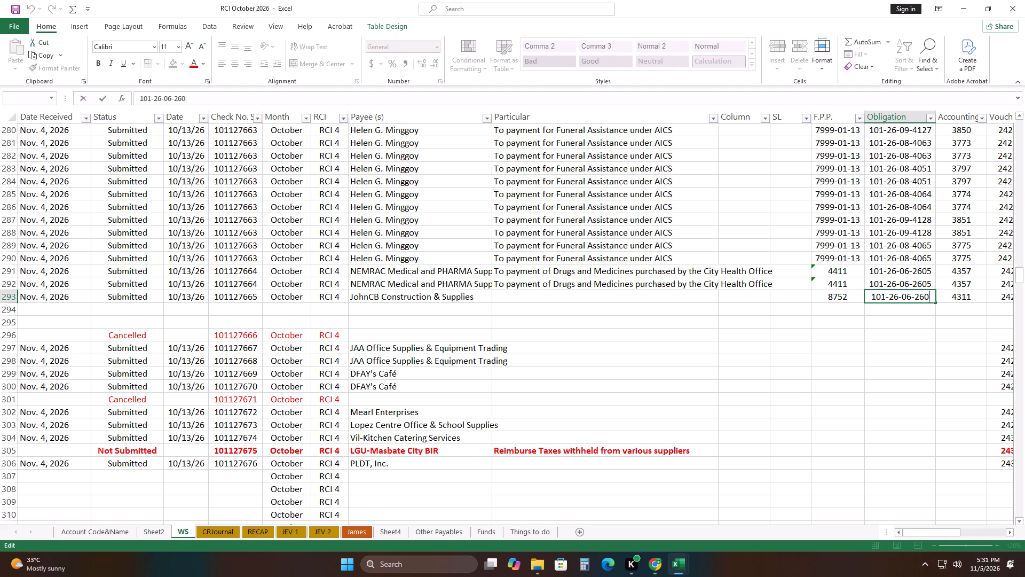
pyautogui.press('BackSpace')
pyautogui.press('BackSpace')
pyautogui.write('733')
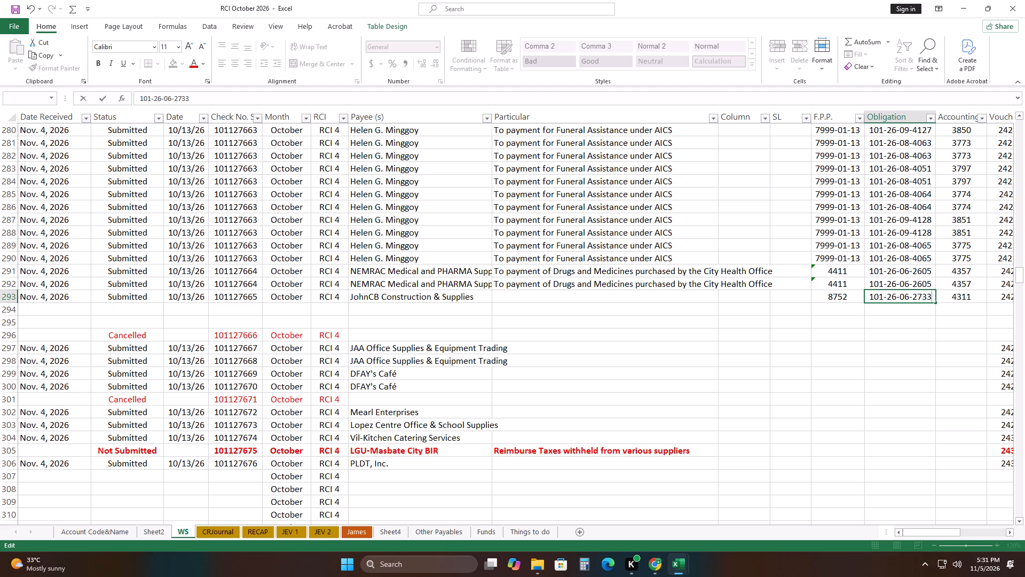
# Select the empty Particular cell for JohnCB Construction & Supplies in row 293.
pyautogui.click(583, 298)
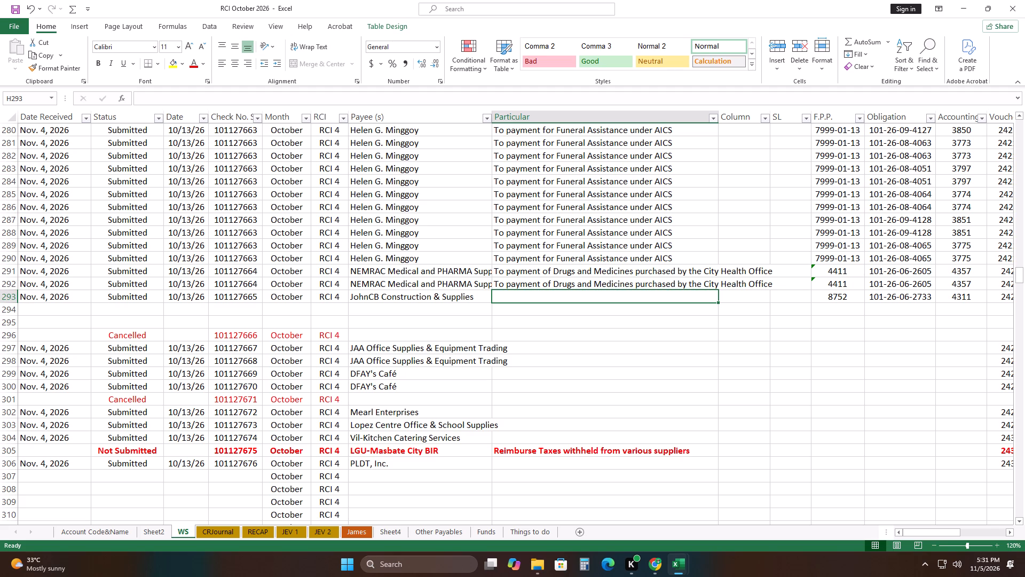
pyautogui.scroll(-3, 524, 308)
pyautogui.scroll(3, 547, 297)
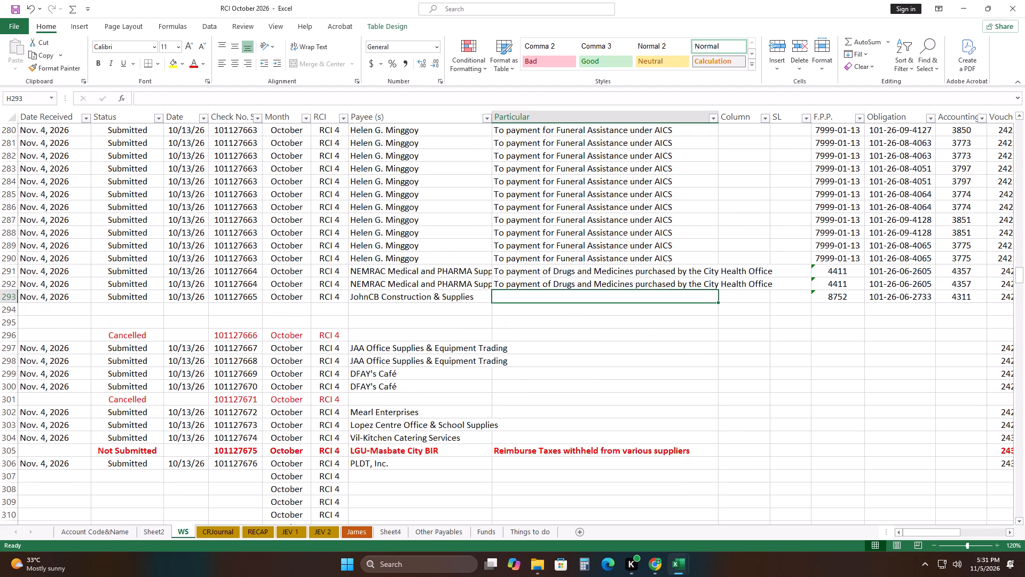
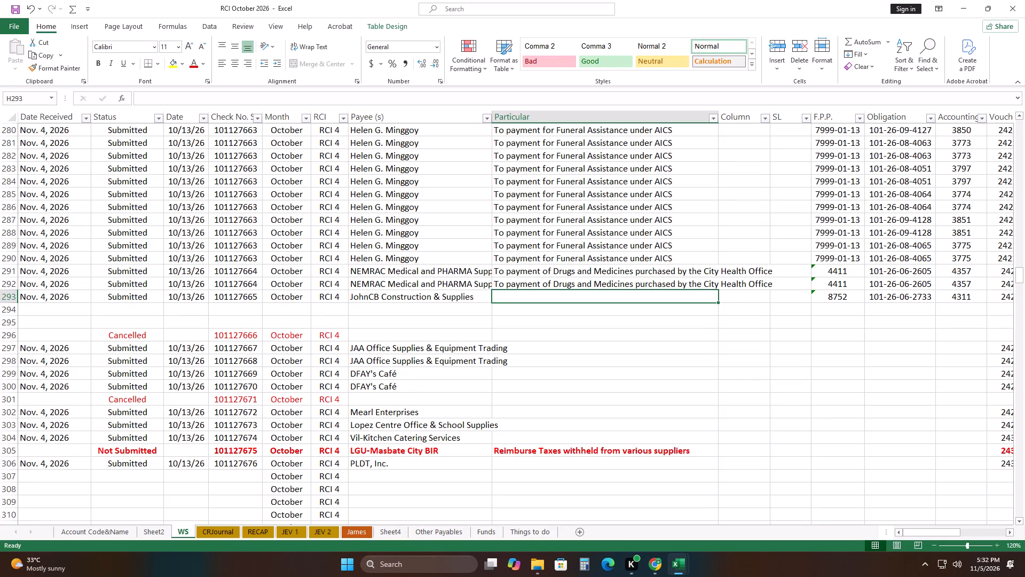
# Begin the Particular description for JohnCB Construction & Supplies in row 293 with "To payment".
pyautogui.click(589, 297)
pyautogui.write('To')
pyautogui.press('space')
pyautogui.write('paymentr')
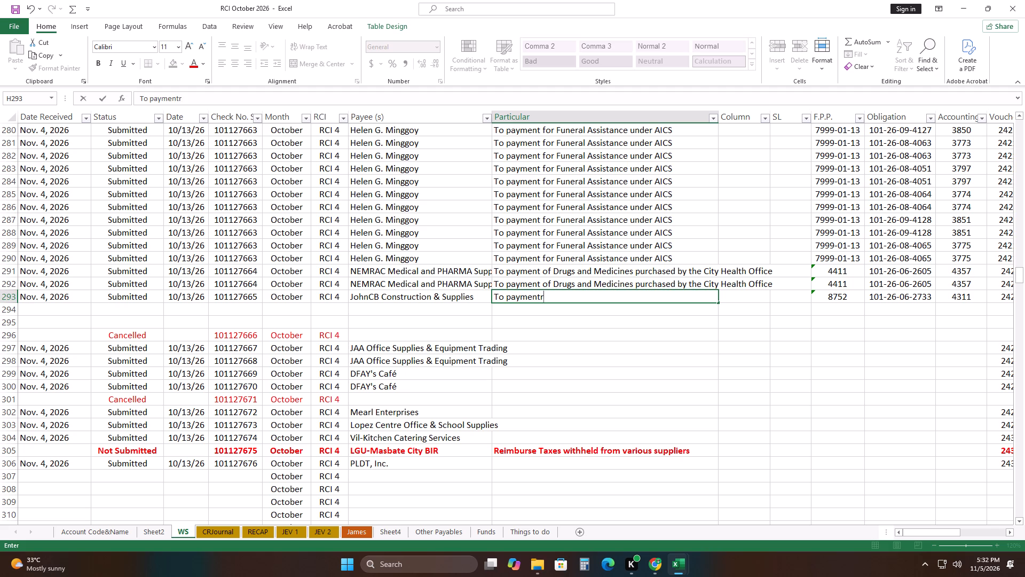
pyautogui.press('BackSpace')
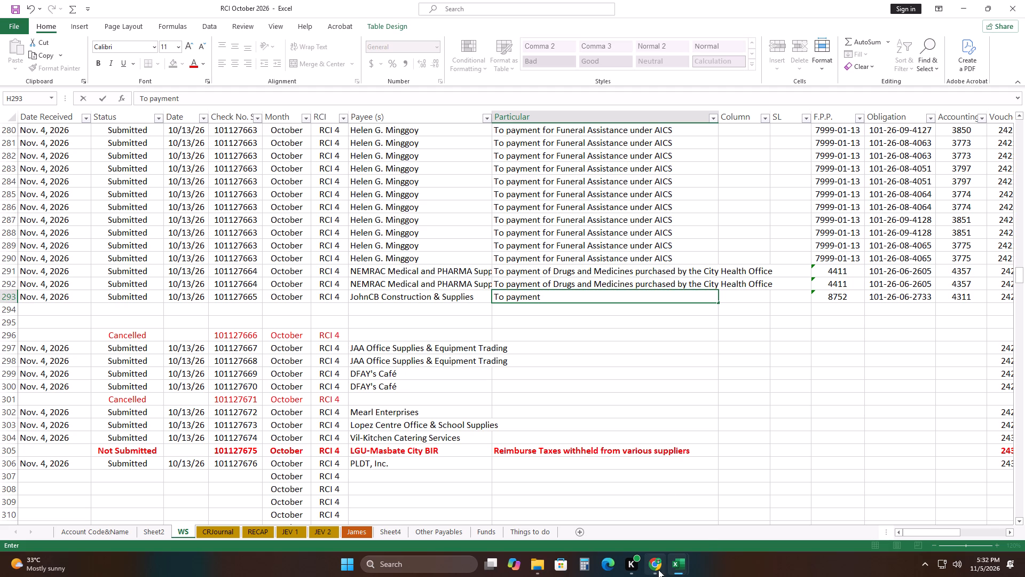
# Switch to Chrome and raise the volume of the Air1 radio player slightly.
pyautogui.click(657, 567)
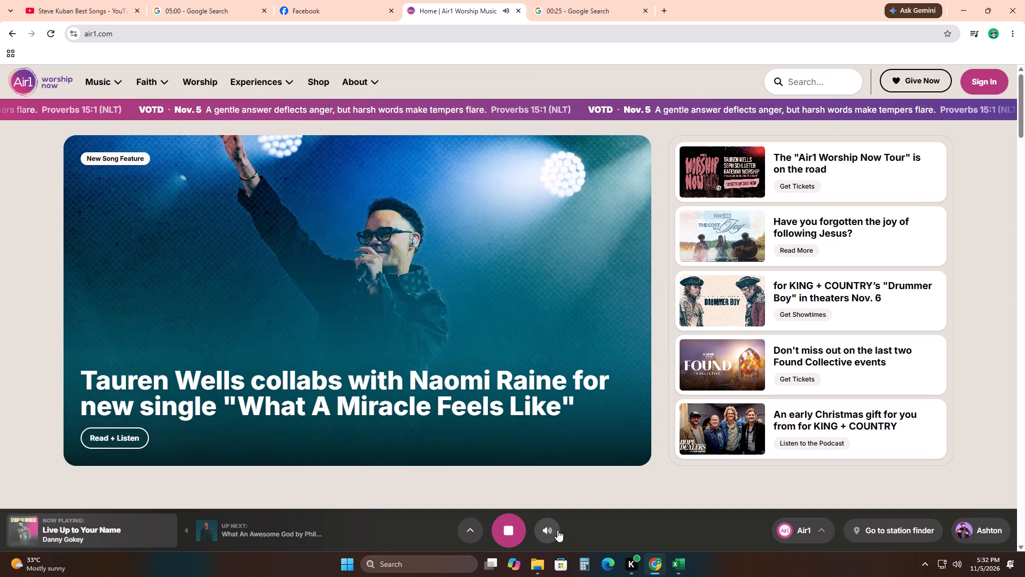
pyautogui.click(547, 532)
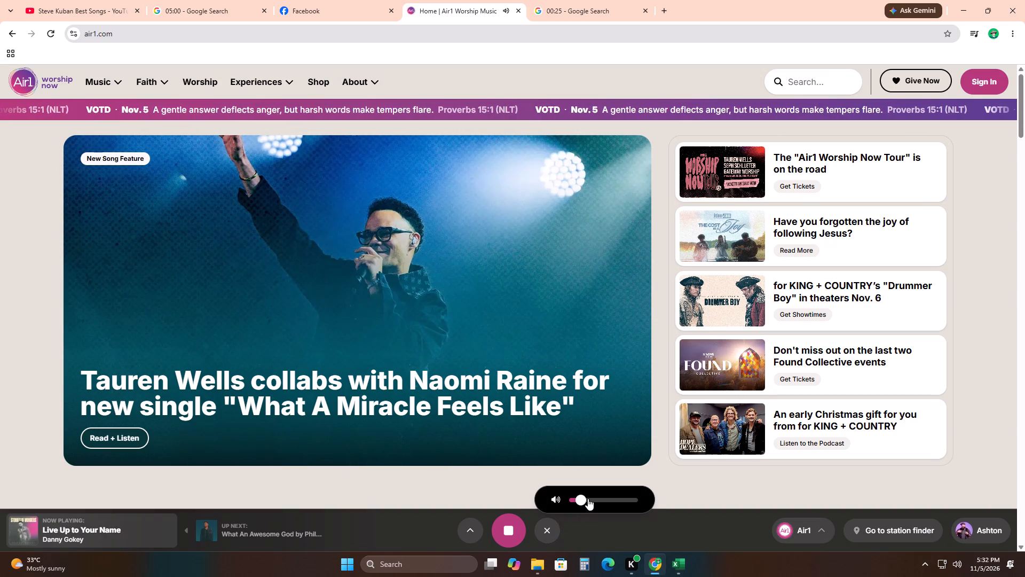
pyautogui.click(588, 498)
pyautogui.click(585, 501)
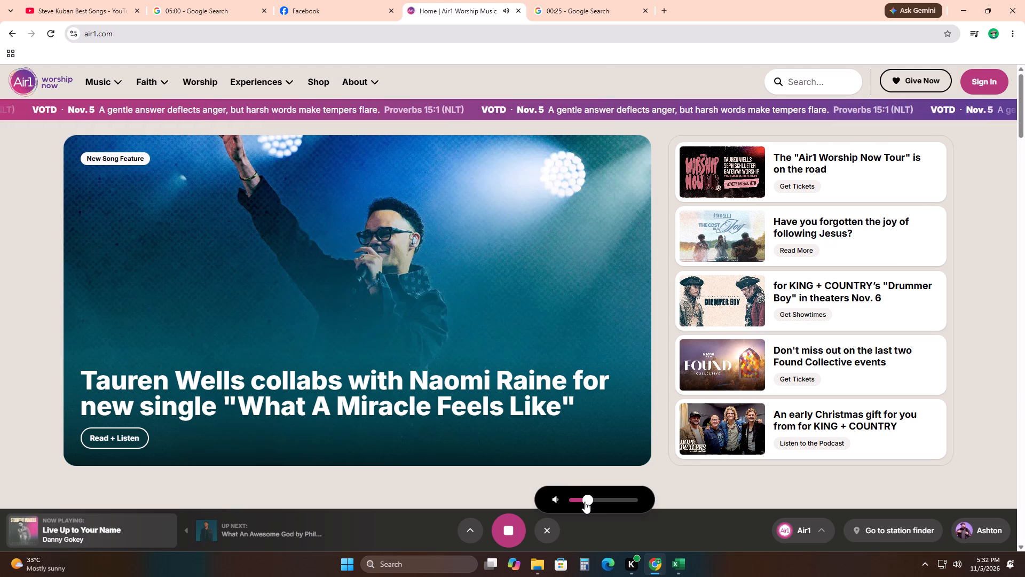
pyautogui.click(584, 501)
pyautogui.click(581, 500)
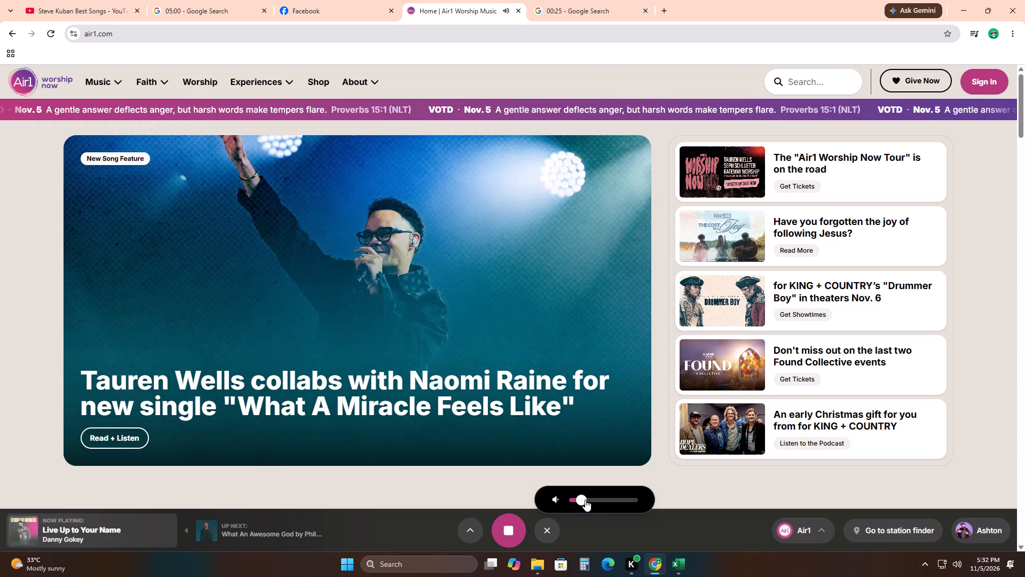
pyautogui.click(585, 500)
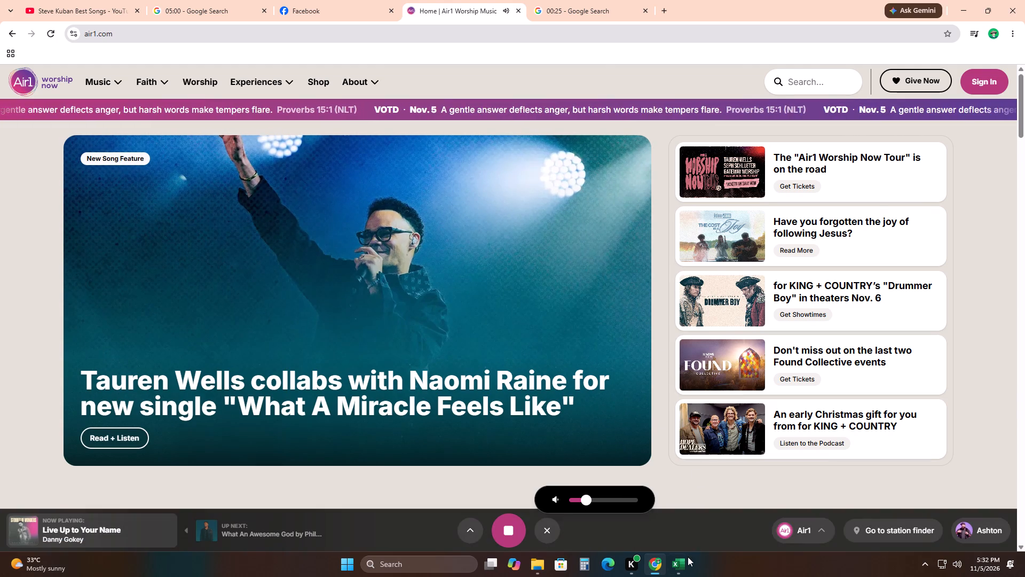
# Return to the Excel workbook and continue the row 293 Particular text with "of 100% Work Accomplishment for".
pyautogui.click(682, 561)
pyautogui.click(630, 525)
pyautogui.moveTo(579, 355); pyautogui.dragTo(588, 358)
pyautogui.doubleClick(559, 296)
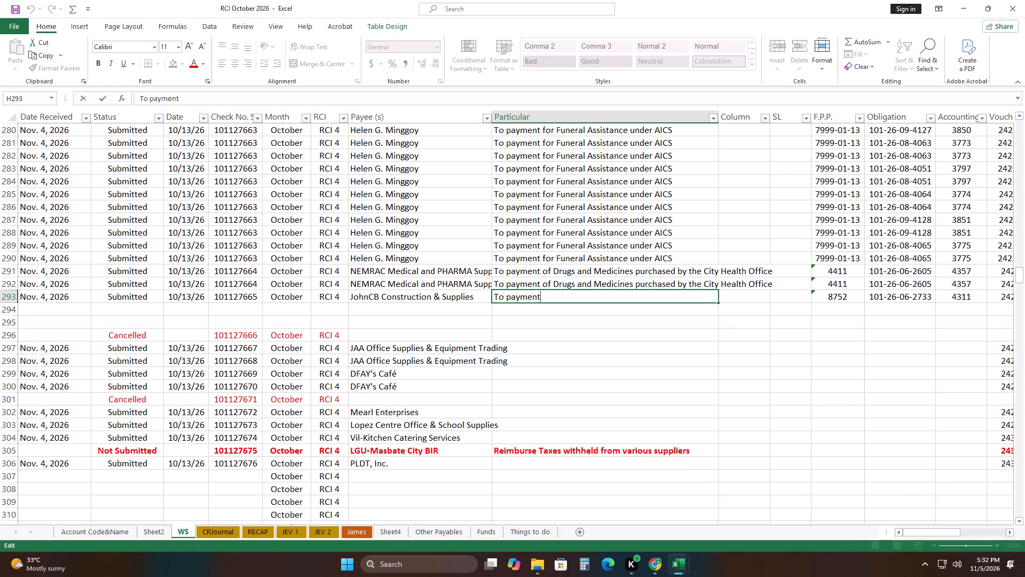
pyautogui.press('space')
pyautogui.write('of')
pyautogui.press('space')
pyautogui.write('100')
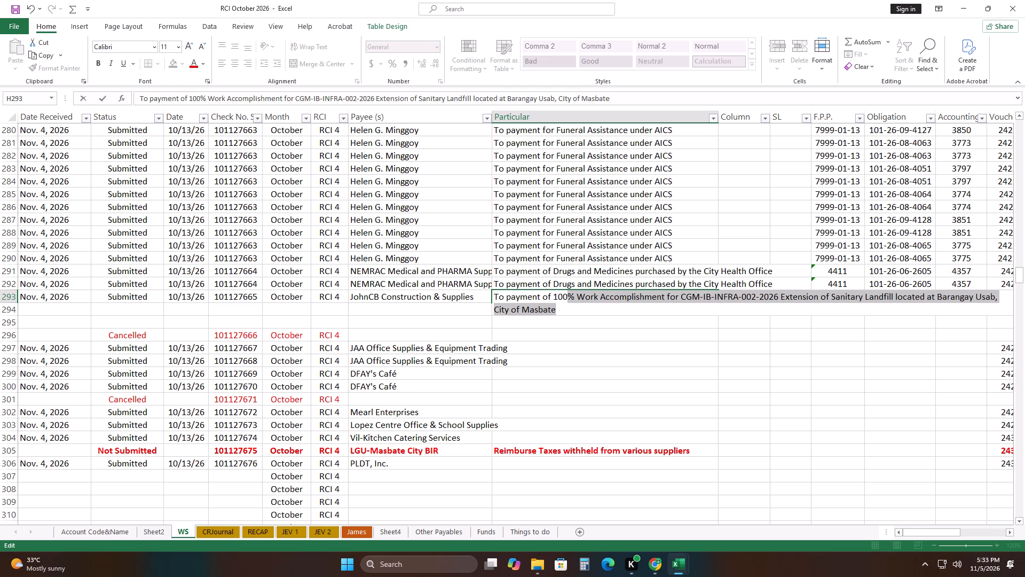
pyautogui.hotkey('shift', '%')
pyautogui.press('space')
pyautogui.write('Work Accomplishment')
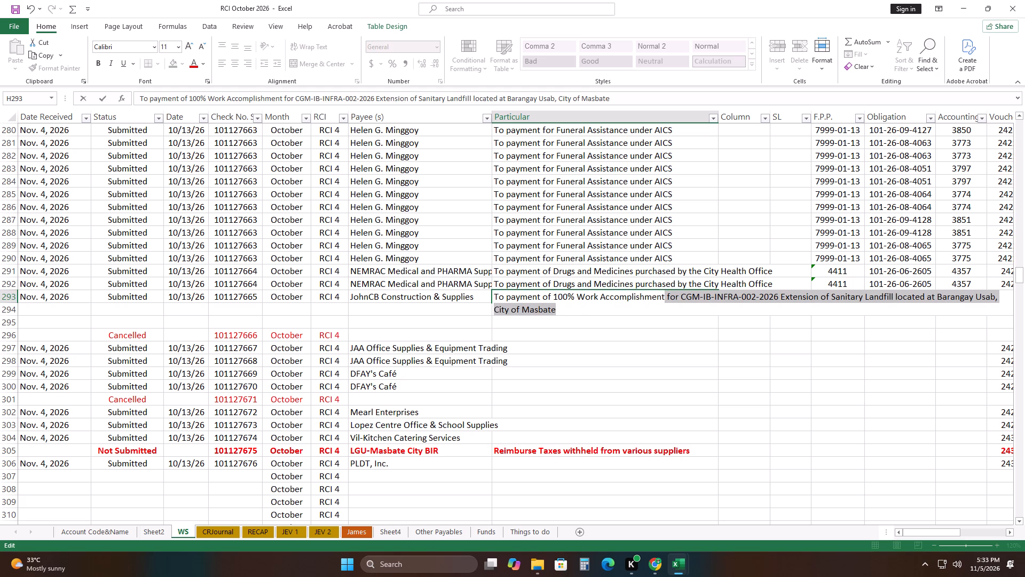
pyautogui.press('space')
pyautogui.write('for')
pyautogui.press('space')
# Add the project reference CGM-SVP-CONS-007-2026 to the row 293 Particular text.
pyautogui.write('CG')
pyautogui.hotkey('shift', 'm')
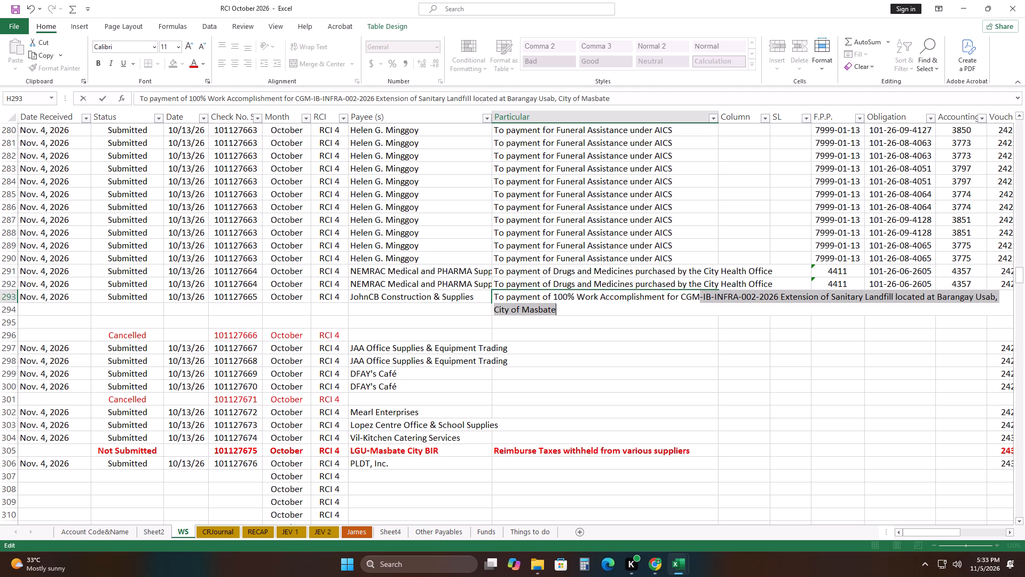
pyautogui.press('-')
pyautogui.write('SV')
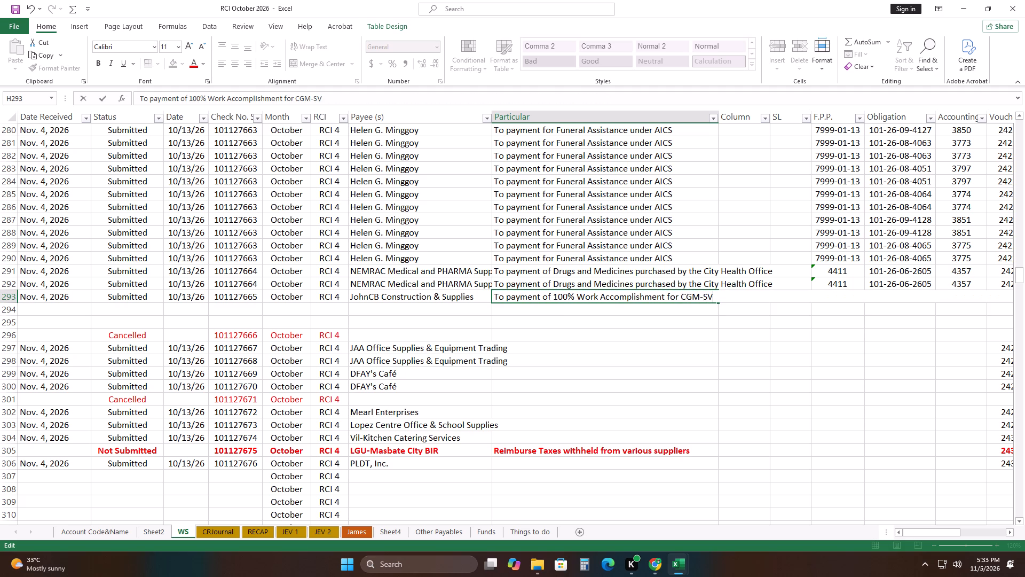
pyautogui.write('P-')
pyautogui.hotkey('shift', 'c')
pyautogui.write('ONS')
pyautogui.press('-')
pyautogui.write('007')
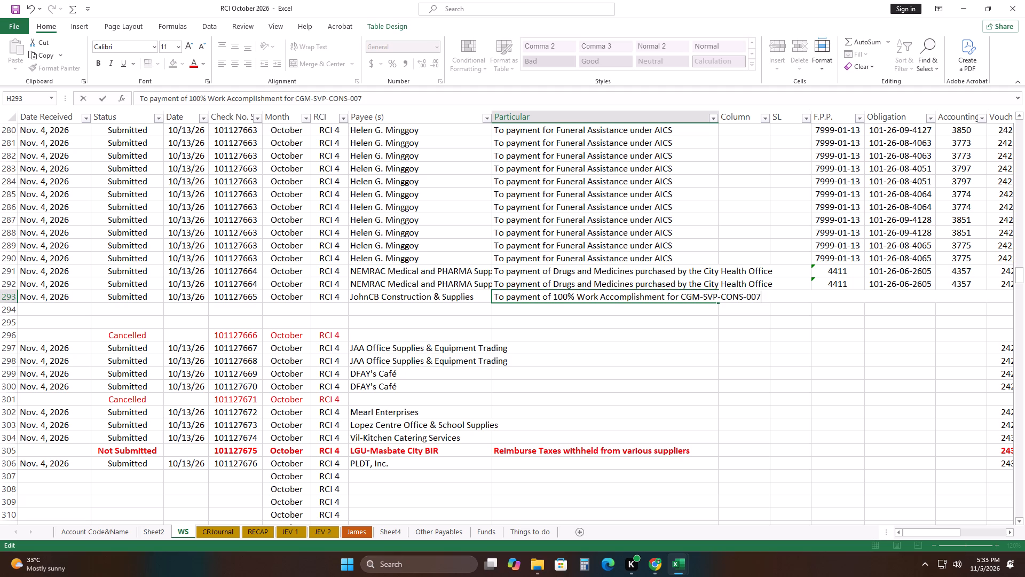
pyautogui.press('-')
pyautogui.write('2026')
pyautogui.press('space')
# Append the project title "Rehabilitation/Upgrading of Coliseum Electrical Lighting System" to the row 293 Particular text.
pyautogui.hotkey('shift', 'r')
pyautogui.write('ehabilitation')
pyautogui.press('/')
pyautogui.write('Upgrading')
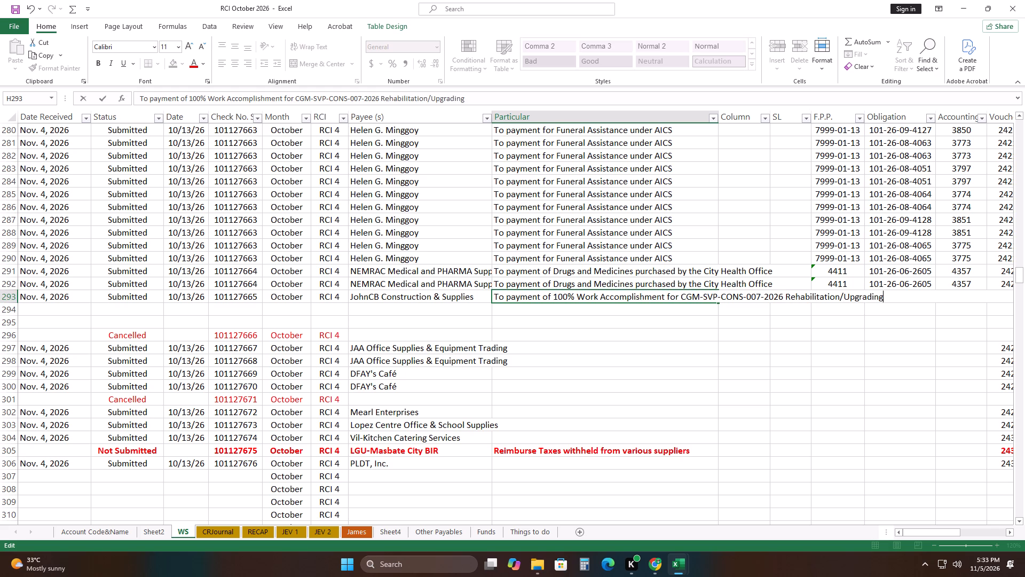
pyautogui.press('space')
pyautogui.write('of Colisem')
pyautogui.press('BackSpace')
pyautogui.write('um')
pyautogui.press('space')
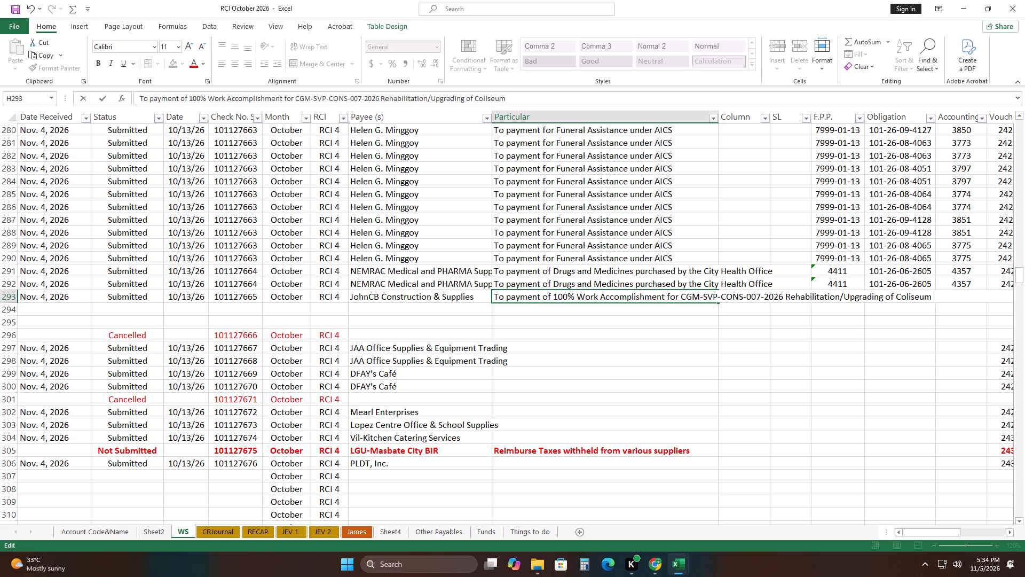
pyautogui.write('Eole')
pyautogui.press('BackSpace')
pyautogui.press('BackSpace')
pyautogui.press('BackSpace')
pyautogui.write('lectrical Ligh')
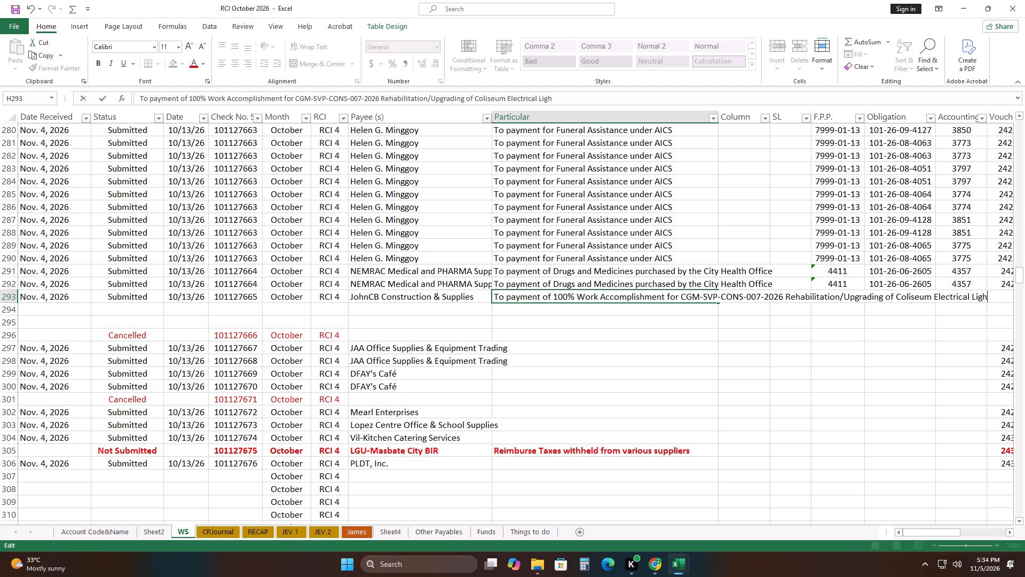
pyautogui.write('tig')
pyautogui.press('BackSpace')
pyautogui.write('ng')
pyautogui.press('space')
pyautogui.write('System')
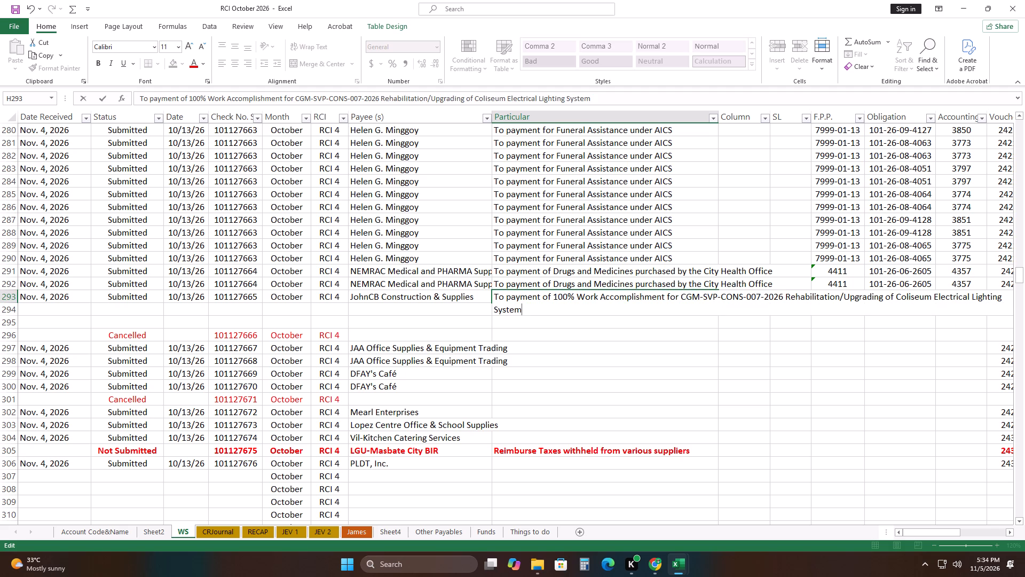
# Continue the row 293 Particular text with "at Magallanes Coliseum".
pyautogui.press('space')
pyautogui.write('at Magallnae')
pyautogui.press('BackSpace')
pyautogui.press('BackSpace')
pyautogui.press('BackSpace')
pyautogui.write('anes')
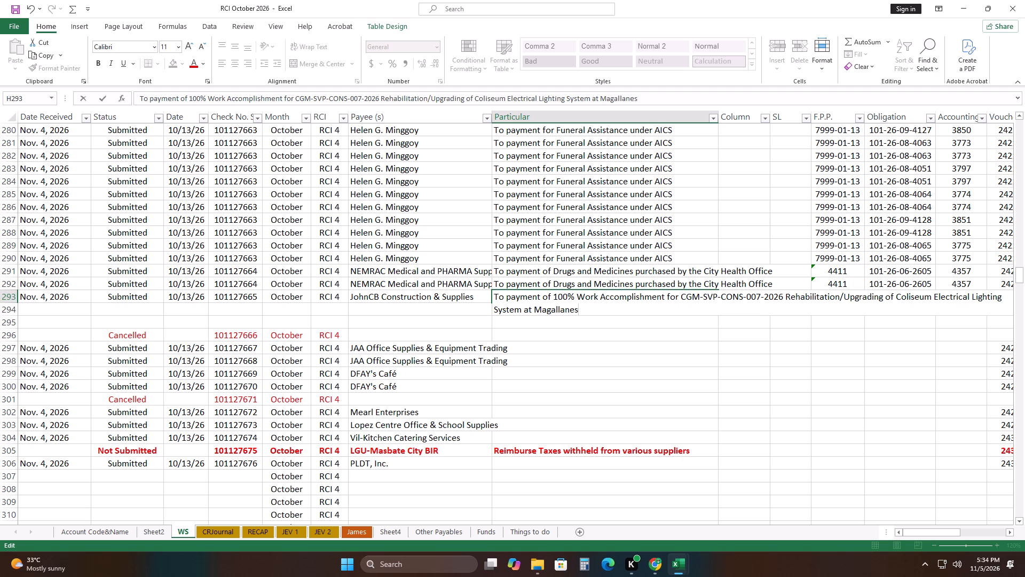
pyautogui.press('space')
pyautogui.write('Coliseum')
# Finish the row 293 Particular text with "located at Barangay Bapor, City of Masbate" and commit the entry.
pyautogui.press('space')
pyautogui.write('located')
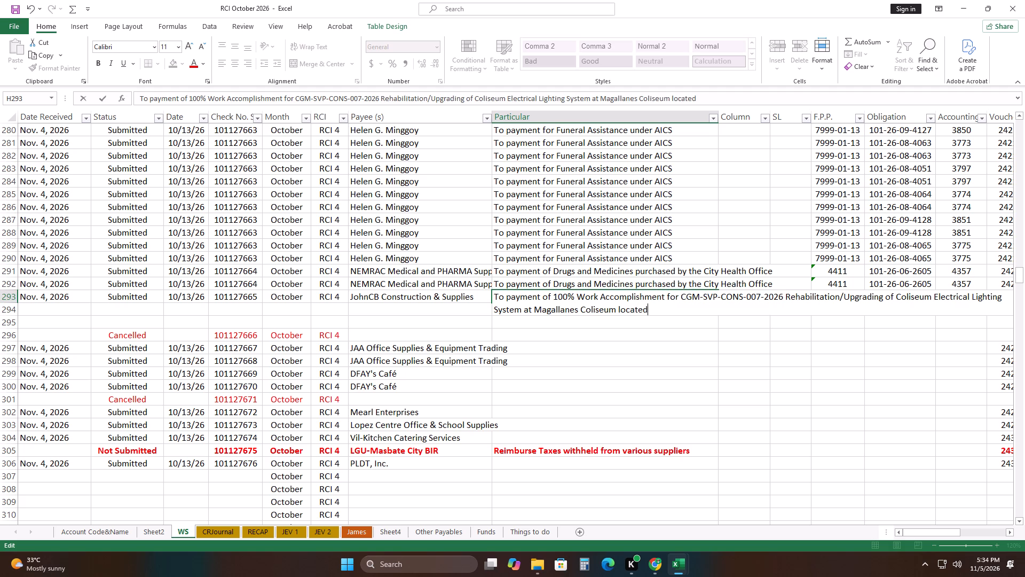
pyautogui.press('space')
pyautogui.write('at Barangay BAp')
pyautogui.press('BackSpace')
pyautogui.press('BackSpace')
pyautogui.write('apor')
pyautogui.write(',')
pyautogui.press('space')
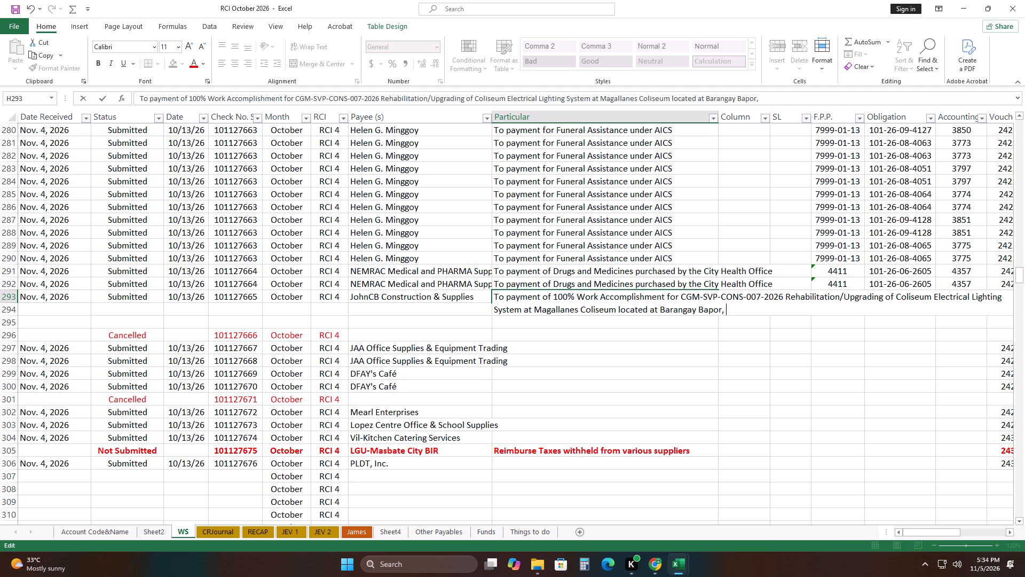
pyautogui.write('City of Masbate')
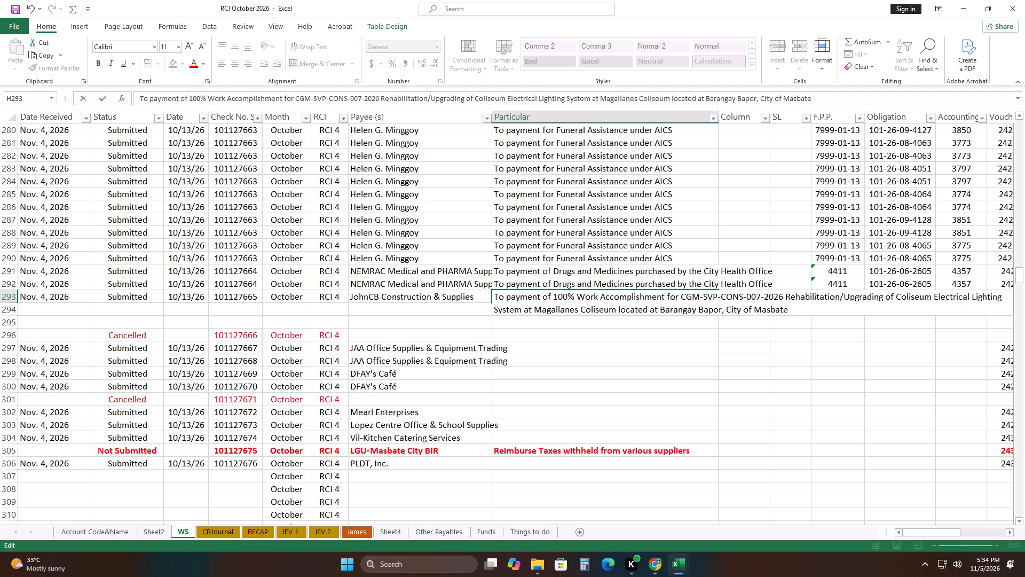
pyautogui.click(778, 386)
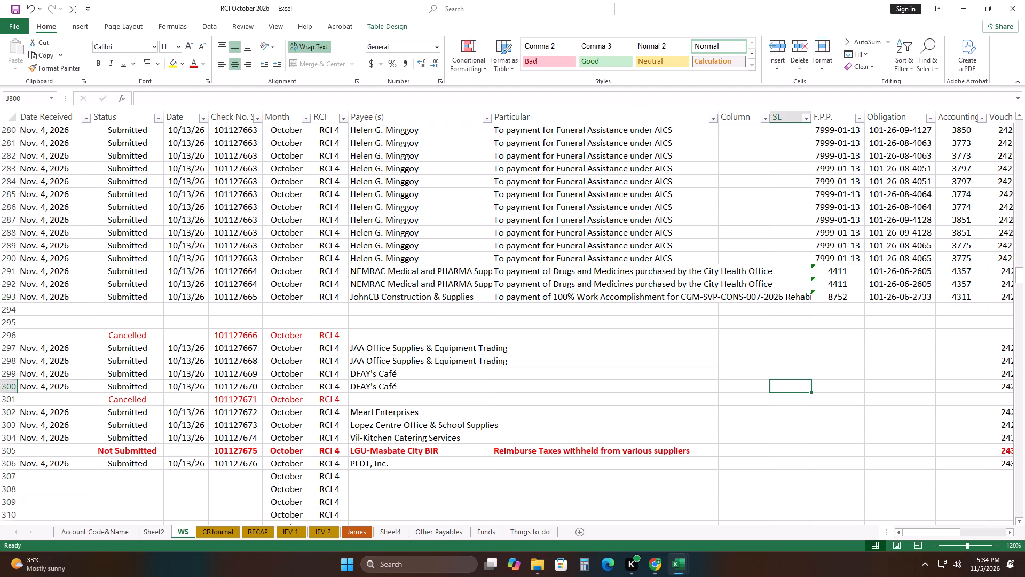
# Fill row 293's Date Received through Obligation cells down to rows 294 and 295 as exact copies, not a series.
pyautogui.moveTo(931, 535); pyautogui.dragTo(887, 539)
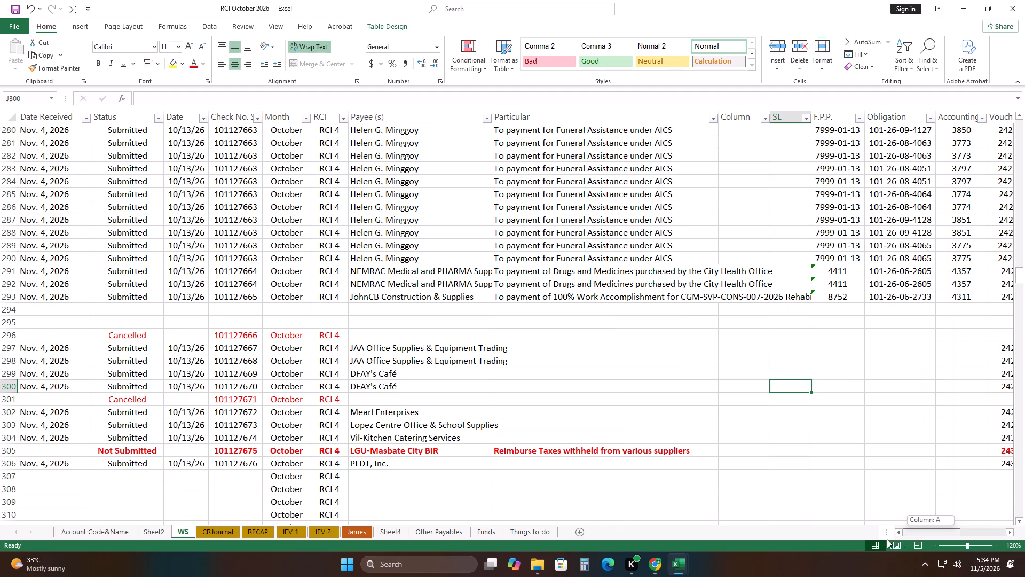
pyautogui.moveTo(887, 539); pyautogui.dragTo(819, 539)
pyautogui.moveTo(70, 298); pyautogui.dragTo(414, 302)
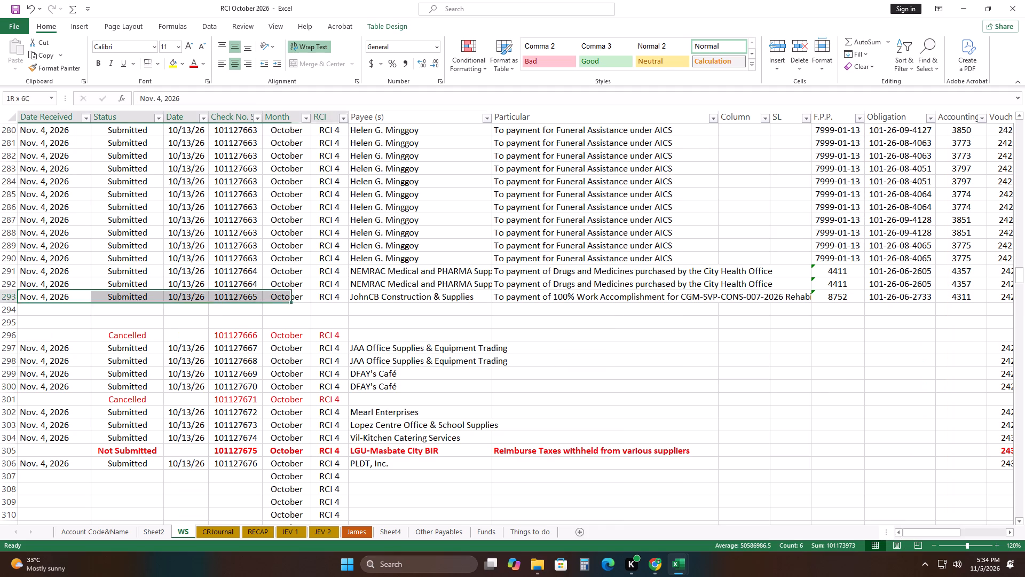
pyautogui.moveTo(414, 302); pyautogui.dragTo(885, 293)
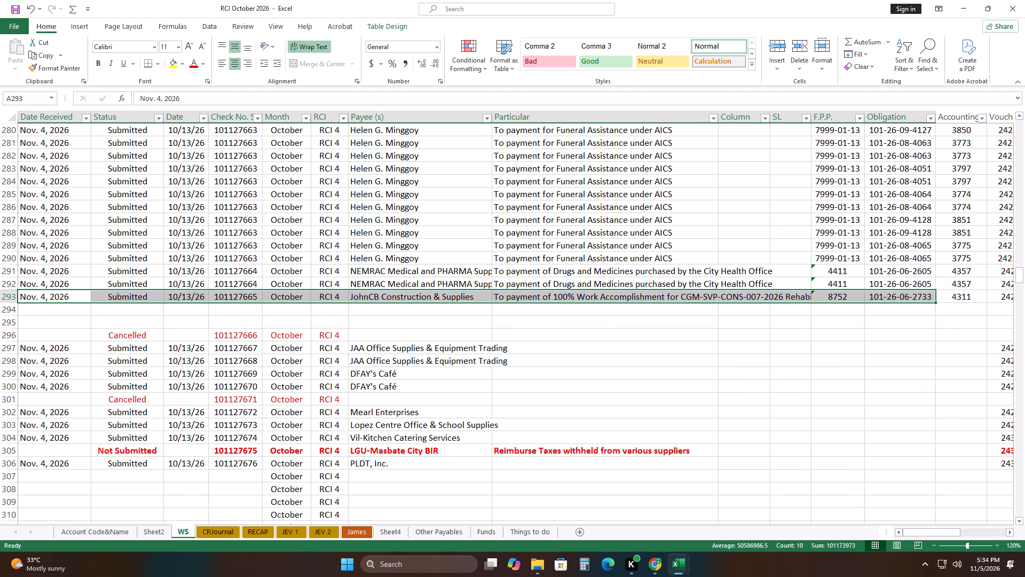
pyautogui.moveTo(934, 302); pyautogui.dragTo(936, 329)
pyautogui.click(941, 334)
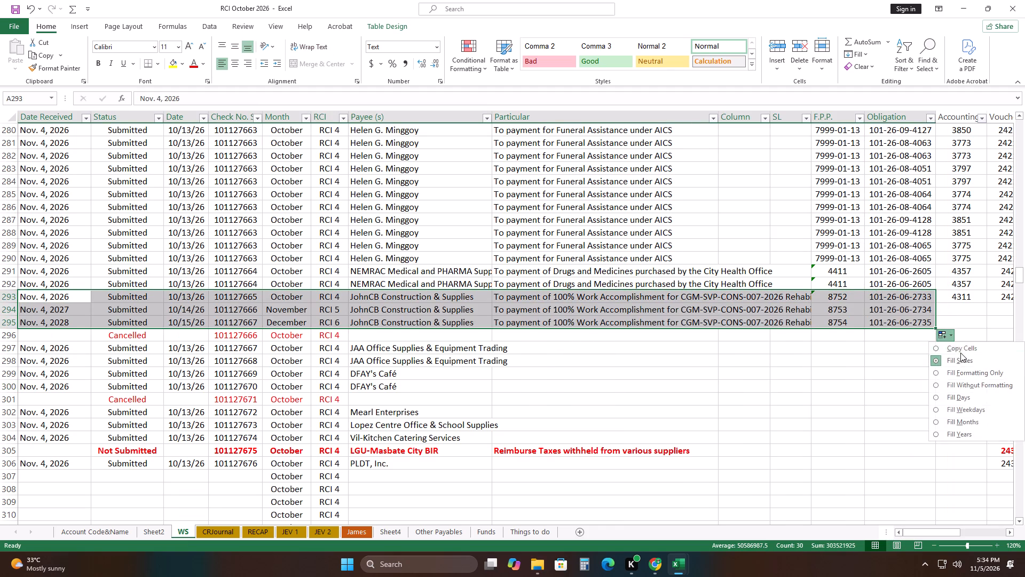
pyautogui.click(960, 348)
# Fill row 293's Accounting and Voucher numbers down to rows 294 and 295 as exact copies.
pyautogui.moveTo(945, 533); pyautogui.dragTo(963, 525)
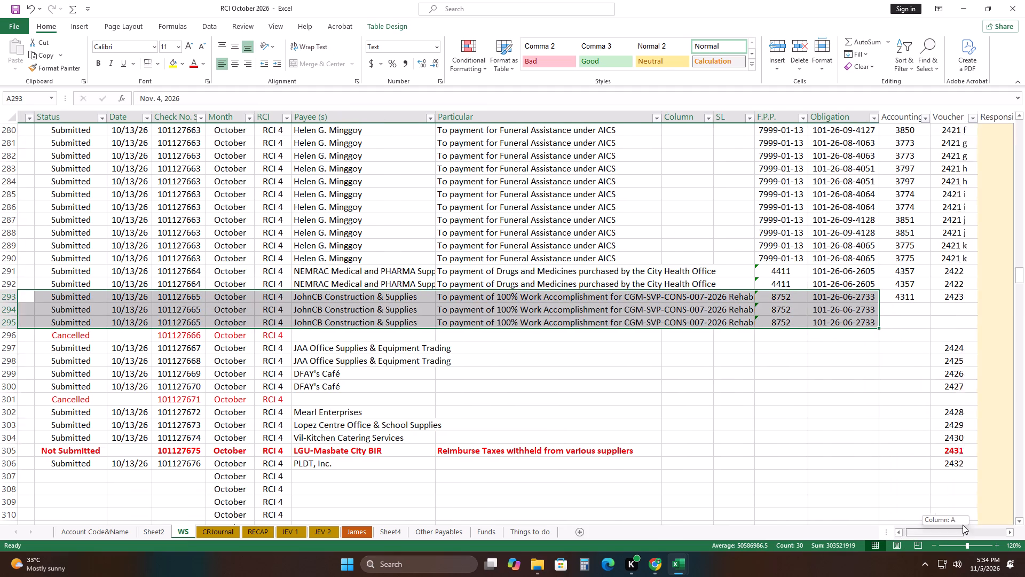
pyautogui.moveTo(963, 525); pyautogui.dragTo(963, 524)
pyautogui.moveTo(708, 298); pyautogui.dragTo(741, 295)
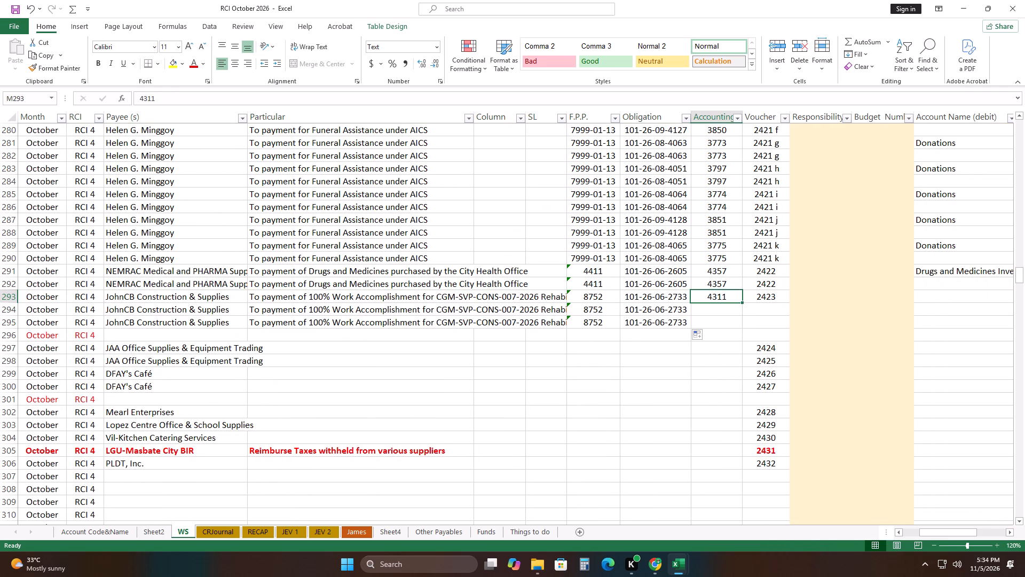
pyautogui.moveTo(741, 295); pyautogui.dragTo(751, 295)
pyautogui.moveTo(789, 303); pyautogui.dragTo(790, 322)
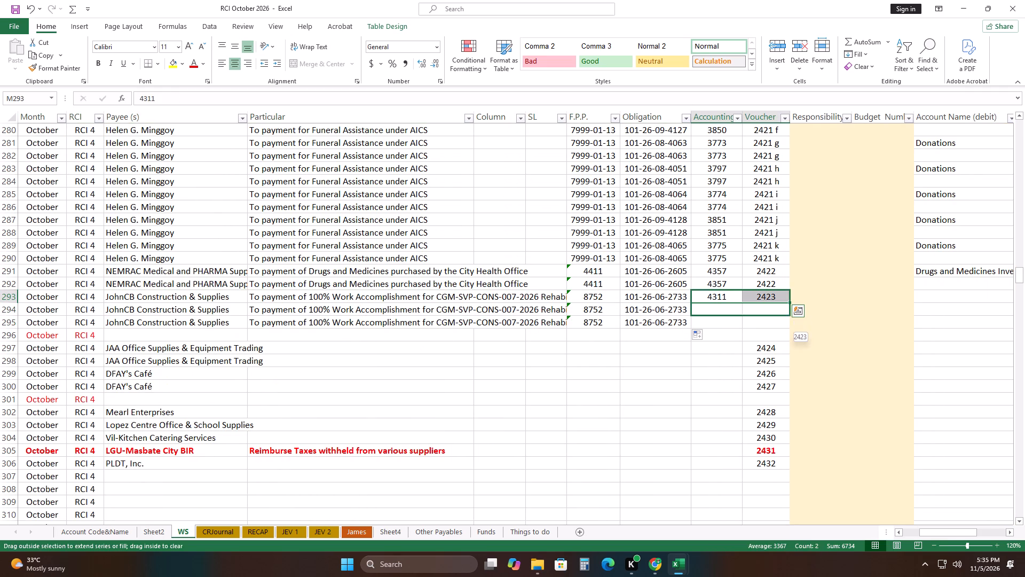
pyautogui.moveTo(790, 322); pyautogui.dragTo(790, 324)
pyautogui.click(792, 335)
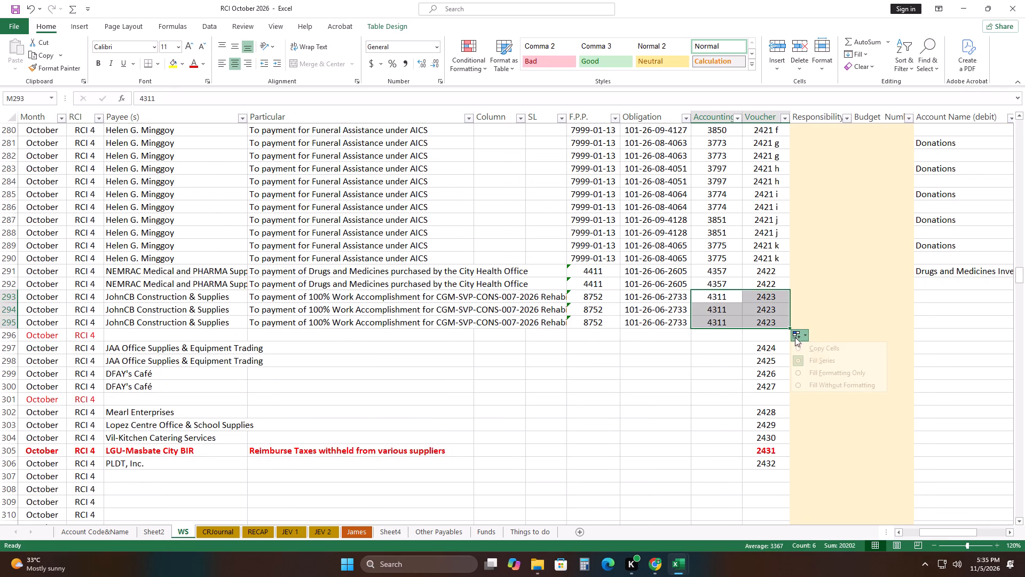
pyautogui.click(819, 349)
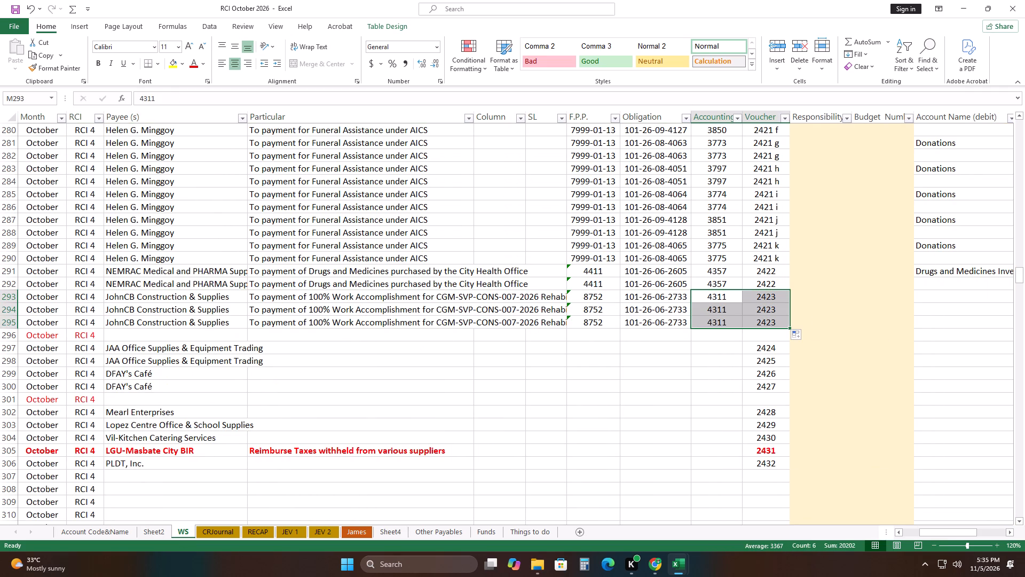
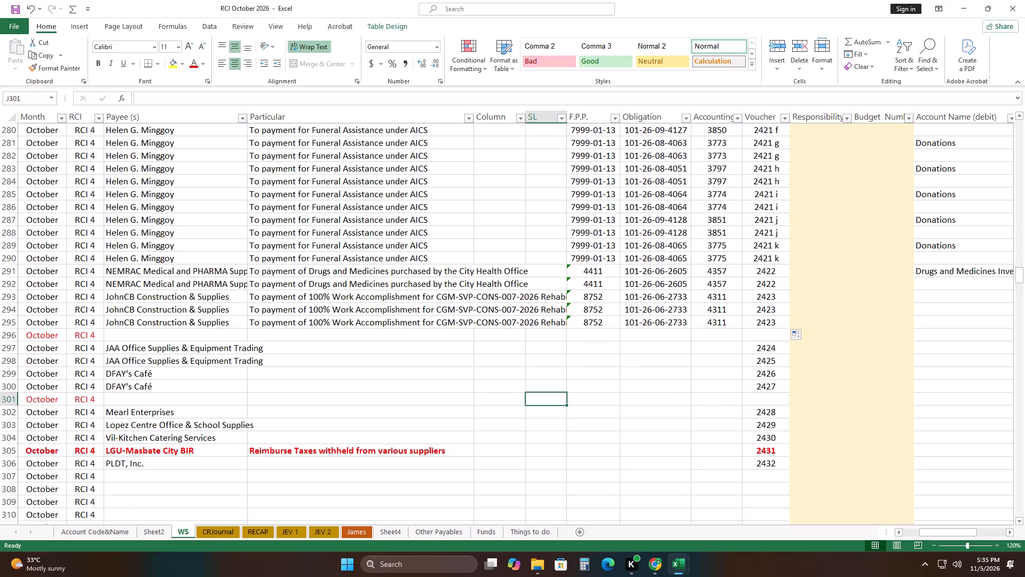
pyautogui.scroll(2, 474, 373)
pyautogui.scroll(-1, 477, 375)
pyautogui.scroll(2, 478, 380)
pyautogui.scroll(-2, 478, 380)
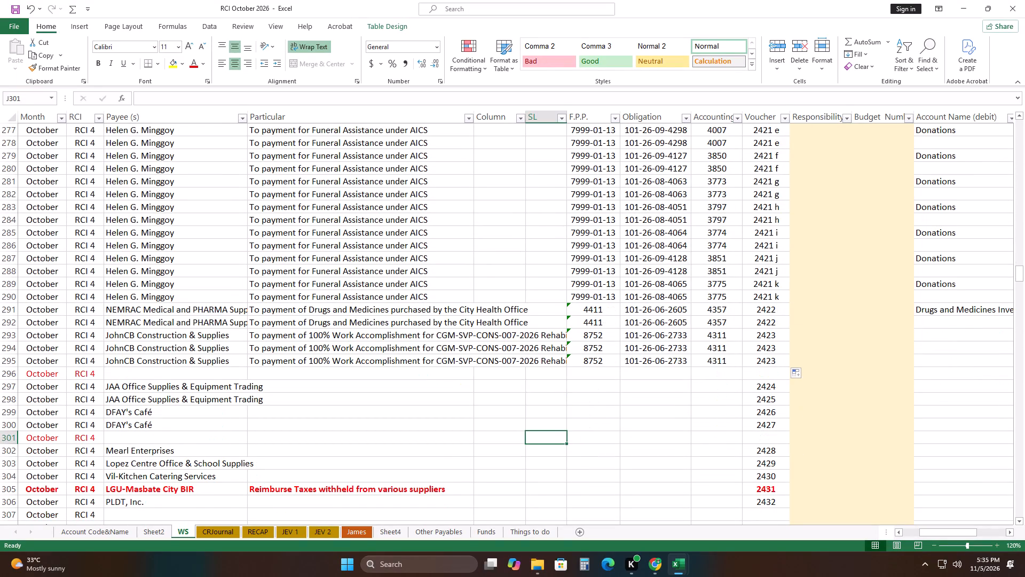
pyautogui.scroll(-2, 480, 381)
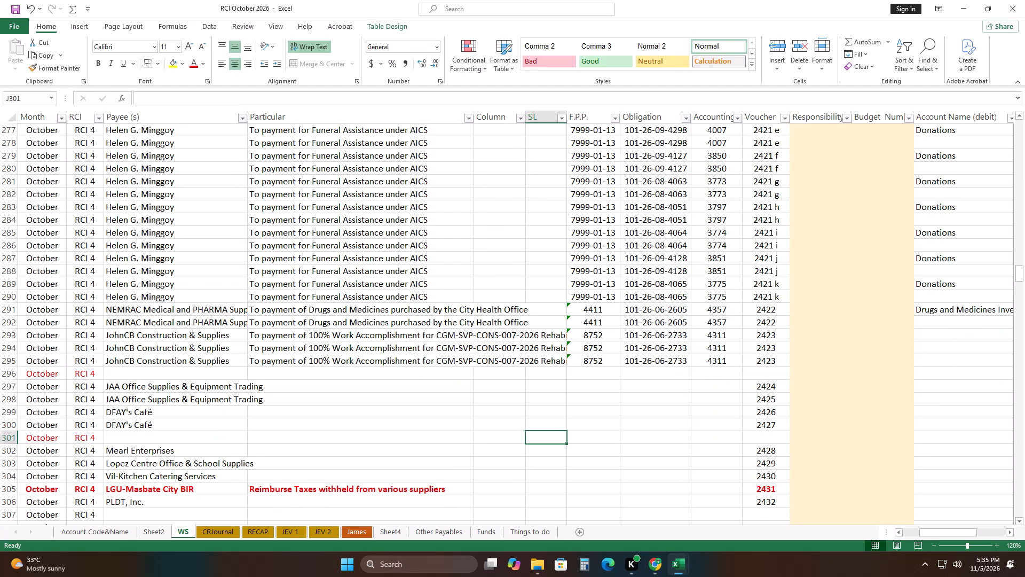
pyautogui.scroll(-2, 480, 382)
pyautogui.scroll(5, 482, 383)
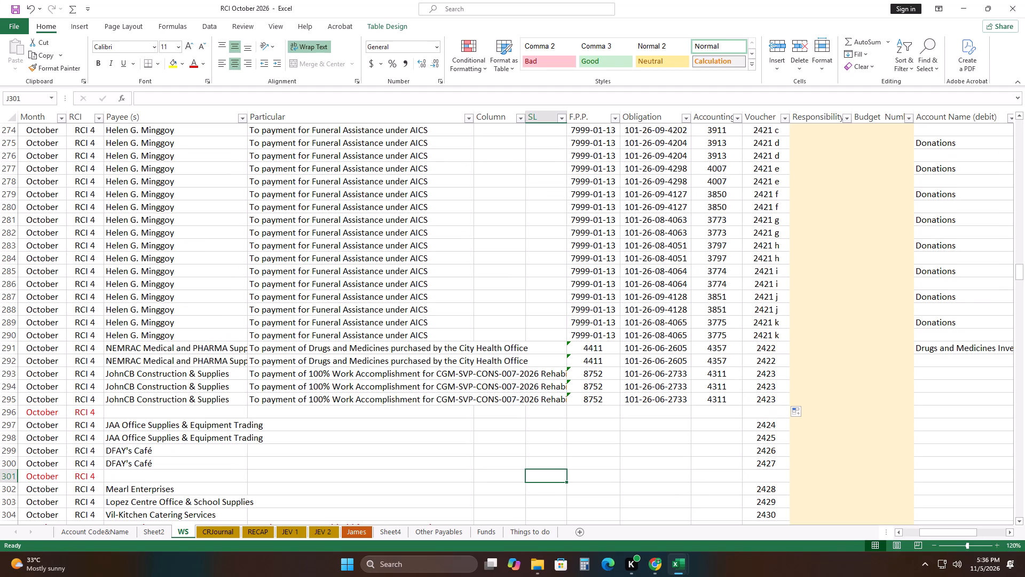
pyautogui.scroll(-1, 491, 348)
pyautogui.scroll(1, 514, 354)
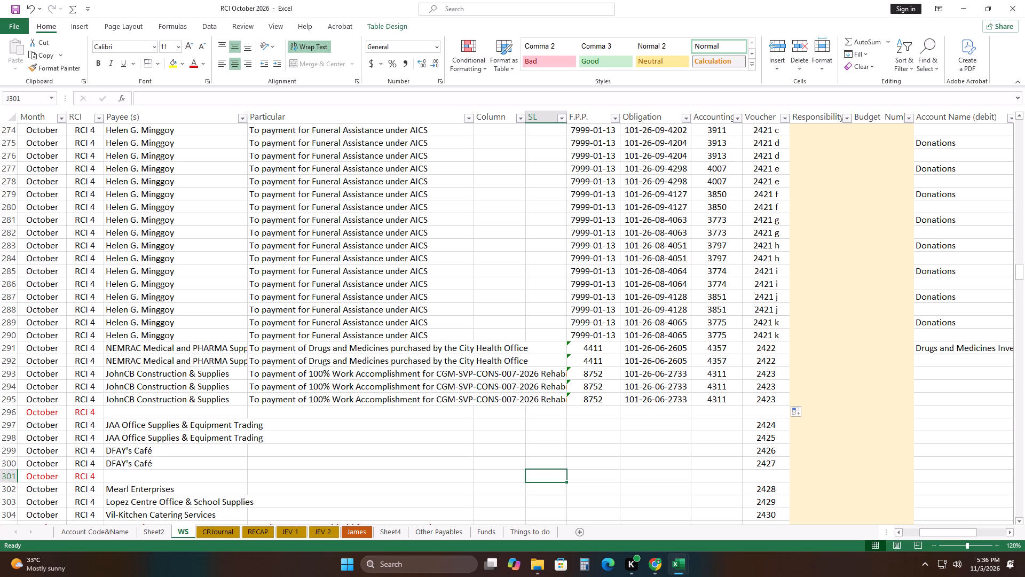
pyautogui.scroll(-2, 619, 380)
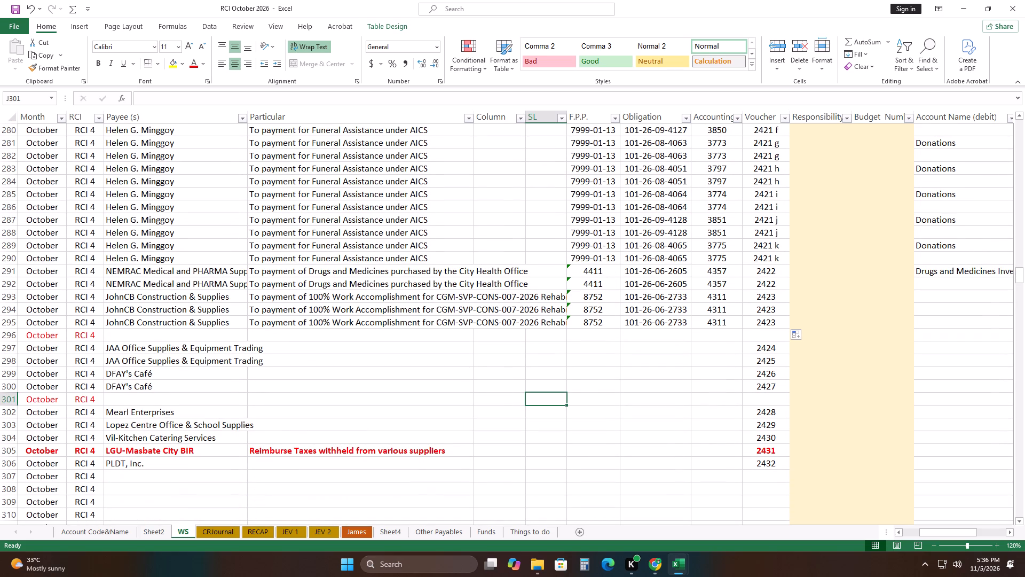
# Check the full Particular text in row 293 and the debit and credit columns of the JohnCB rows.
pyautogui.doubleClick(334, 297)
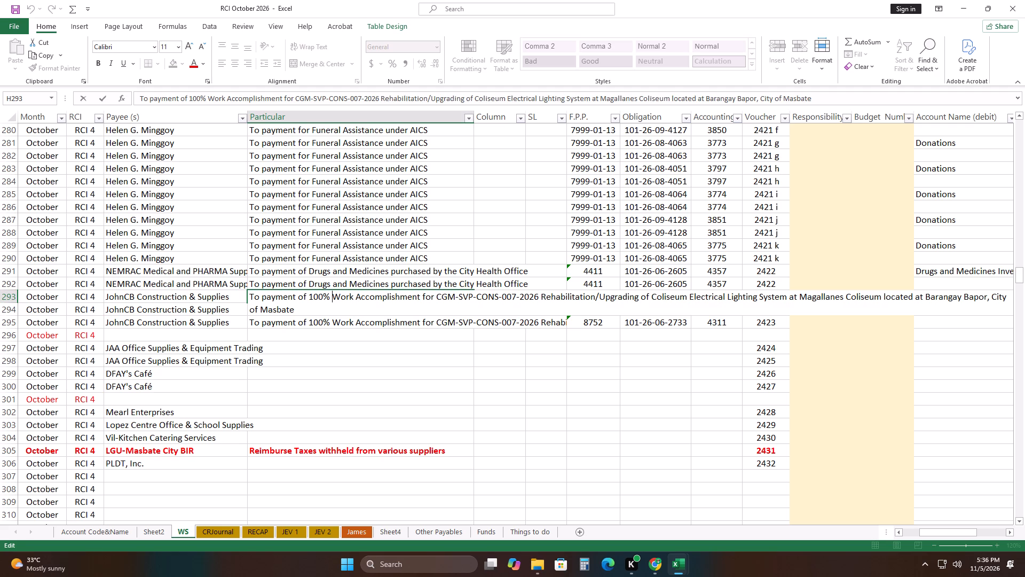
pyautogui.click(600, 389)
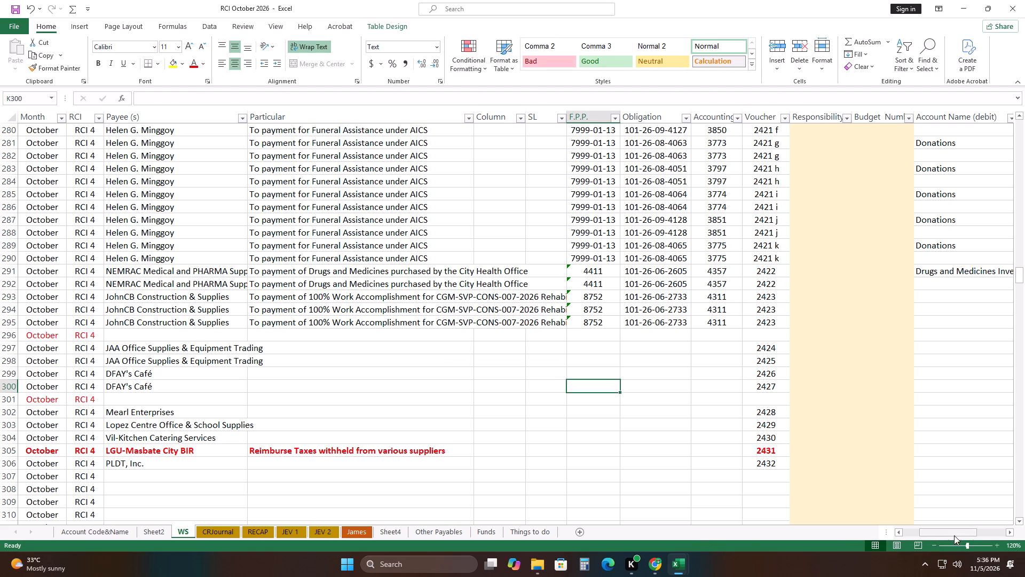
pyautogui.moveTo(954, 535); pyautogui.dragTo(982, 532)
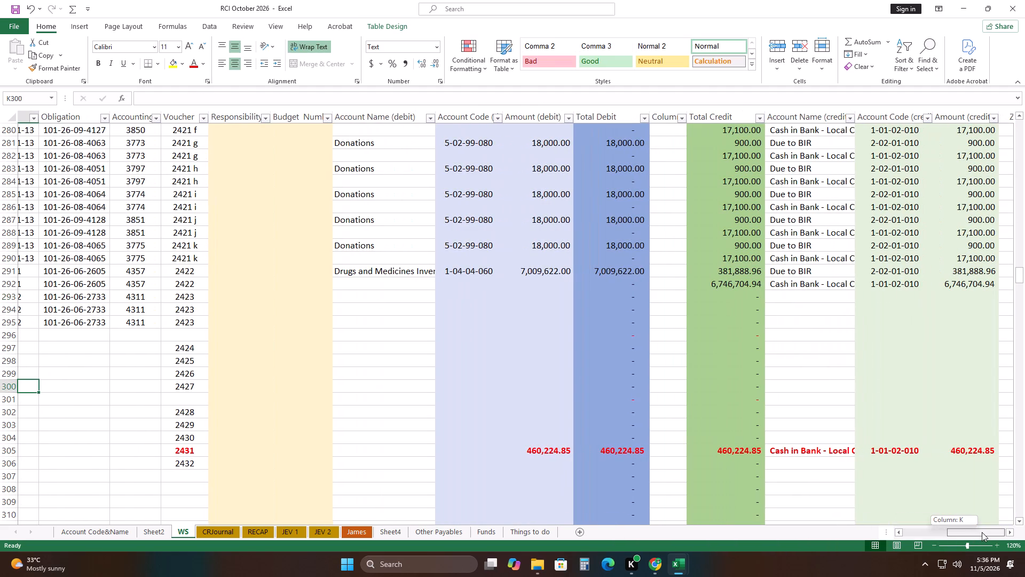
pyautogui.moveTo(982, 532); pyautogui.dragTo(982, 534)
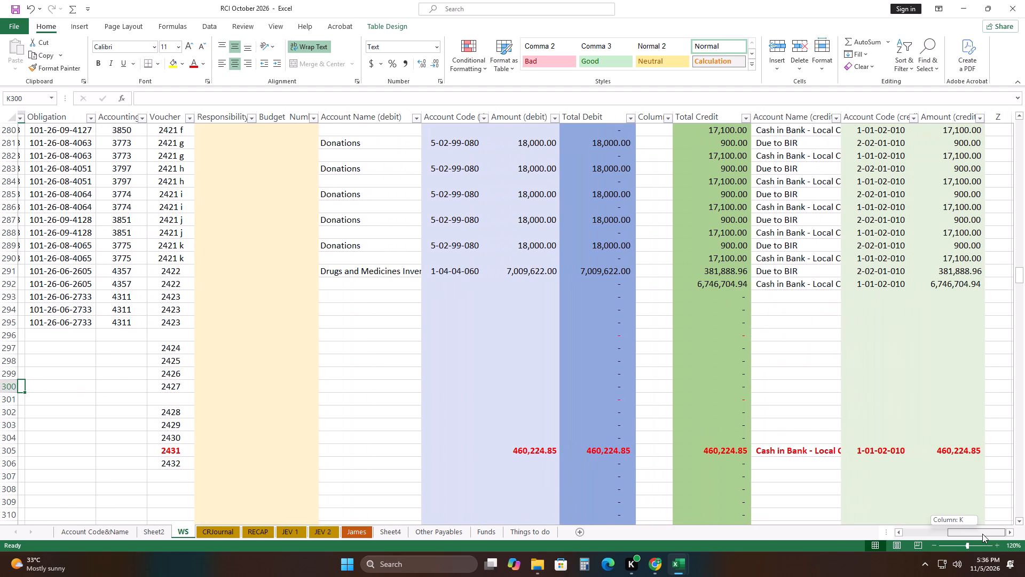
pyautogui.moveTo(982, 534); pyautogui.dragTo(798, 543)
pyautogui.click(230, 297)
pyautogui.rightClick(230, 297)
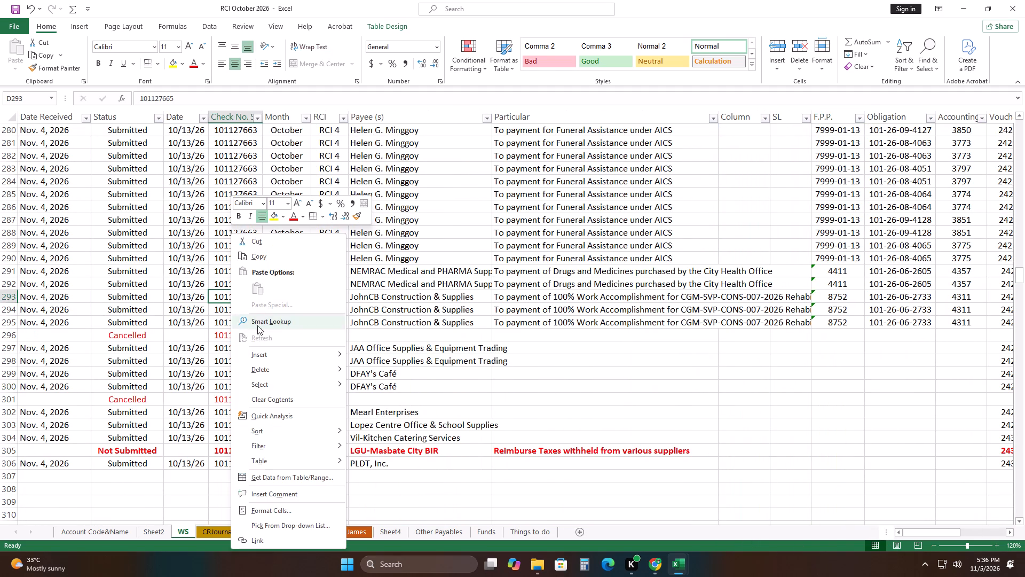
pyautogui.click(278, 252)
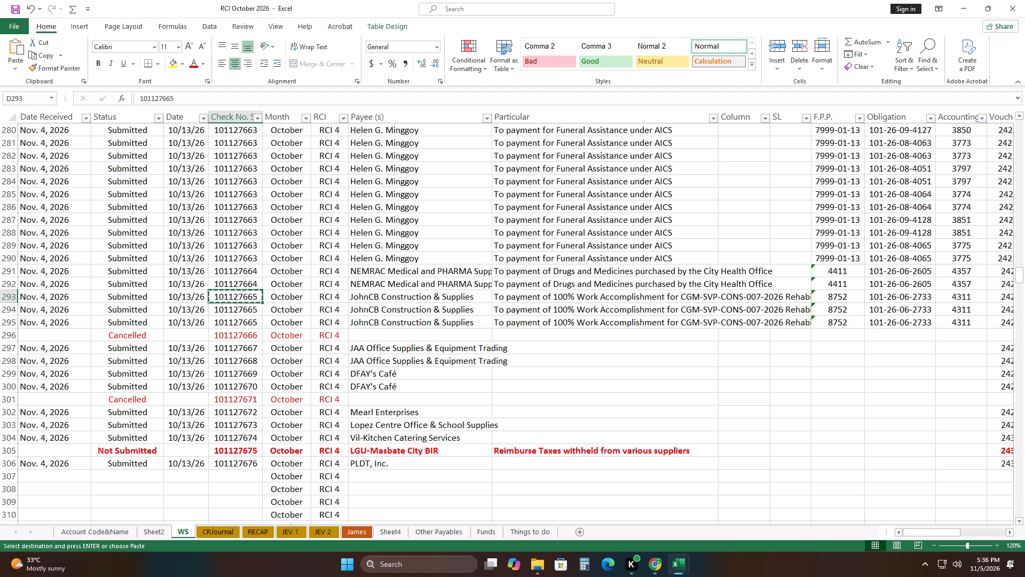
pyautogui.scroll(-2, 401, 340)
pyautogui.scroll(2, 403, 344)
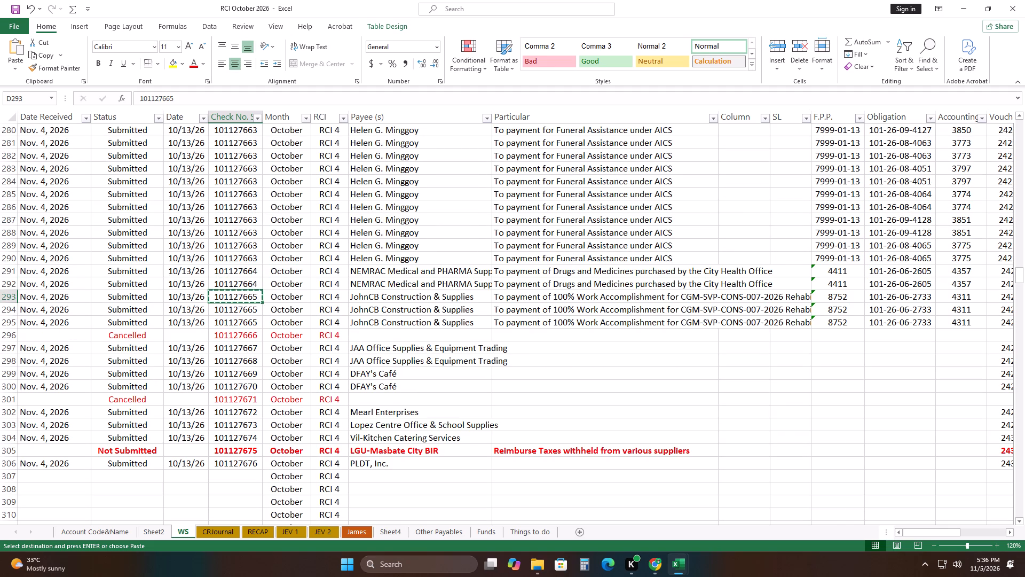
pyautogui.click(682, 565)
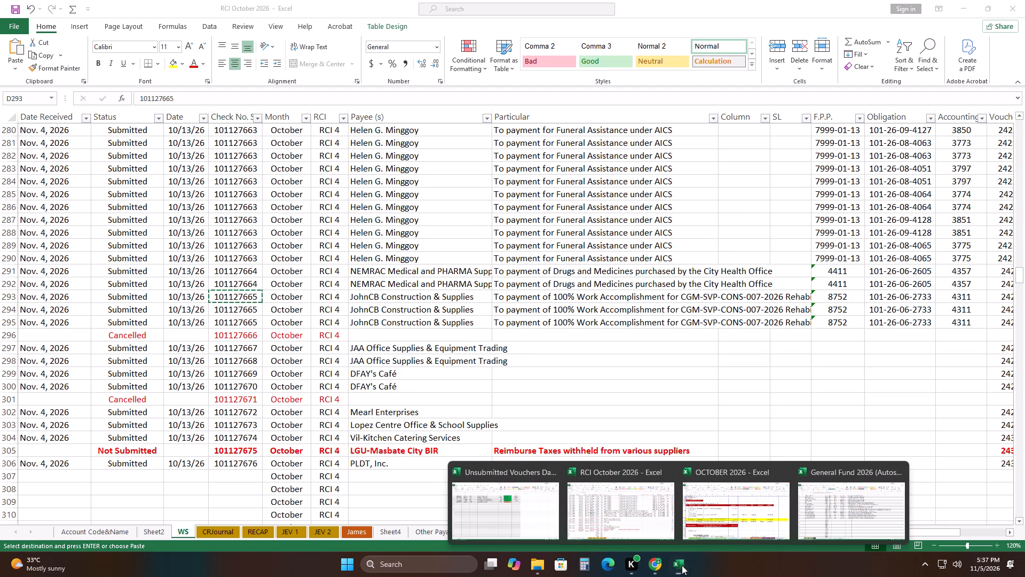
pyautogui.click(712, 523)
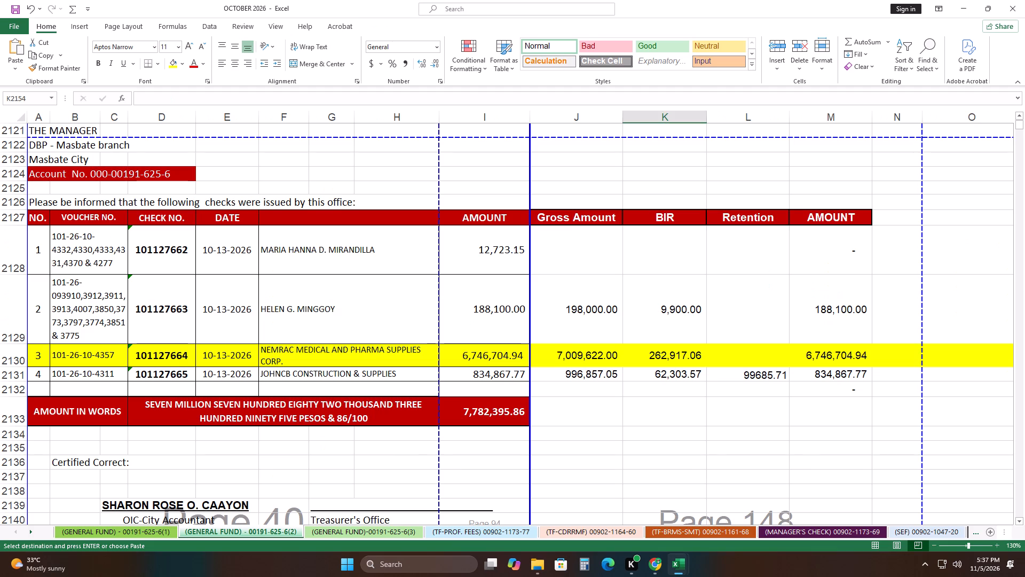
pyautogui.hotkey('ctrl', 'f')
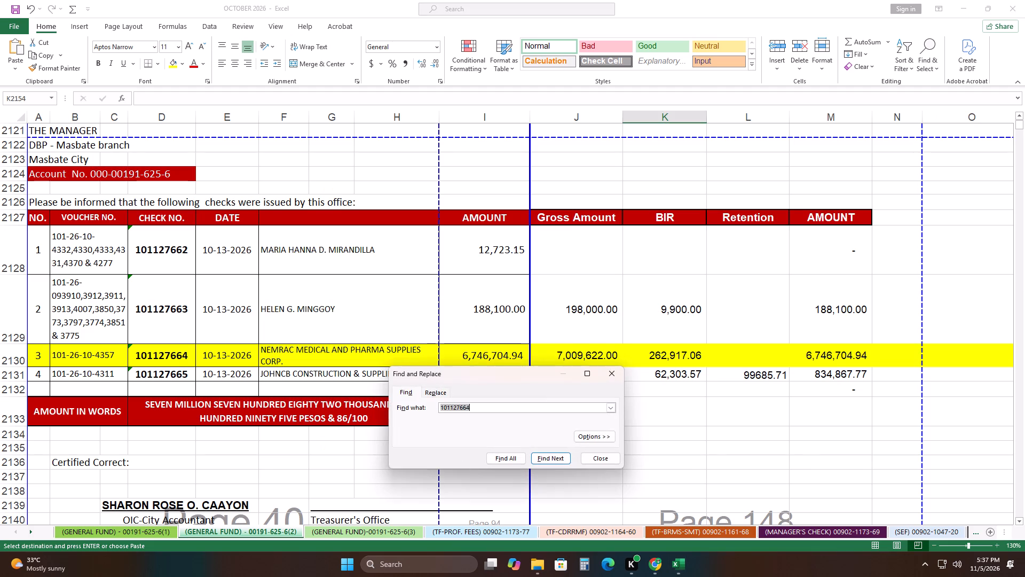
pyautogui.rightClick(479, 406)
pyautogui.click(510, 433)
pyautogui.click(505, 457)
pyautogui.scroll(-2, 121, 371)
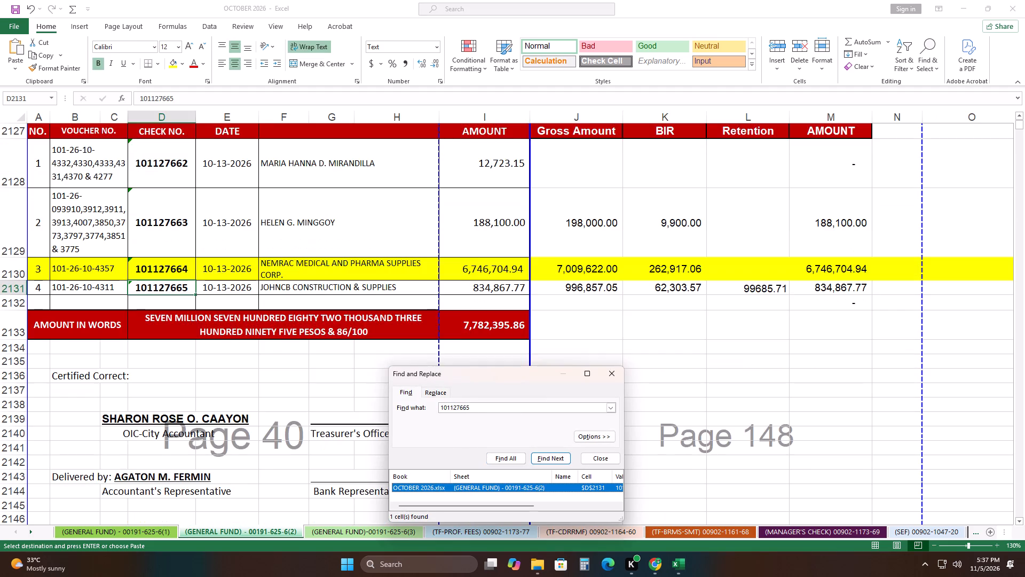
pyautogui.scroll(-1, 128, 371)
pyautogui.scroll(1, 137, 366)
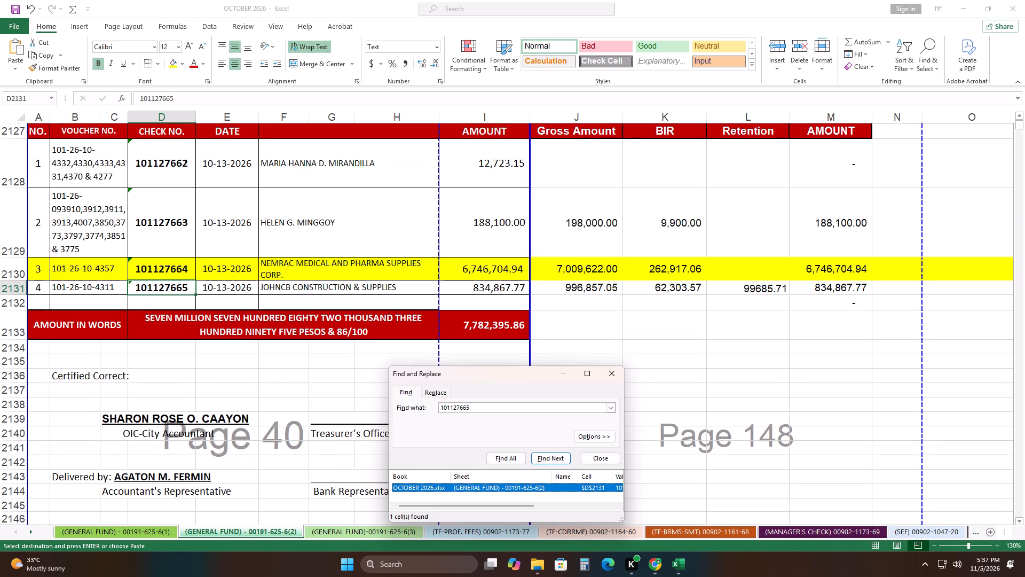
# Fill the entire JohnCB Construction & Supplies row 2131 with light blue.
pyautogui.click(12, 288)
pyautogui.rightClick(12, 288)
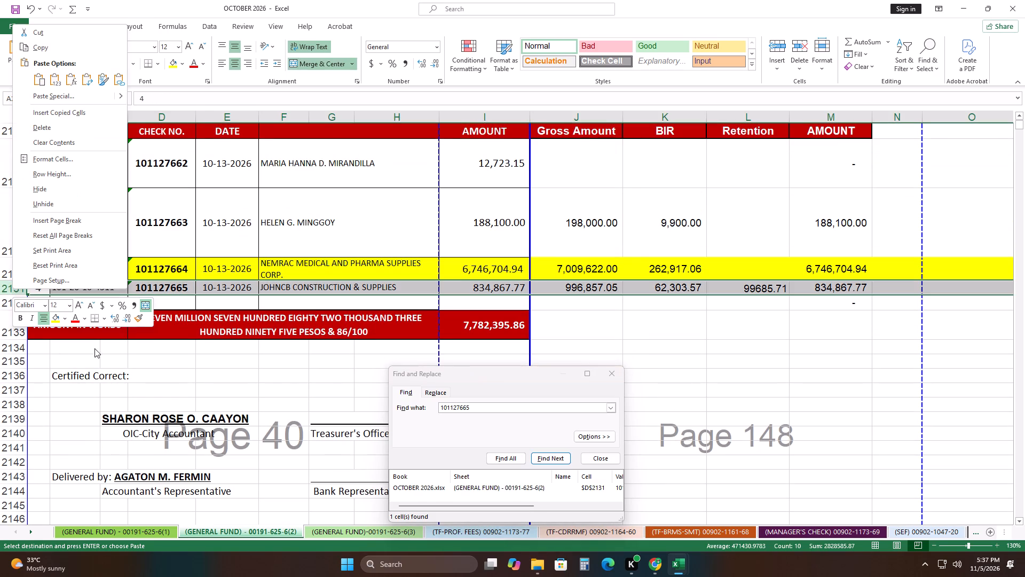
pyautogui.click(65, 321)
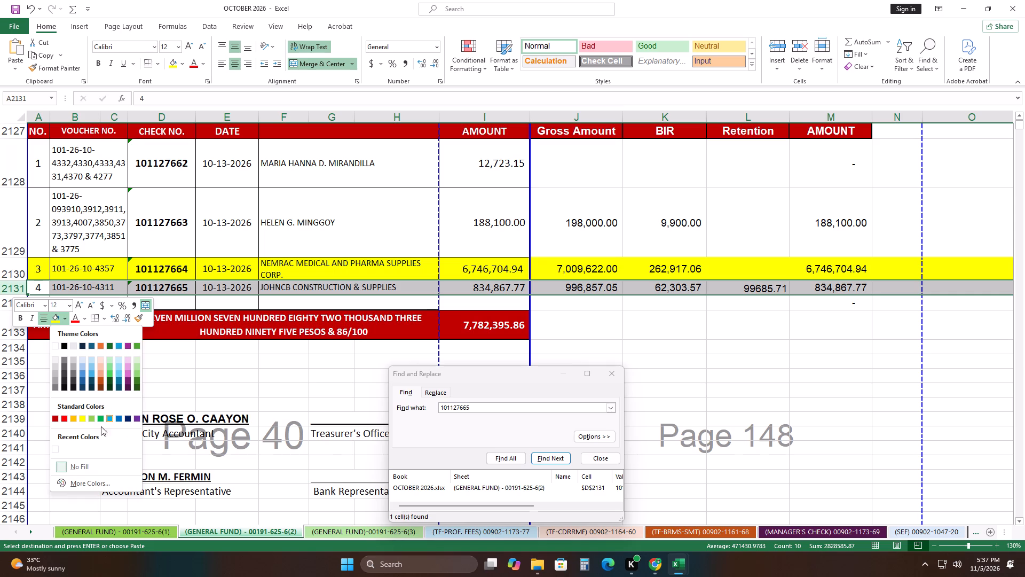
pyautogui.click(93, 358)
pyautogui.click(242, 347)
pyautogui.scroll(-2, 745, 373)
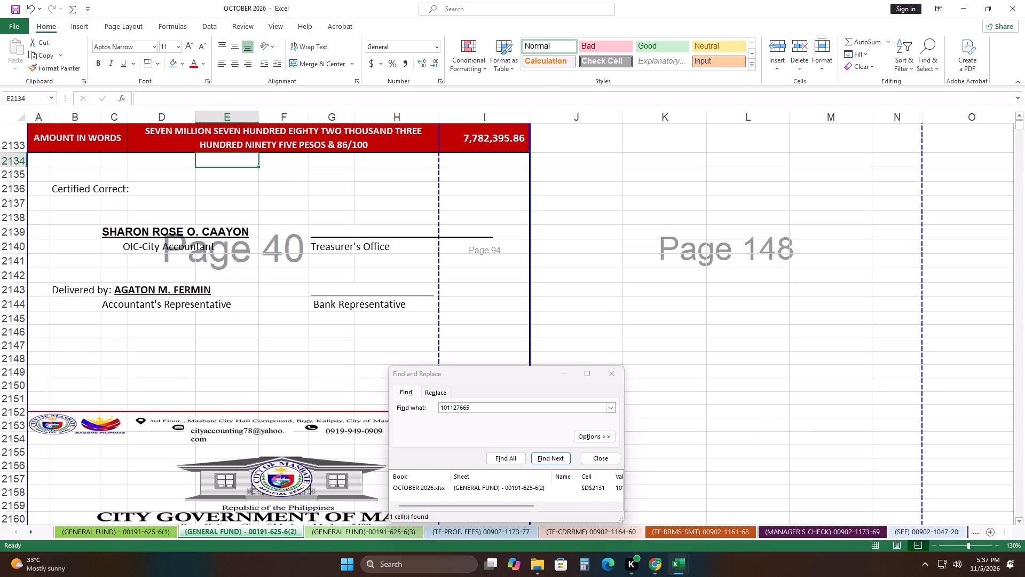
pyautogui.scroll(1, 953, 191)
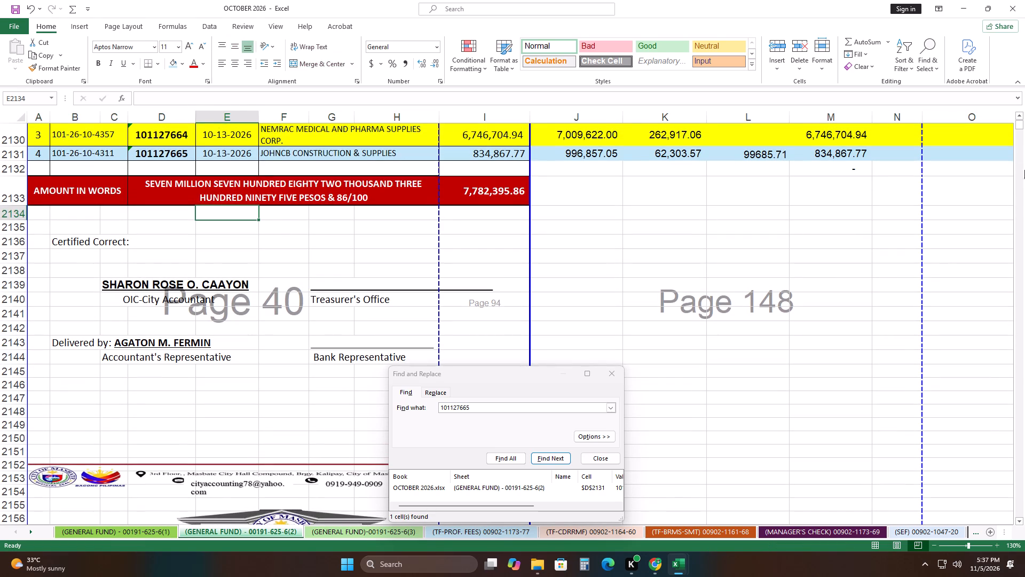
pyautogui.click(1022, 523)
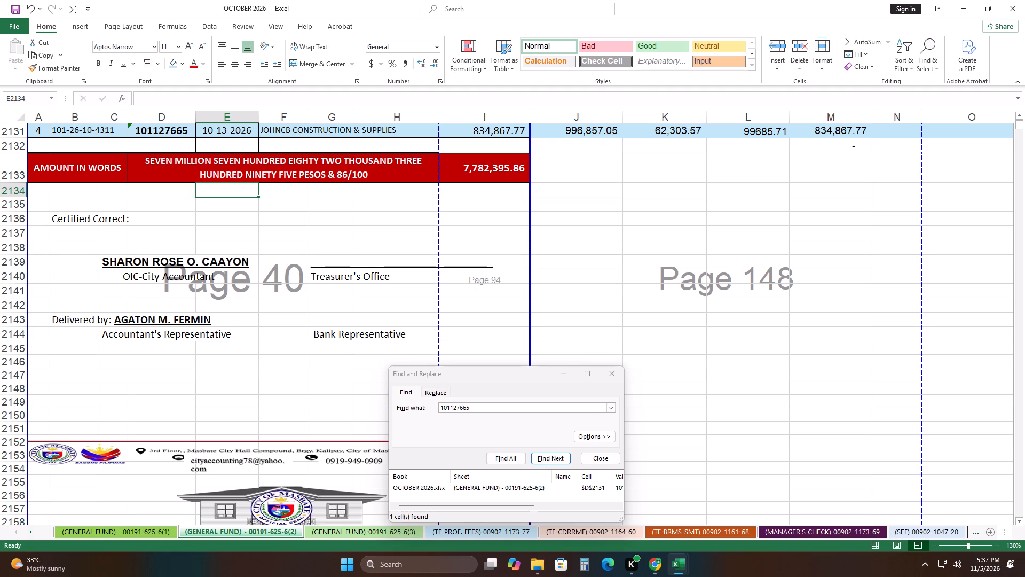
pyautogui.scroll(1, 338, 268)
pyautogui.scroll(-1, 411, 294)
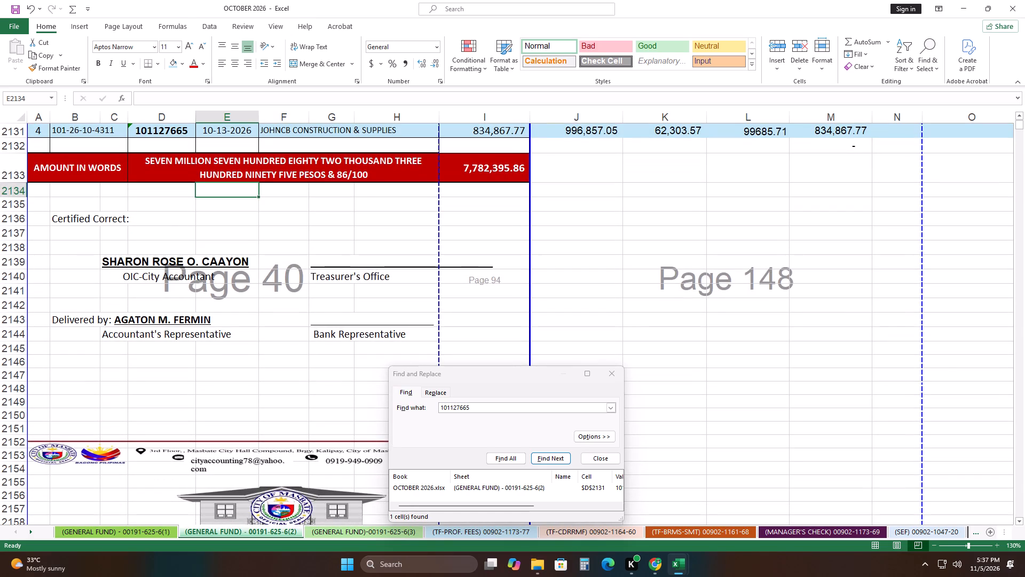
pyautogui.click(1021, 523)
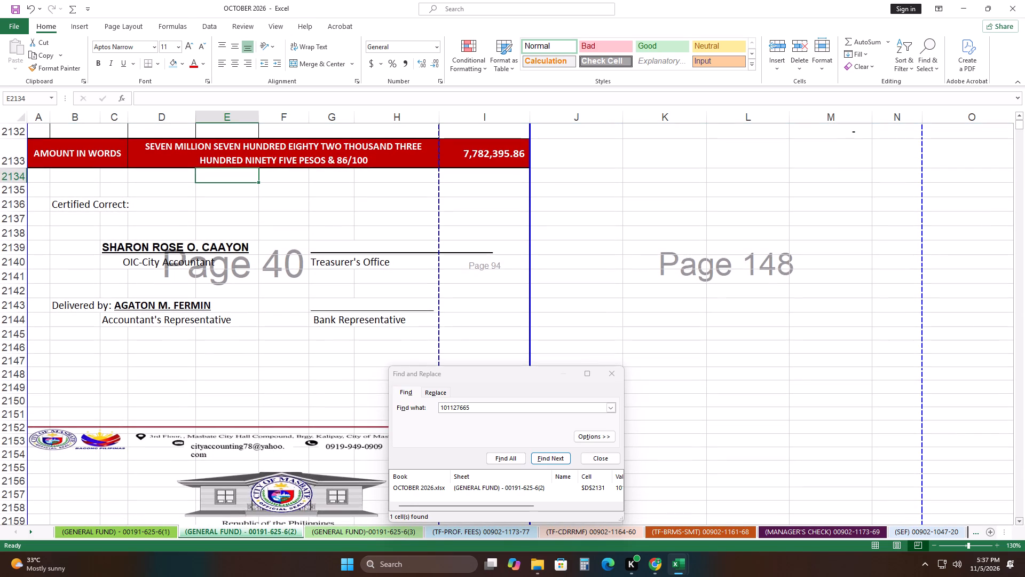
pyautogui.click(1018, 116)
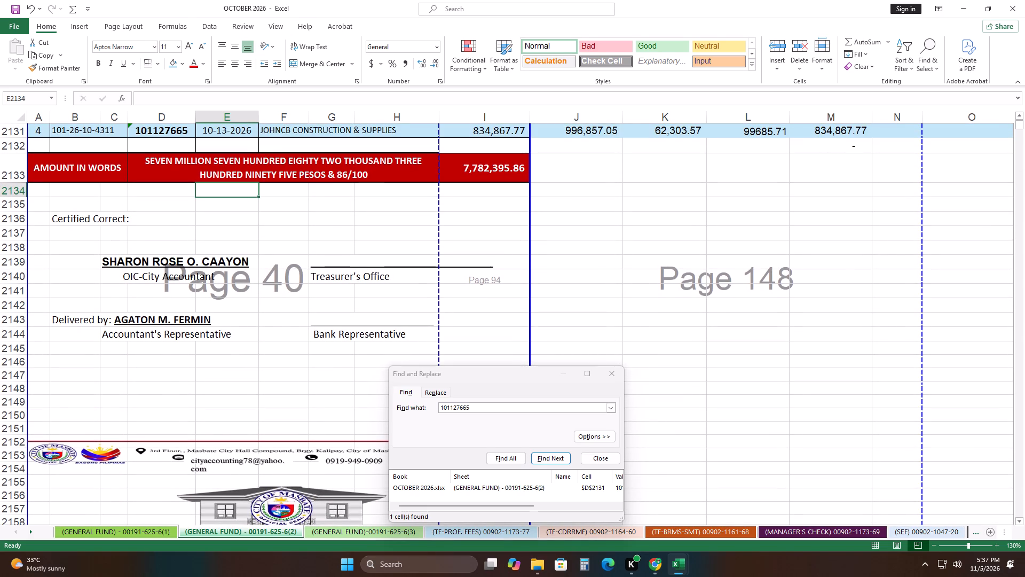
pyautogui.click(705, 198)
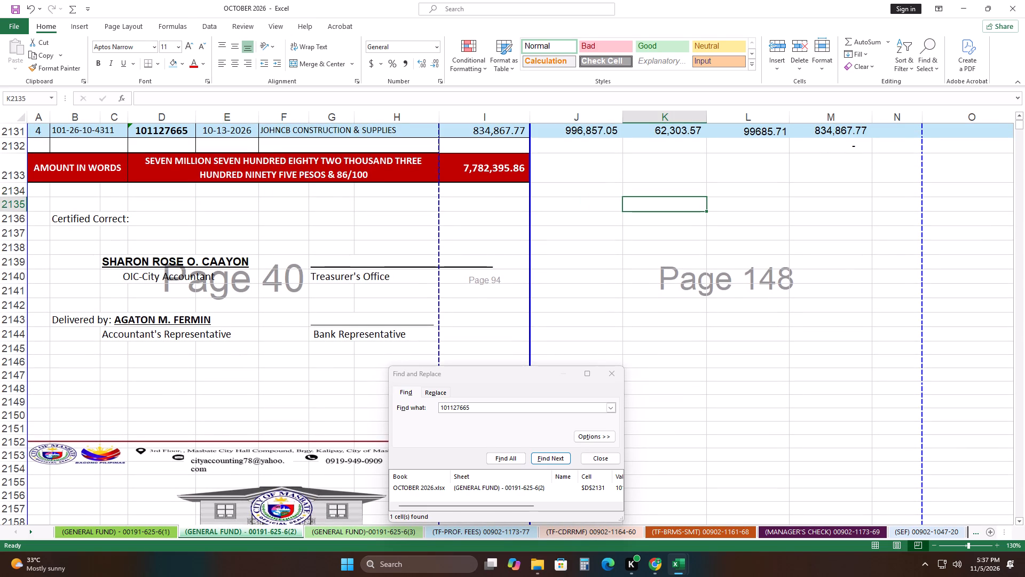
# Return to the WS sheet of the RCI October 2026 workbook.
pyautogui.click(657, 567)
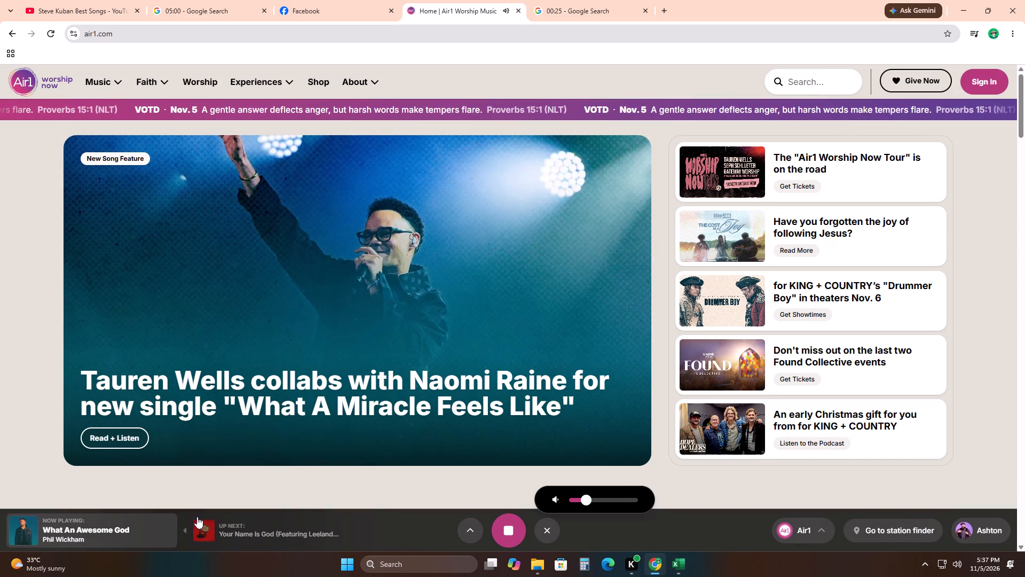
pyautogui.click(679, 567)
pyautogui.click(626, 533)
pyautogui.click(738, 366)
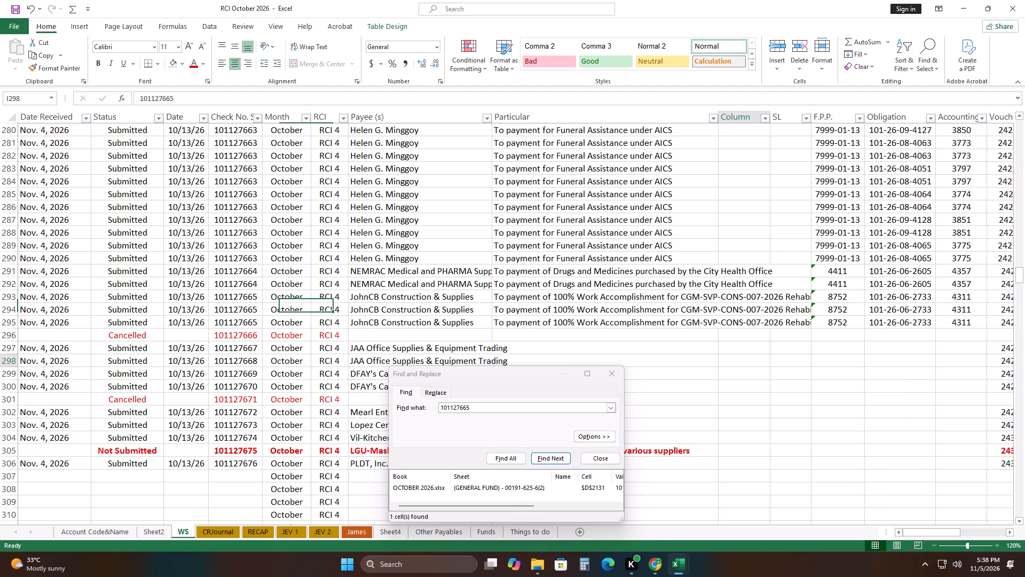
pyautogui.click(928, 534)
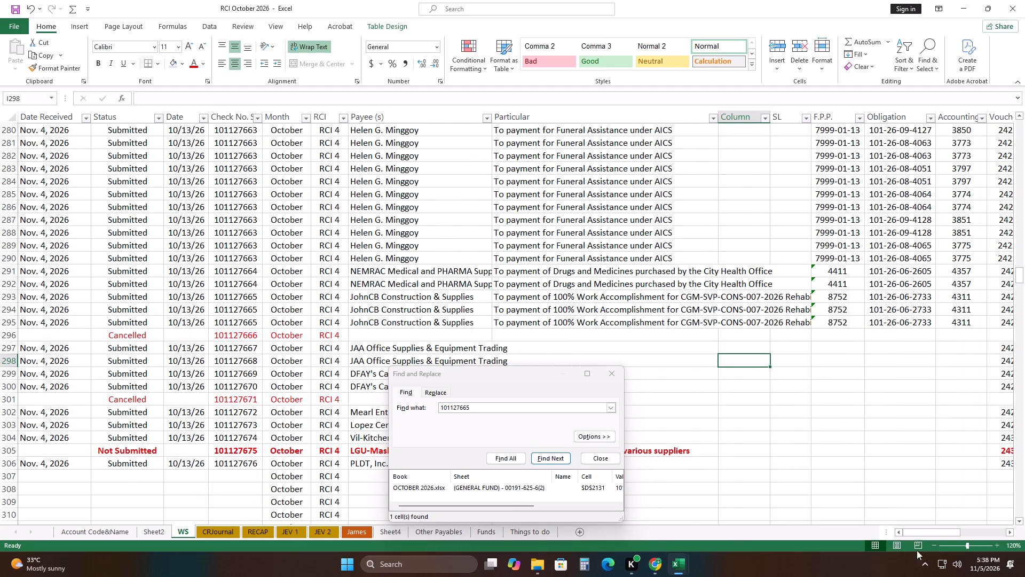
# Open the 2026 Contractor's Billing Record workbook from the Contractor's Billing Record 2026-2030 folder inside the Arjel folder.
pyautogui.click(536, 561)
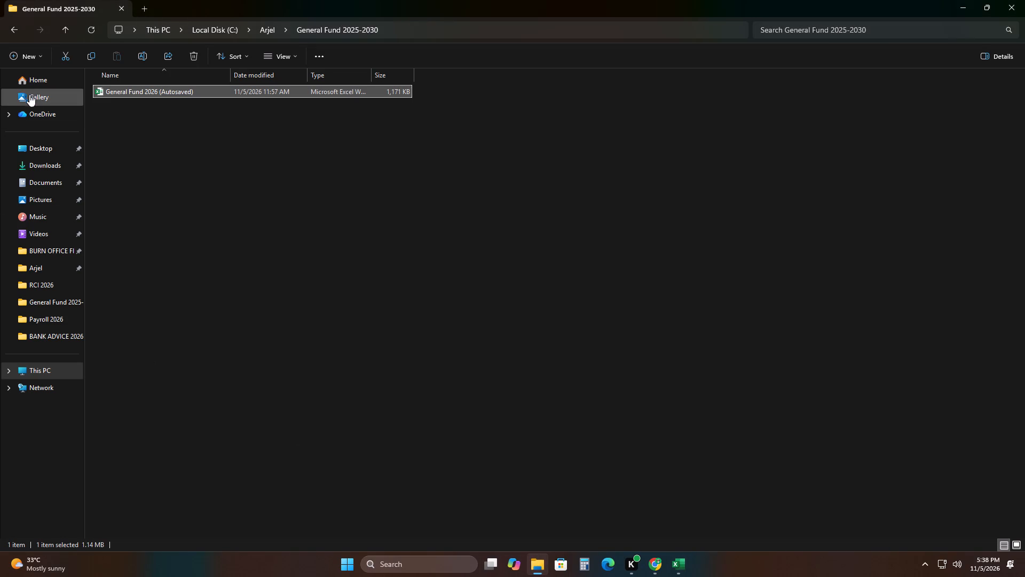
pyautogui.click(12, 30)
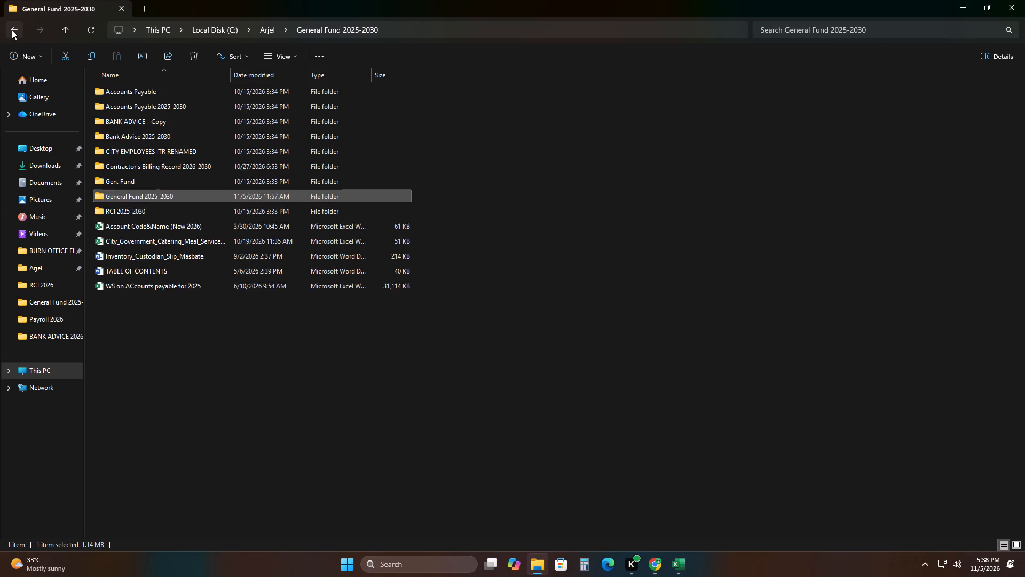
pyautogui.click(12, 30)
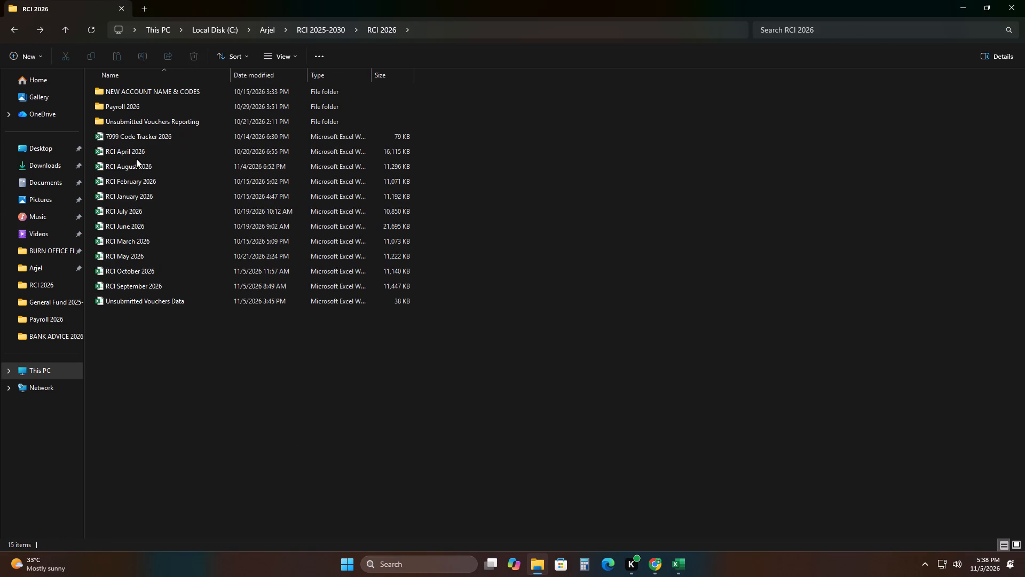
pyautogui.click(14, 32)
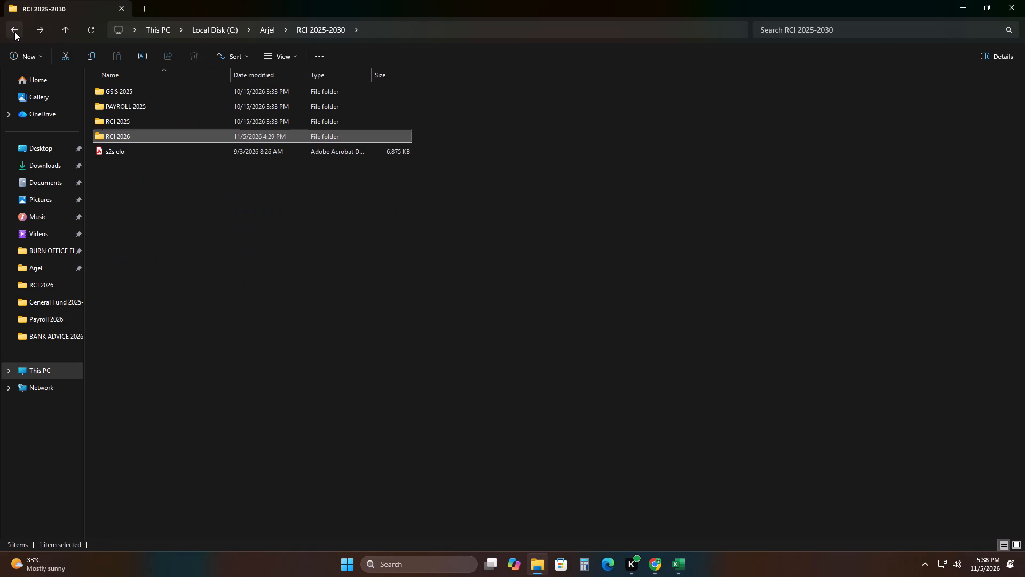
pyautogui.click(153, 138)
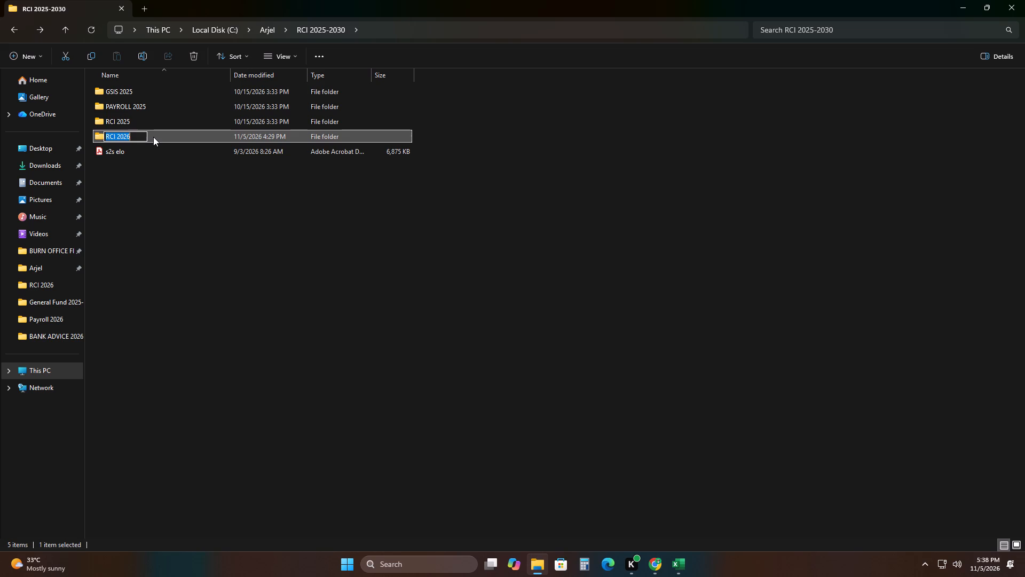
pyautogui.click(152, 180)
pyautogui.click(13, 33)
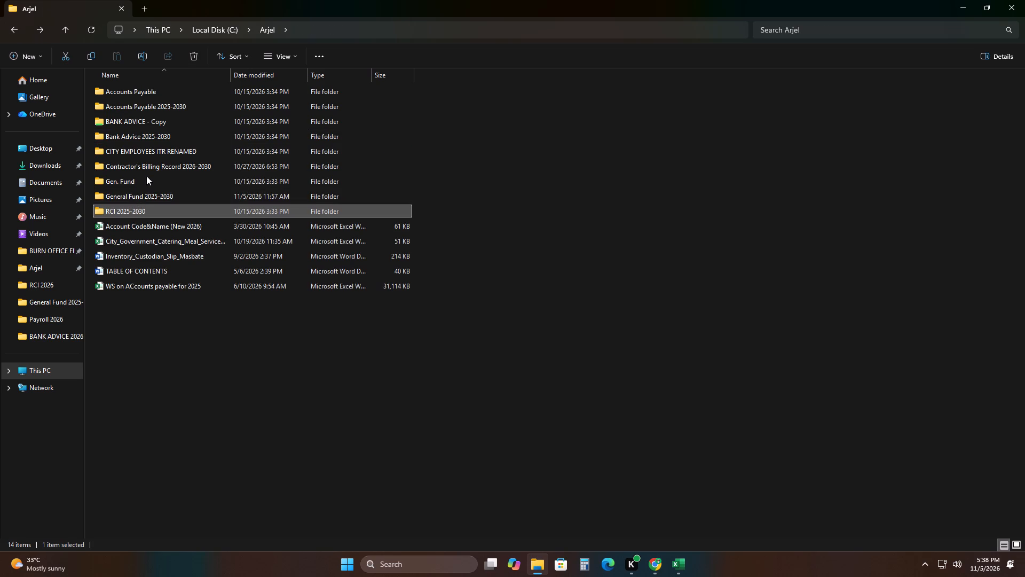
pyautogui.doubleClick(148, 168)
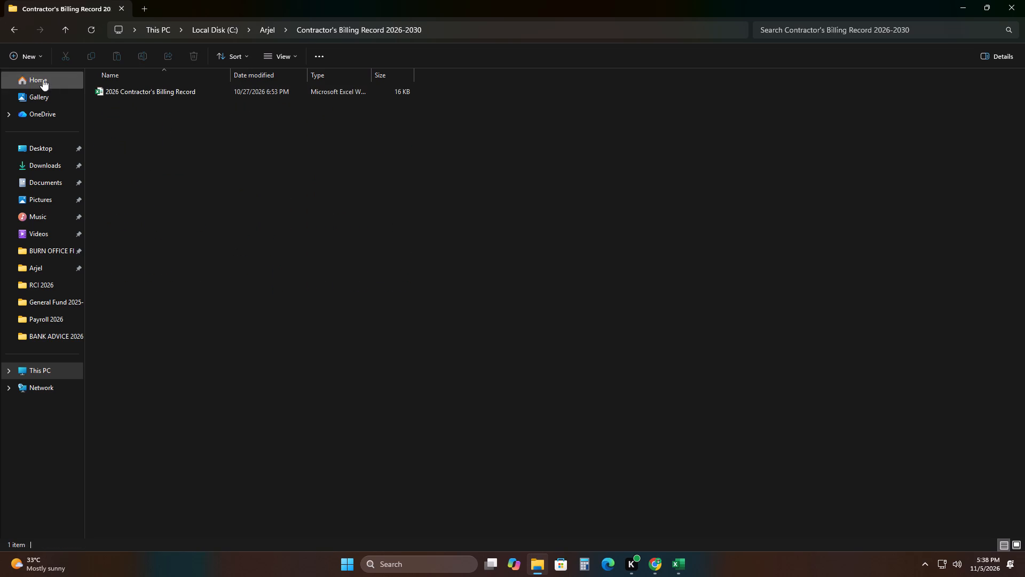
pyautogui.click(14, 30)
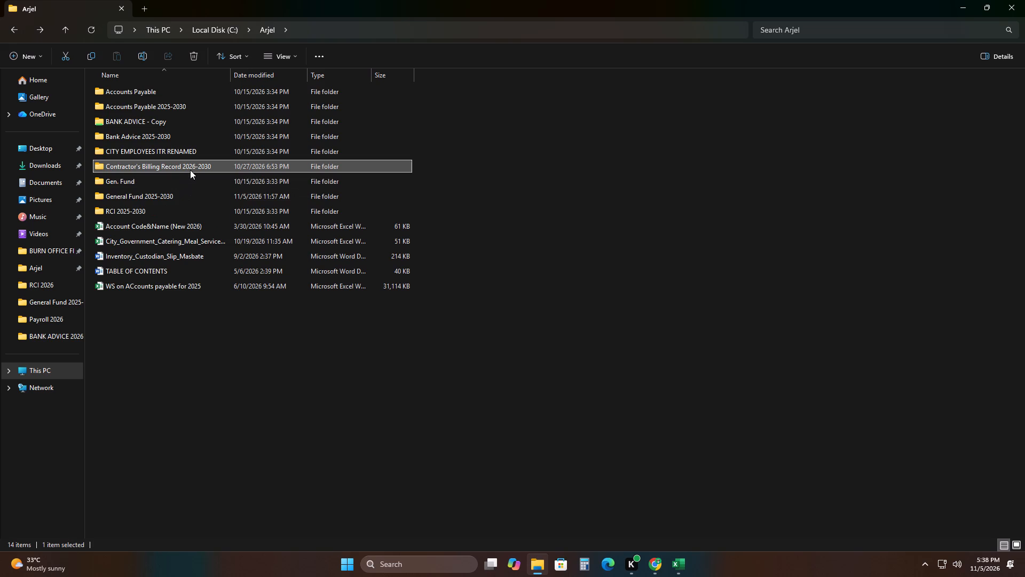
pyautogui.doubleClick(190, 167)
pyautogui.doubleClick(152, 92)
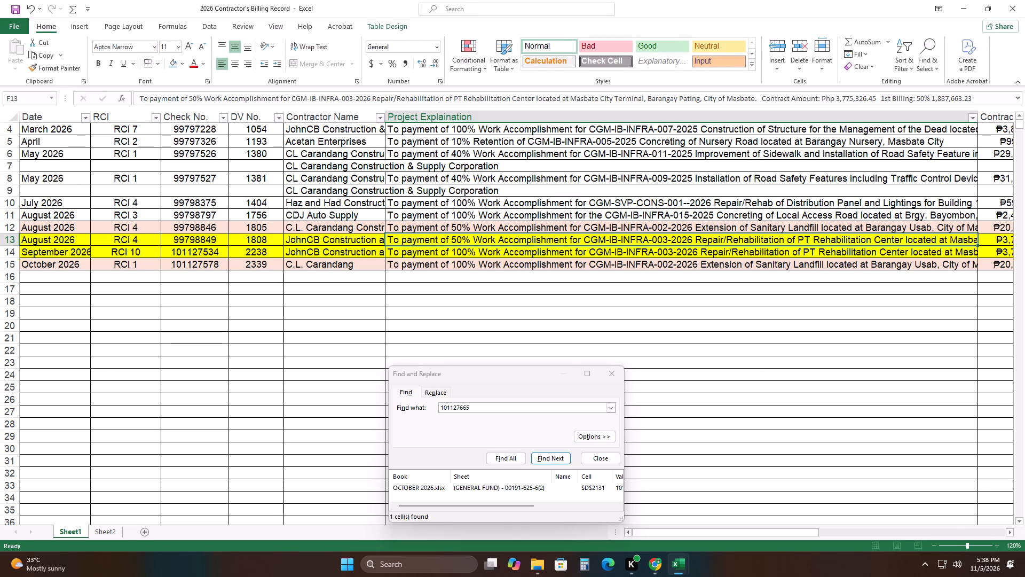
pyautogui.scroll(4, 284, 321)
pyautogui.scroll(-1, 405, 310)
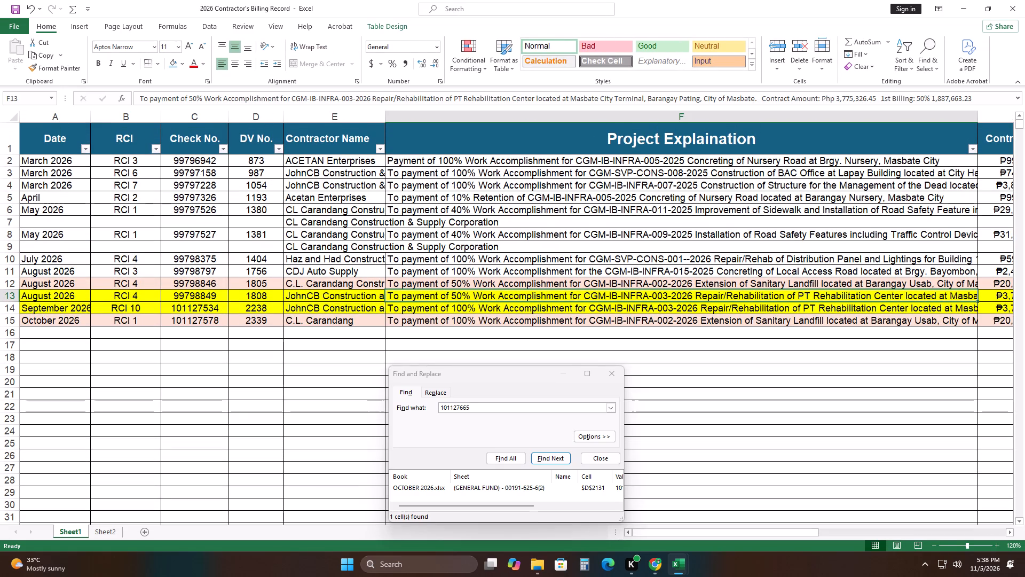
pyautogui.doubleClick(424, 173)
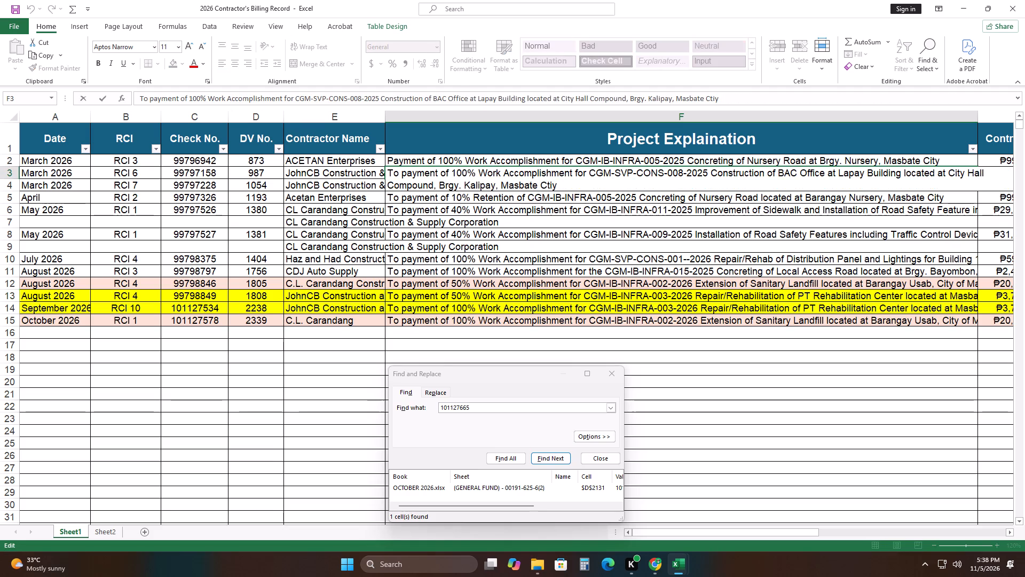
pyautogui.click(364, 185)
pyautogui.doubleClick(411, 185)
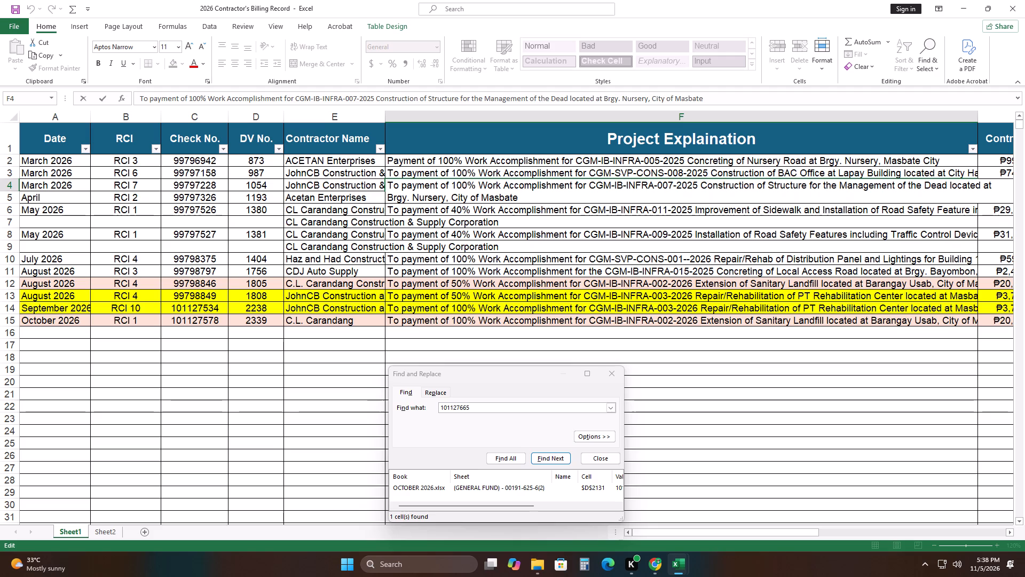
pyautogui.click(337, 371)
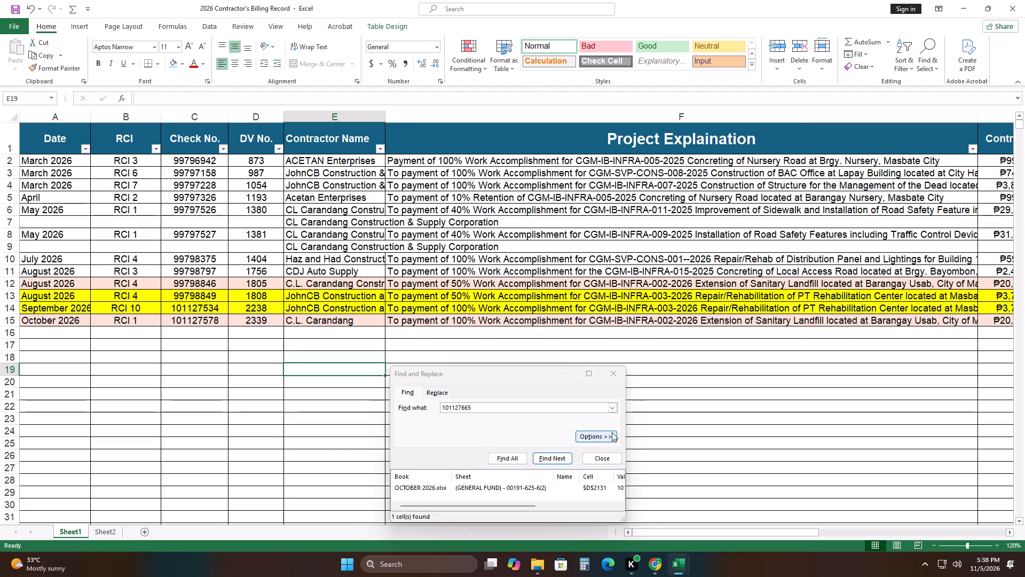
# Close the Find and Replace dialog.
pyautogui.moveTo(539, 370); pyautogui.dragTo(594, 350)
pyautogui.click(671, 350)
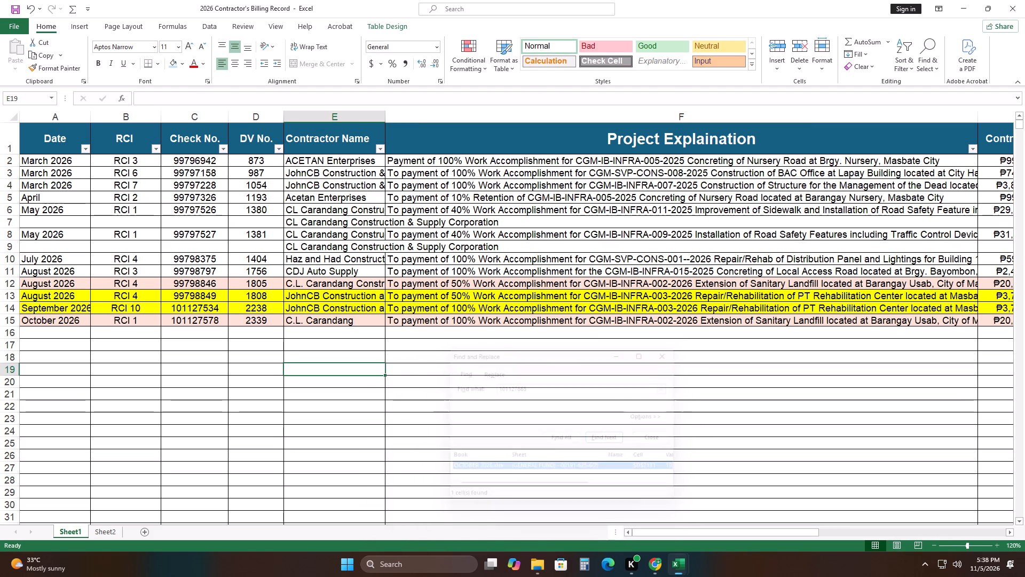
# Switch to the OCTOBER 2026 workbook and check the JohnCB Construction & Supplies amounts in row 2131.
pyautogui.click(680, 564)
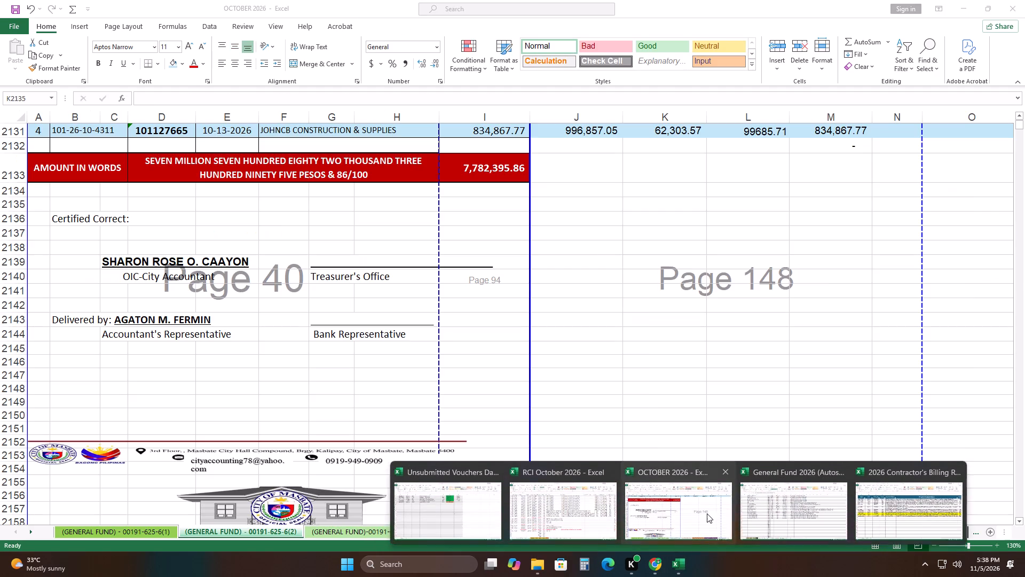
pyautogui.click(707, 513)
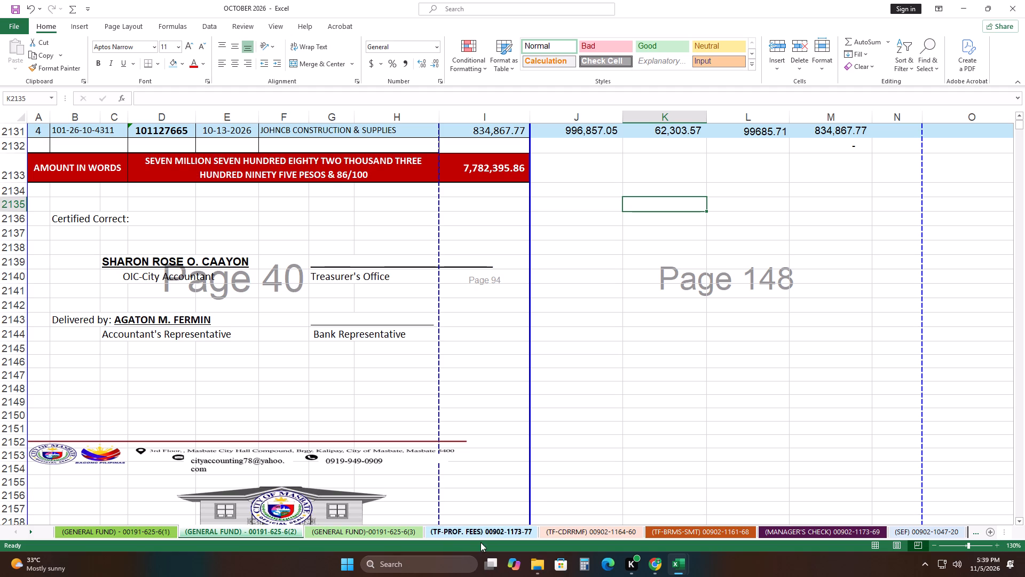
pyautogui.click(684, 564)
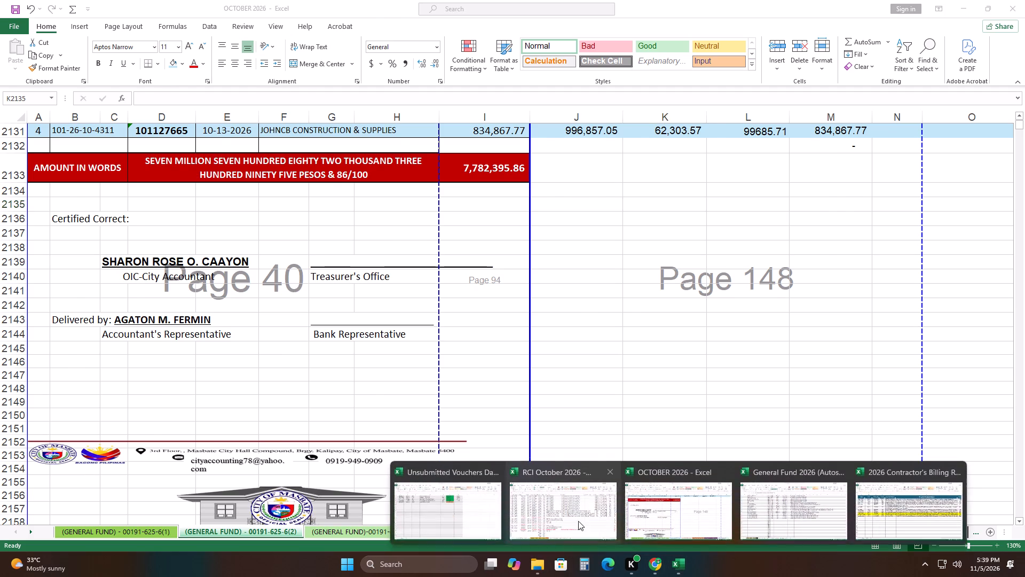
pyautogui.click(575, 517)
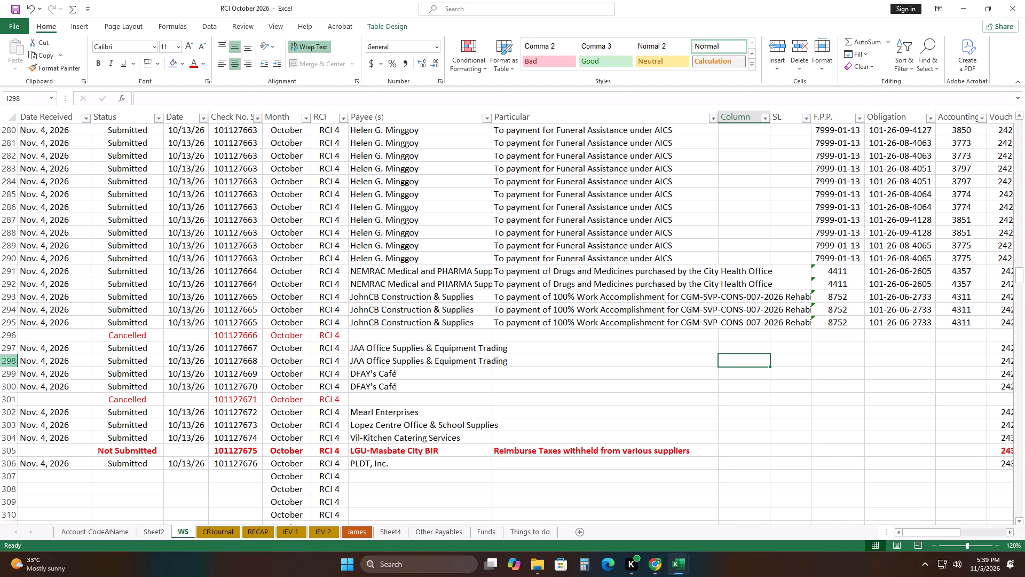
pyautogui.moveTo(12, 295); pyautogui.dragTo(9, 316)
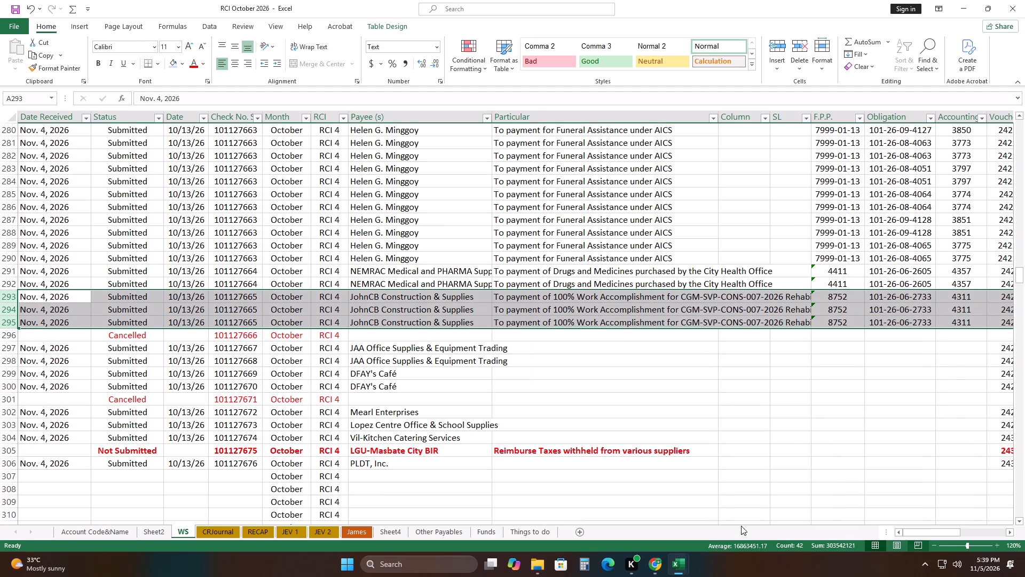
pyautogui.moveTo(917, 528); pyautogui.dragTo(948, 523)
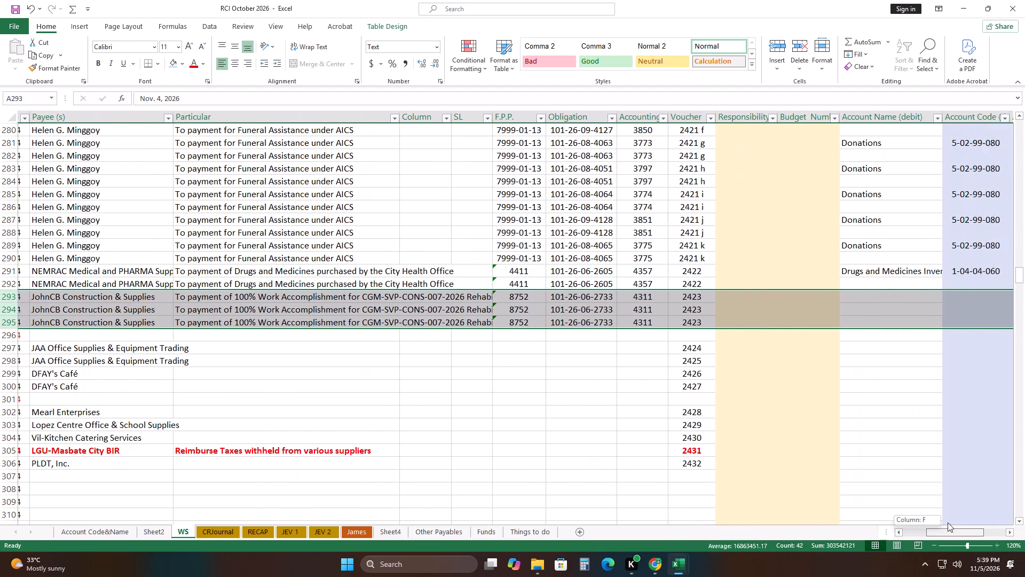
pyautogui.moveTo(948, 523); pyautogui.dragTo(931, 525)
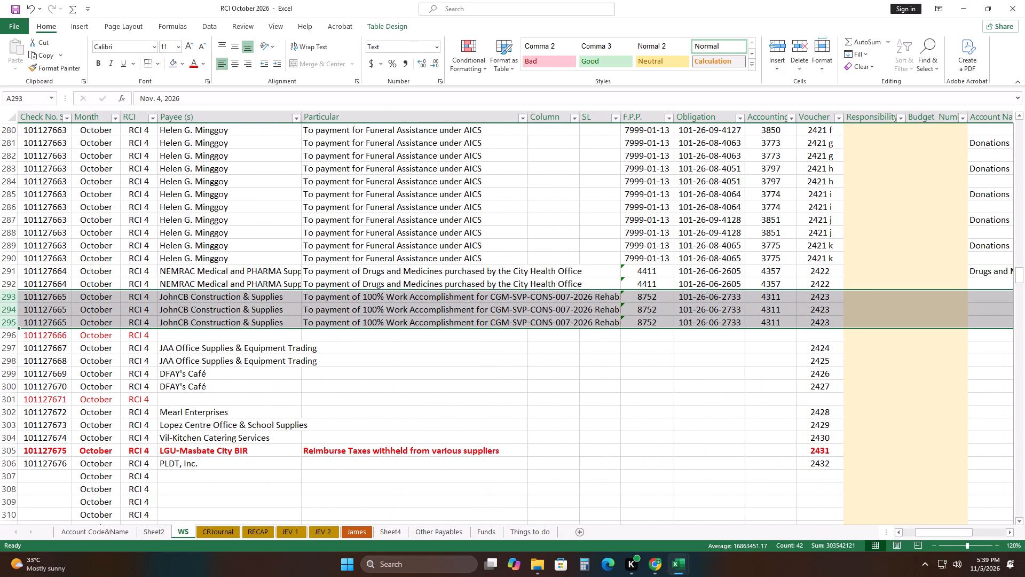
pyautogui.doubleClick(448, 296)
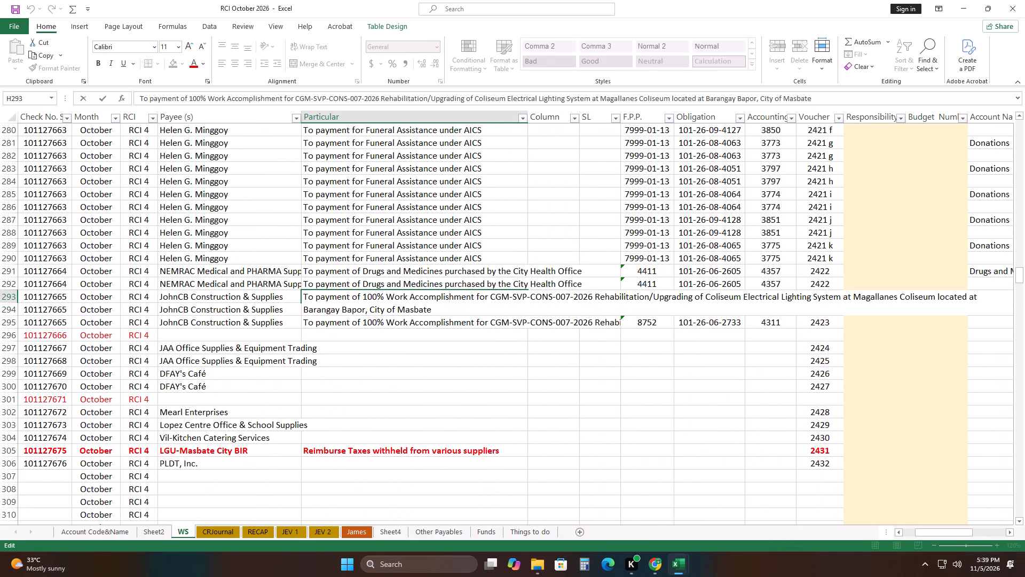
# On the Account Code&Name sheet, look through the Inventories and earlier asset accounts for one matching the JohnCB coliseum lighting project.
pyautogui.click(115, 533)
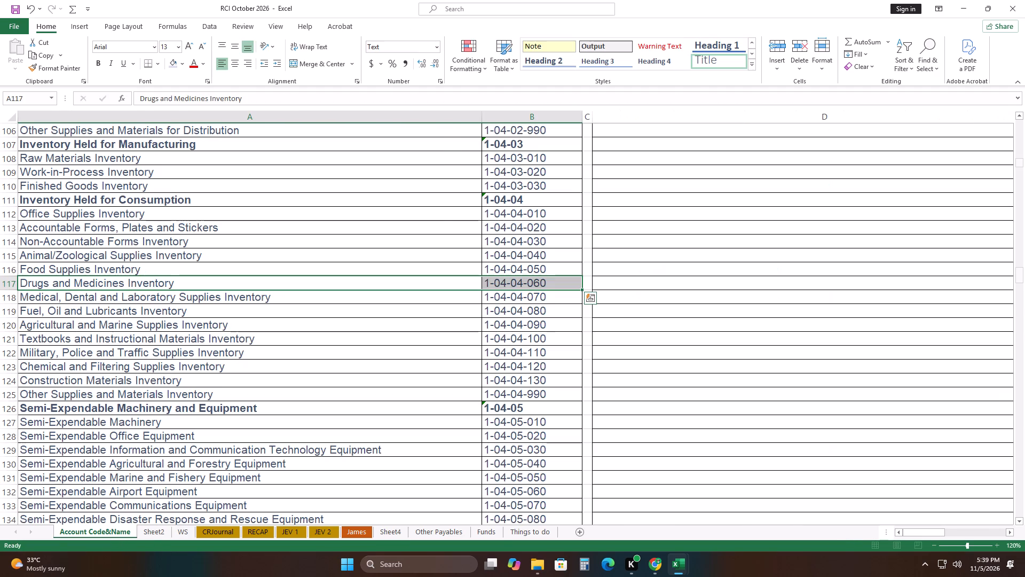
pyautogui.click(397, 384)
pyautogui.moveTo(932, 533); pyautogui.dragTo(941, 529)
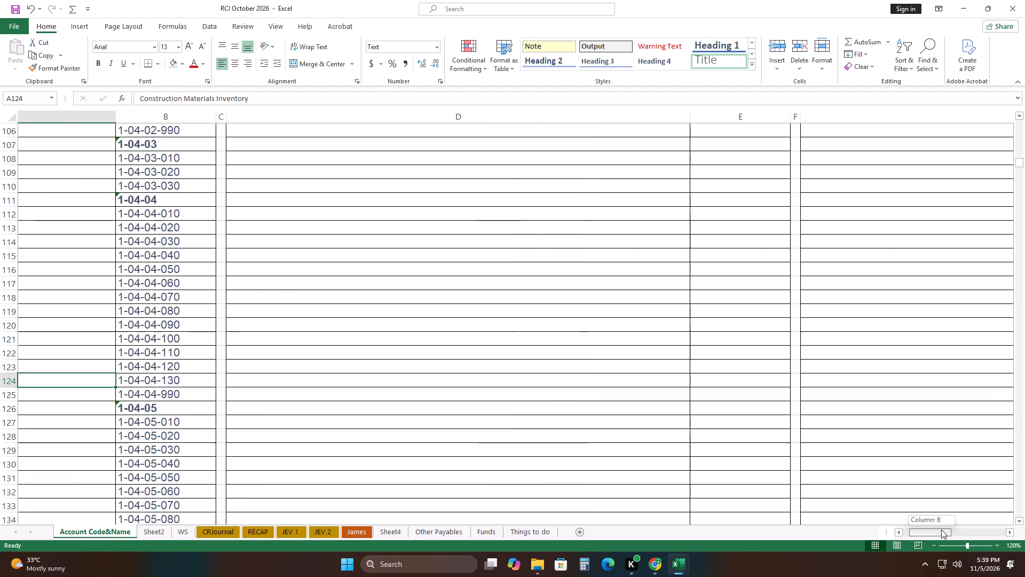
pyautogui.moveTo(941, 529); pyautogui.dragTo(931, 529)
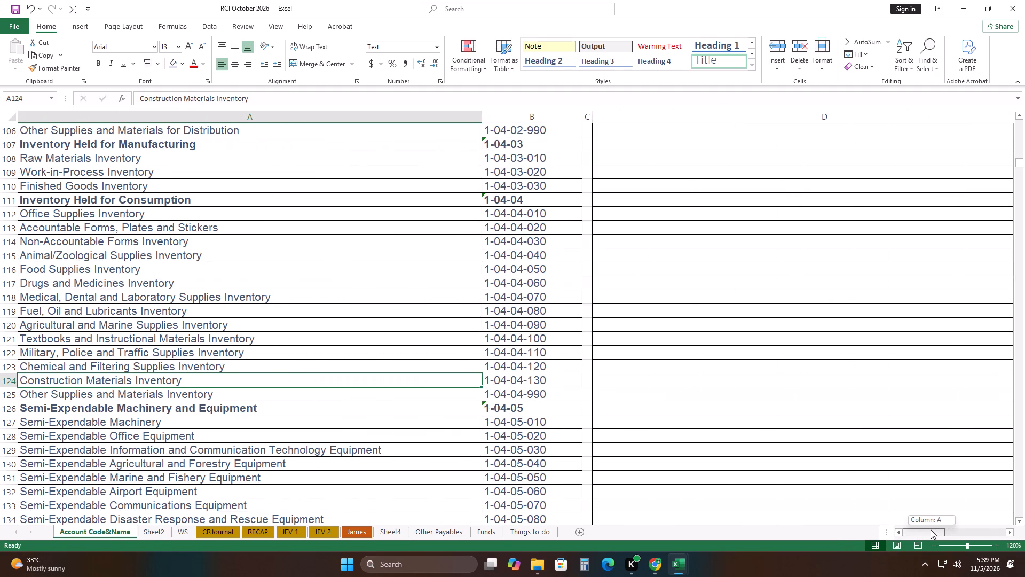
pyautogui.moveTo(931, 529); pyautogui.dragTo(929, 528)
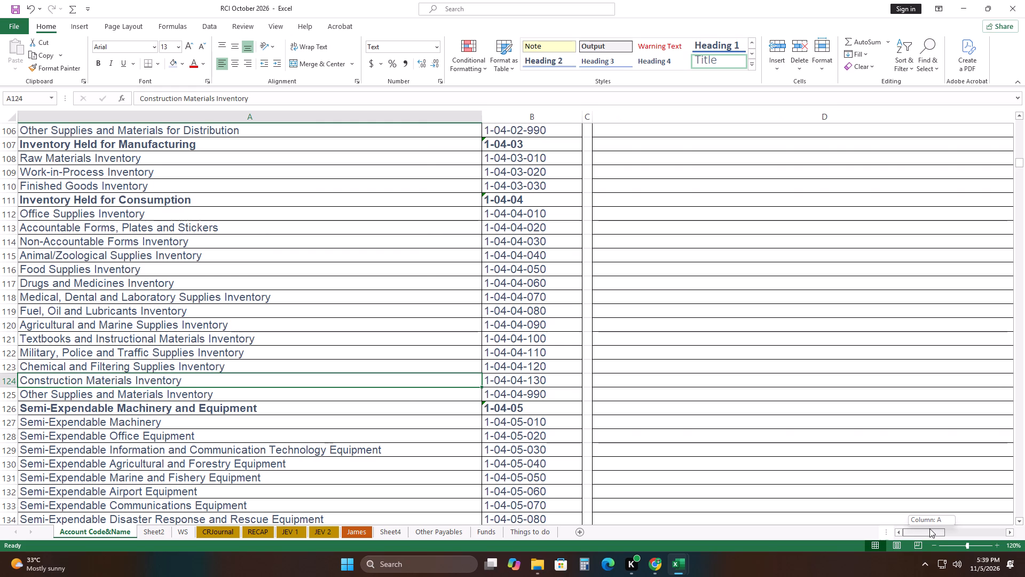
pyautogui.moveTo(929, 528); pyautogui.dragTo(912, 529)
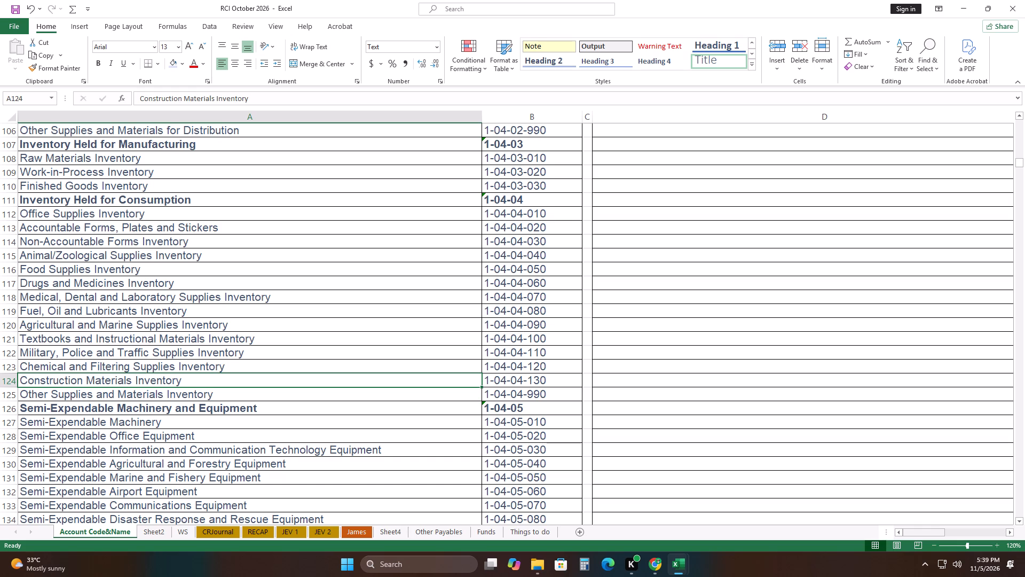
pyautogui.scroll(-1, 352, 336)
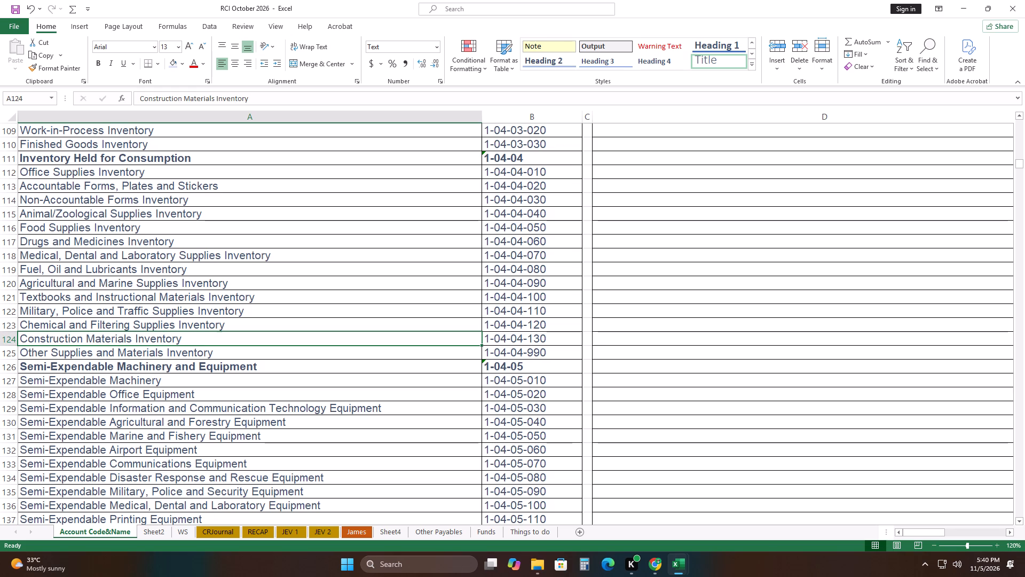
pyautogui.scroll(-2, 371, 333)
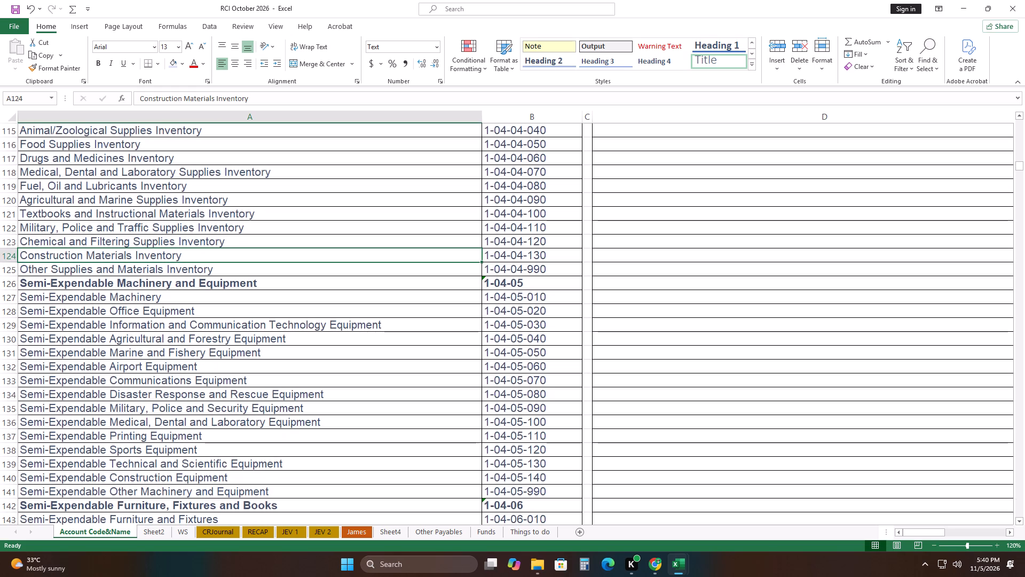
pyautogui.scroll(10, 378, 349)
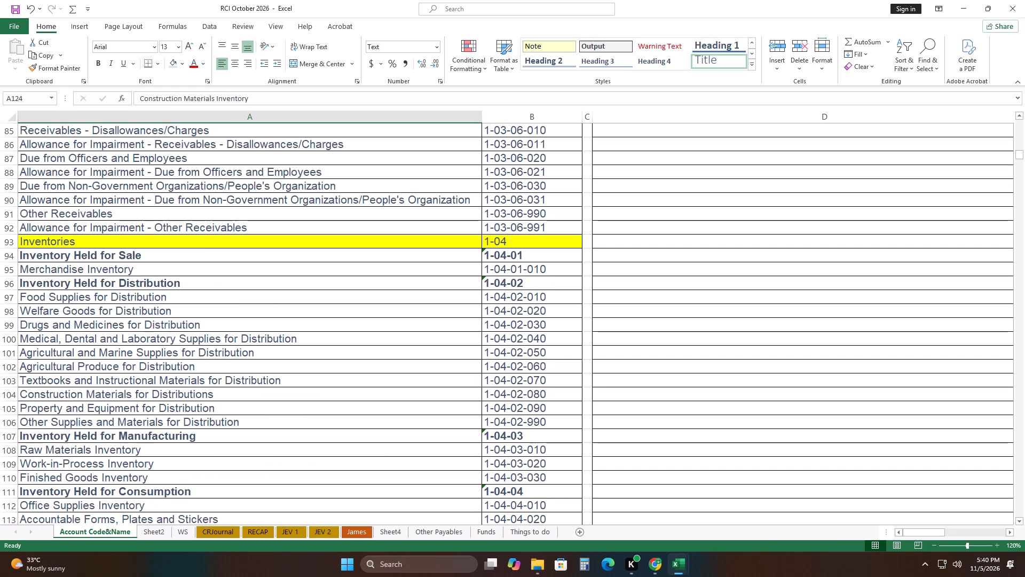
pyautogui.scroll(14, 382, 348)
pyautogui.scroll(9, 379, 346)
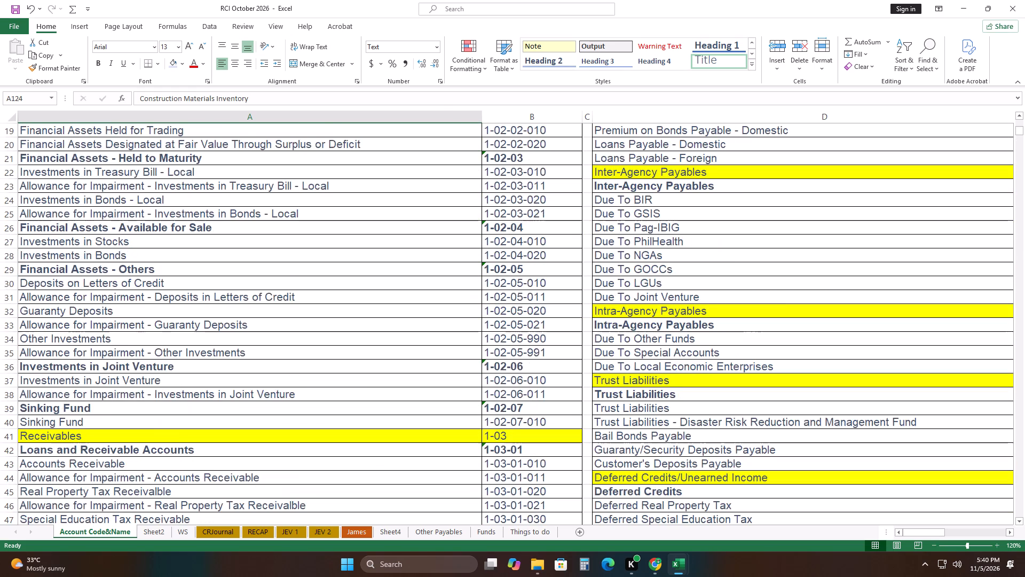
pyautogui.scroll(10, 379, 344)
# Examine the Property, Plant and Equipment accounts, from Land through Buildings and Other Structures, for a suitable account for the lighting project.
pyautogui.scroll(-20, 378, 347)
pyautogui.scroll(-4, 378, 347)
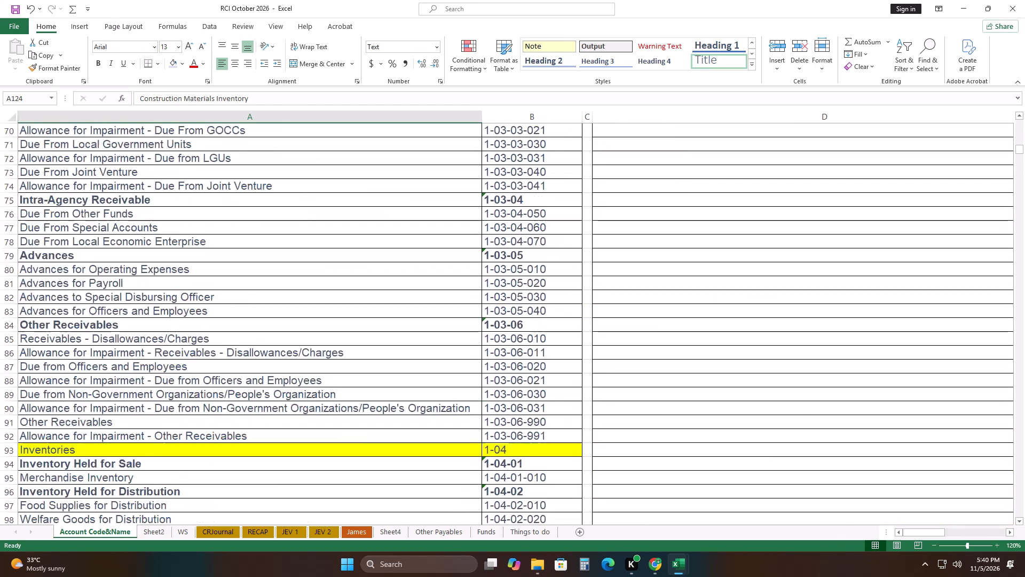
pyautogui.scroll(-20, 364, 347)
pyautogui.scroll(-7, 364, 347)
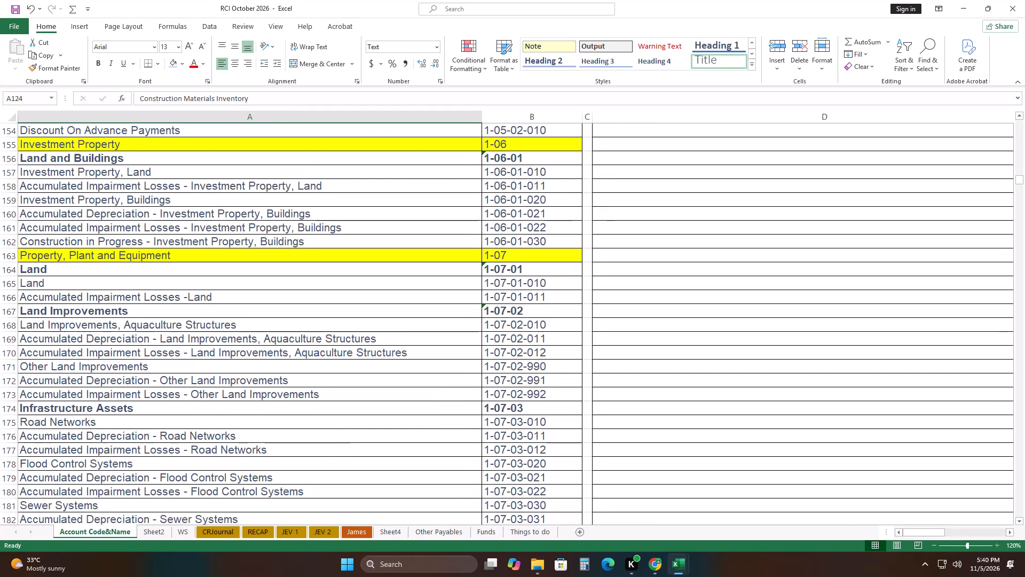
pyautogui.scroll(-2, 370, 345)
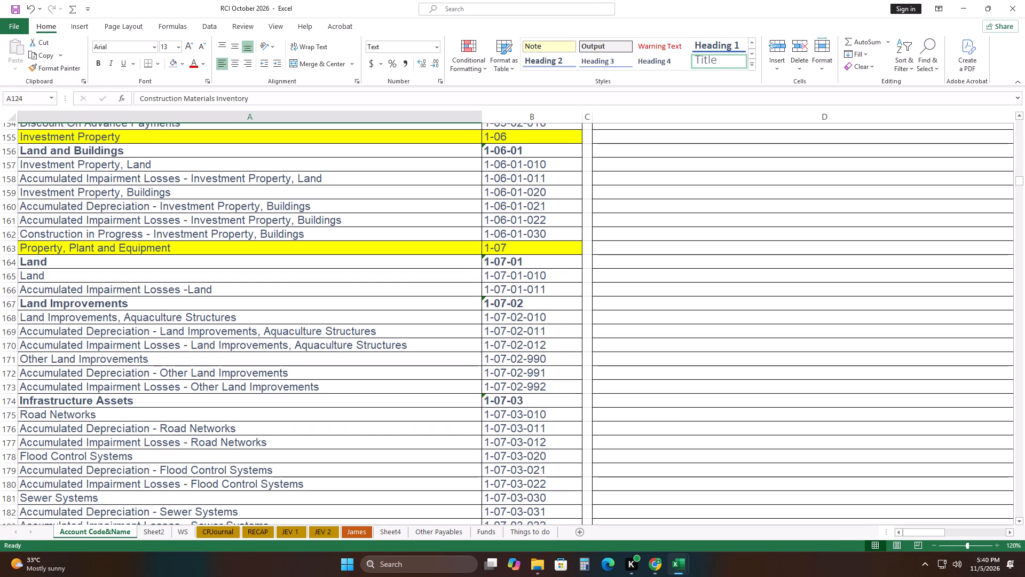
pyautogui.scroll(-3, 386, 349)
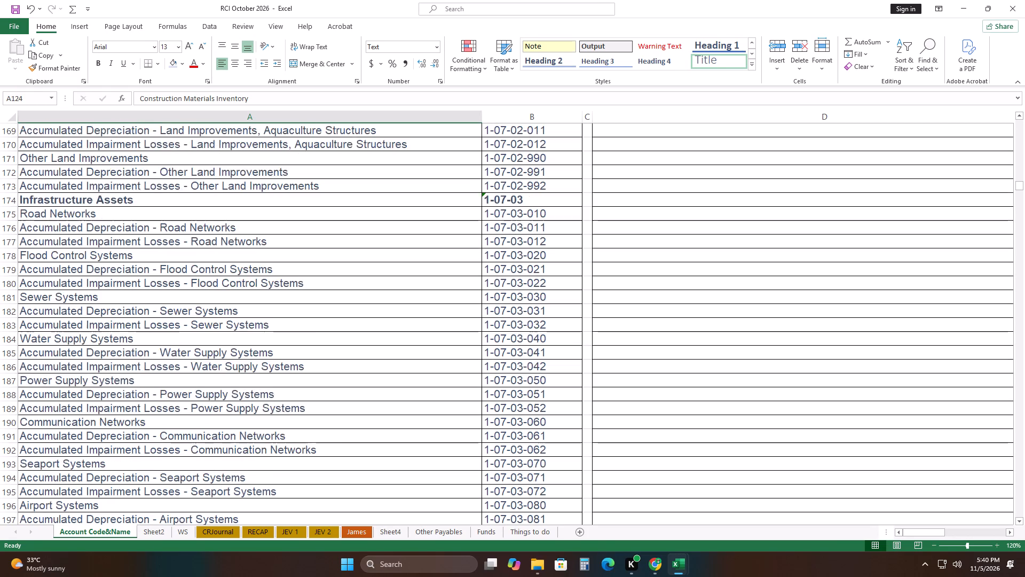
pyautogui.scroll(-7, 386, 350)
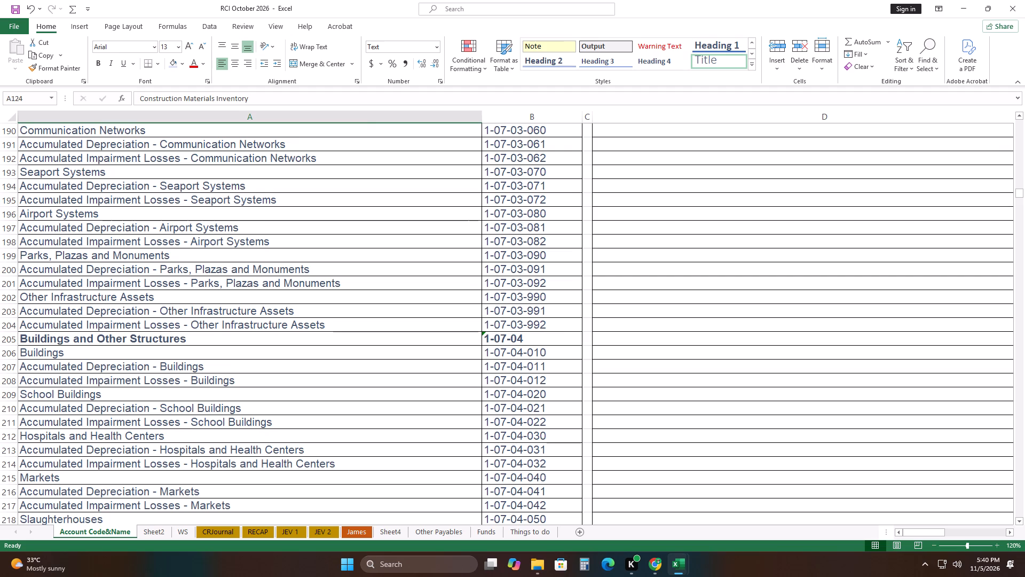
pyautogui.scroll(7, 391, 350)
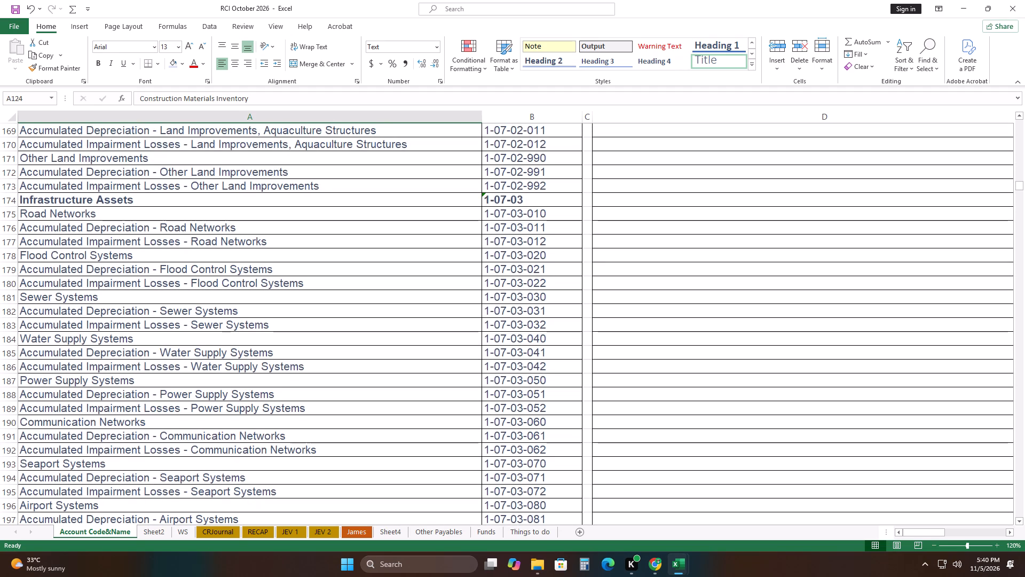
pyautogui.scroll(2, 392, 352)
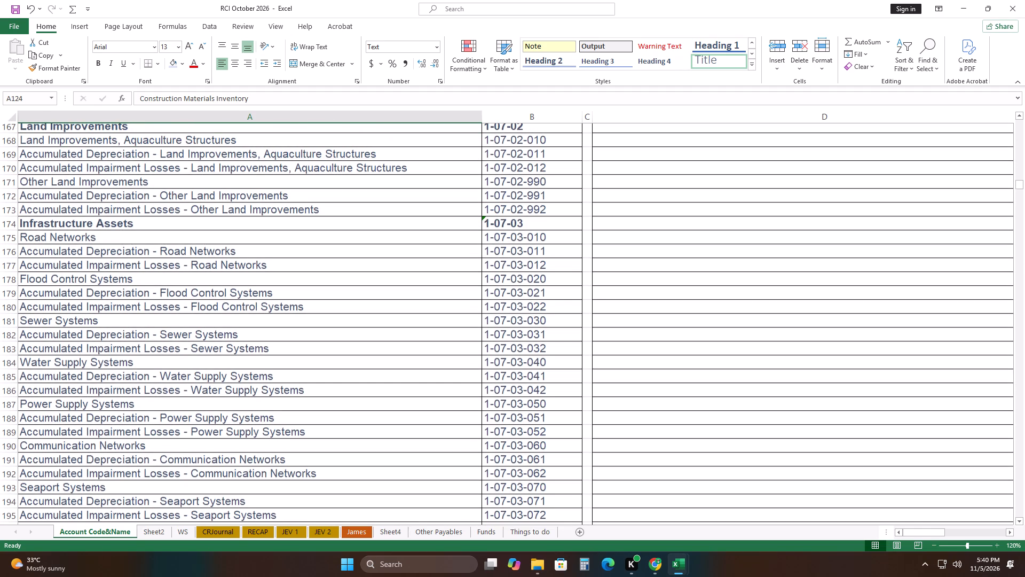
# Check the Infrastructure Assets accounts one by one, from Road Networks down to Power Supply Systems, as candidates for the lighting project.
pyautogui.scroll(-2, 392, 354)
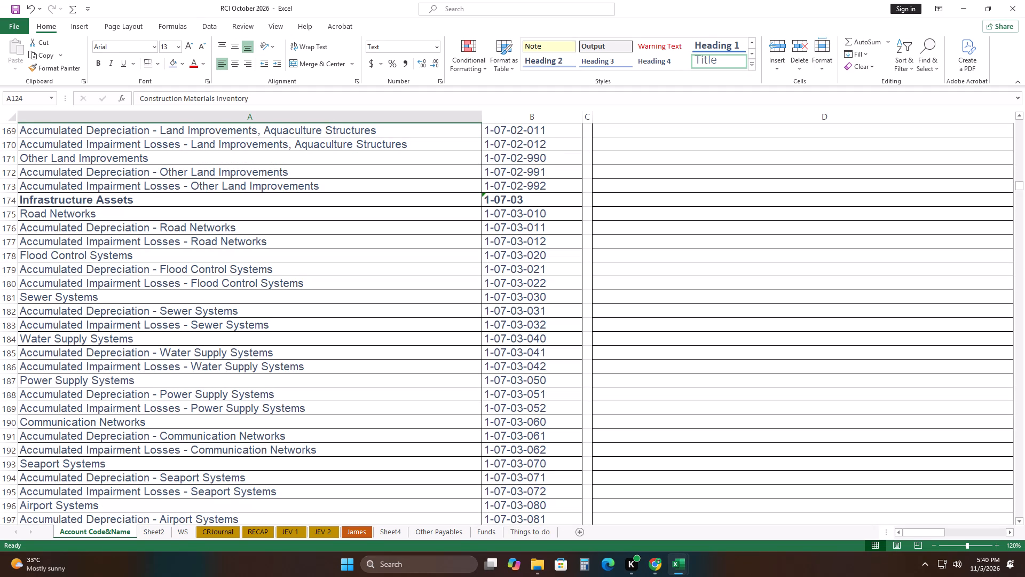
pyautogui.click(89, 214)
pyautogui.click(79, 259)
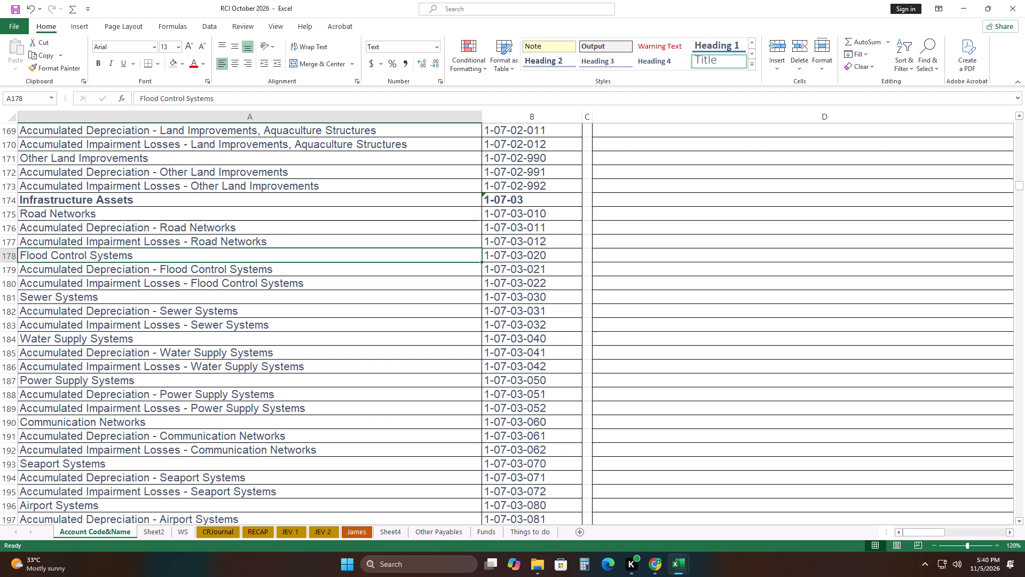
pyautogui.click(79, 300)
pyautogui.scroll(-2, 125, 302)
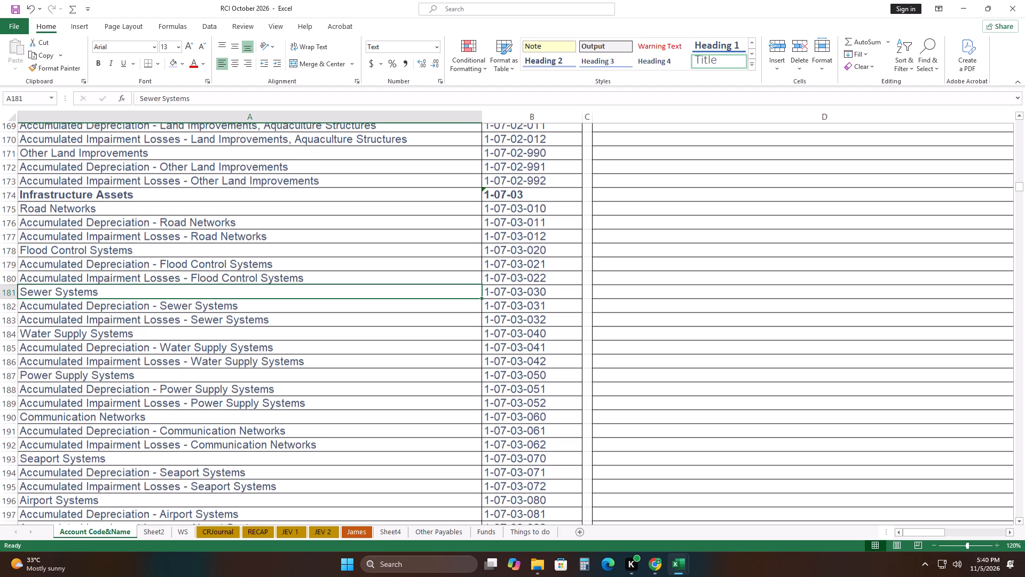
pyautogui.click(72, 259)
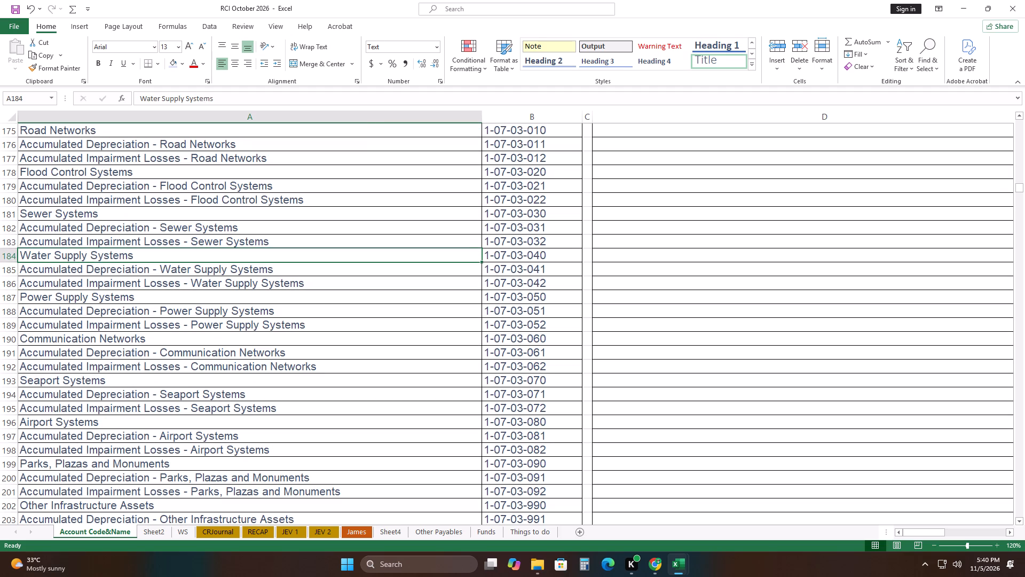
pyautogui.click(66, 297)
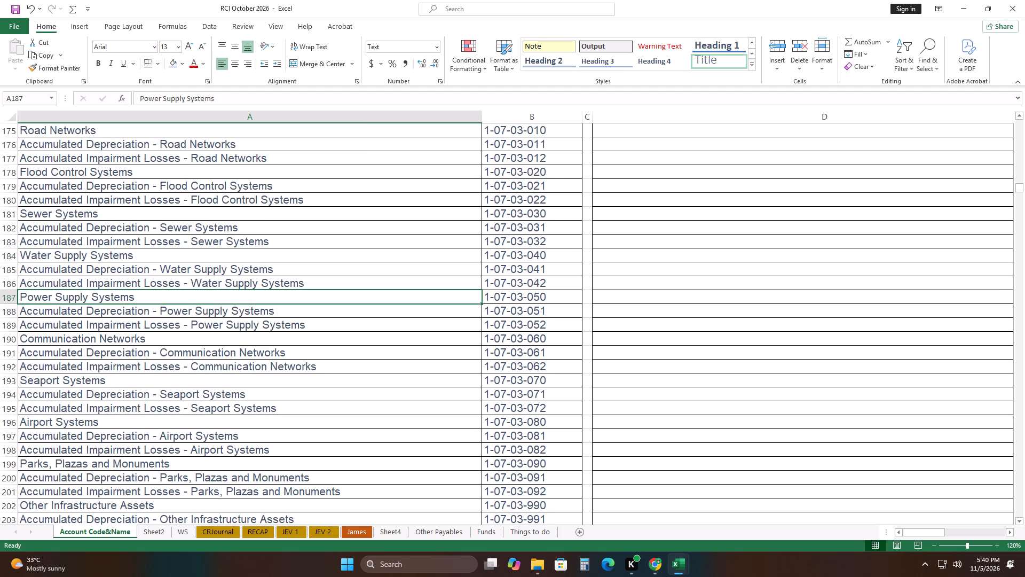
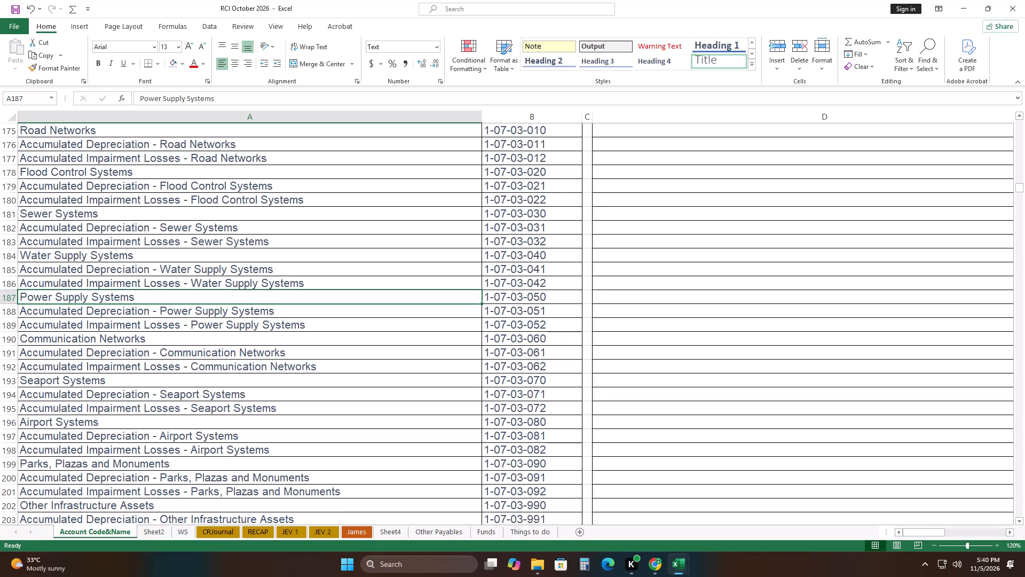
# Examine the remaining Infrastructure Assets and the Buildings and Other Structures accounts for one suited to the JohnCB lighting project.
pyautogui.scroll(-4, 168, 356)
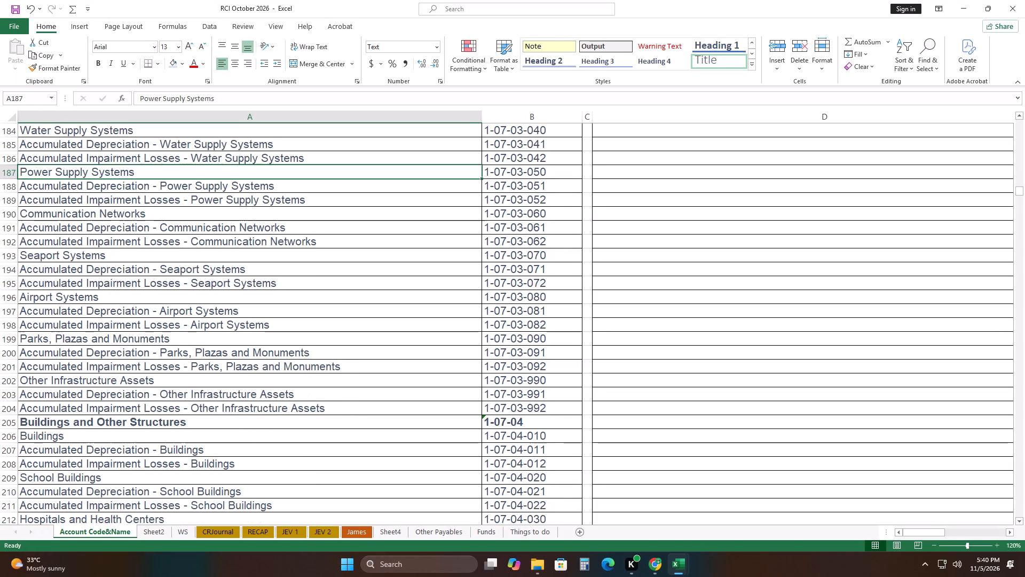
pyautogui.scroll(-2, 168, 356)
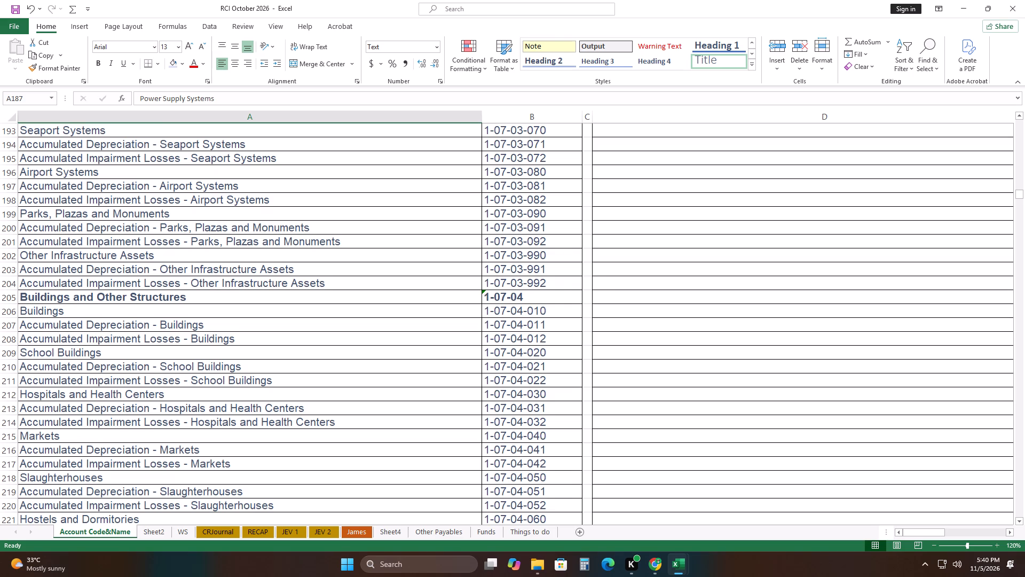
pyautogui.scroll(-2, 171, 354)
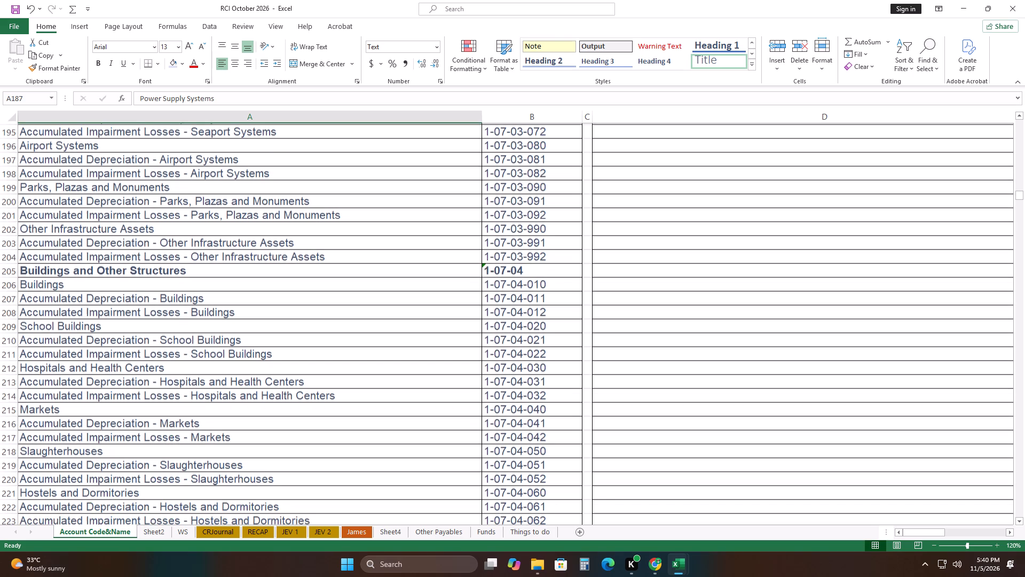
pyautogui.scroll(1, 174, 356)
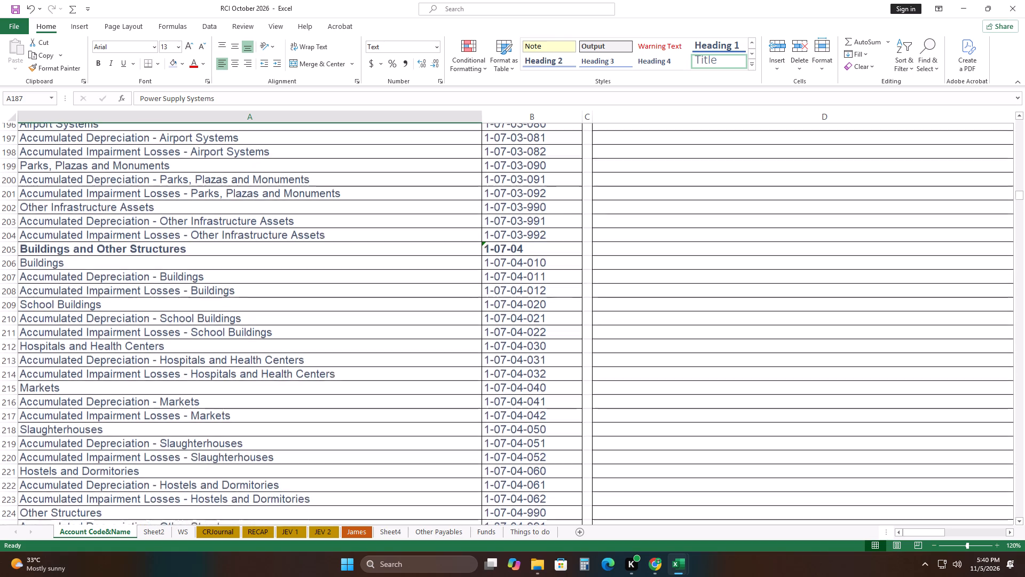
pyautogui.scroll(-2, 174, 356)
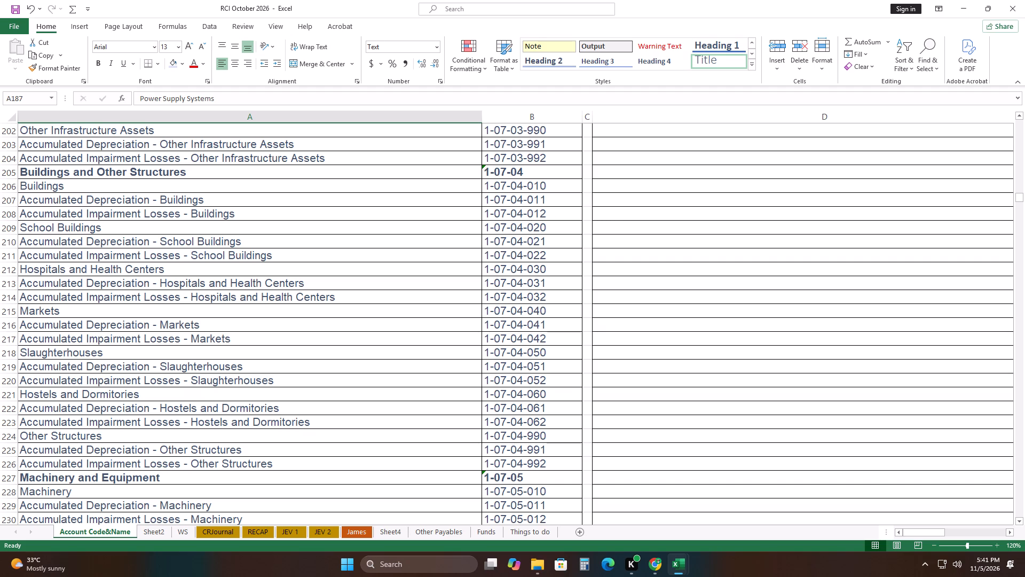
pyautogui.scroll(7, 98, 417)
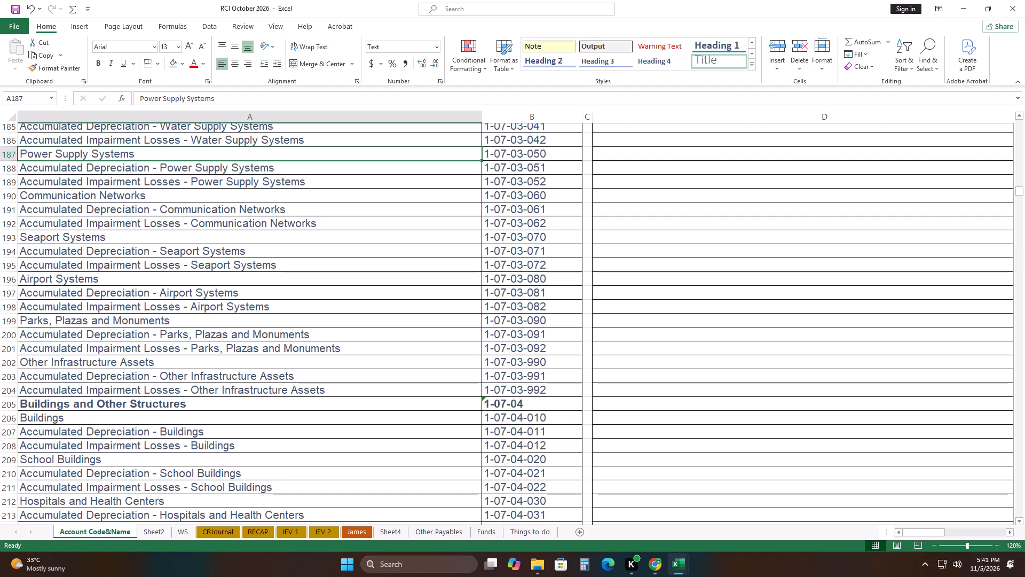
pyautogui.scroll(4, 202, 298)
pyautogui.scroll(-3, 202, 298)
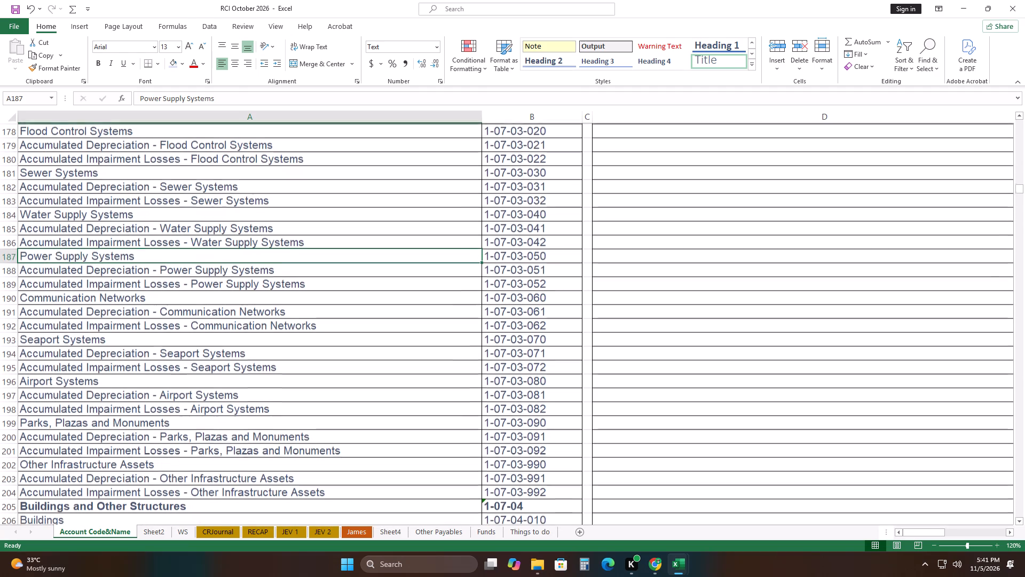
# Copy the whole Assets account title list, from Cash in A3 down to Service Concession Assets - Intangible Assets in A356.
pyautogui.scroll(2, 202, 298)
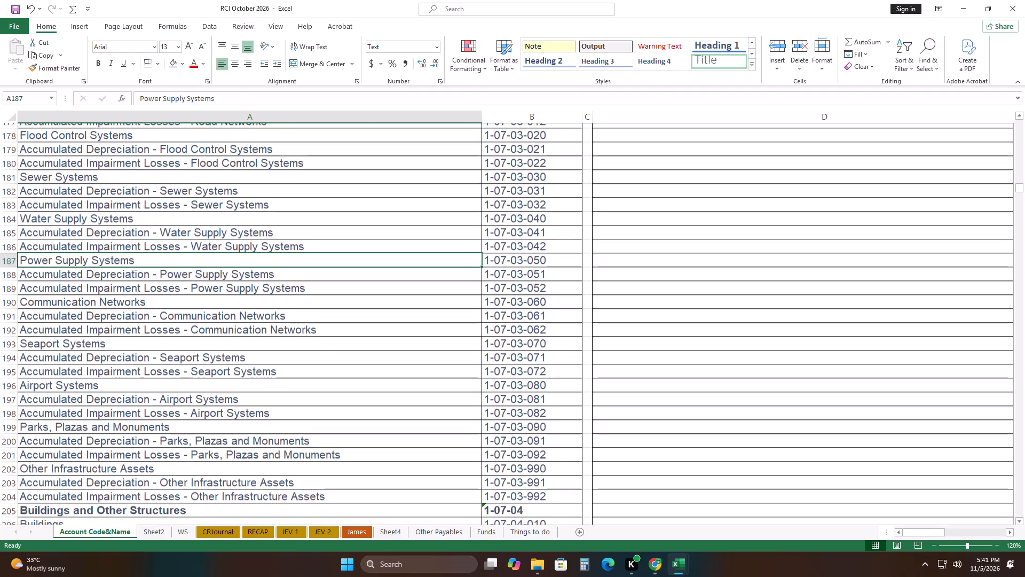
pyautogui.scroll(8, 202, 298)
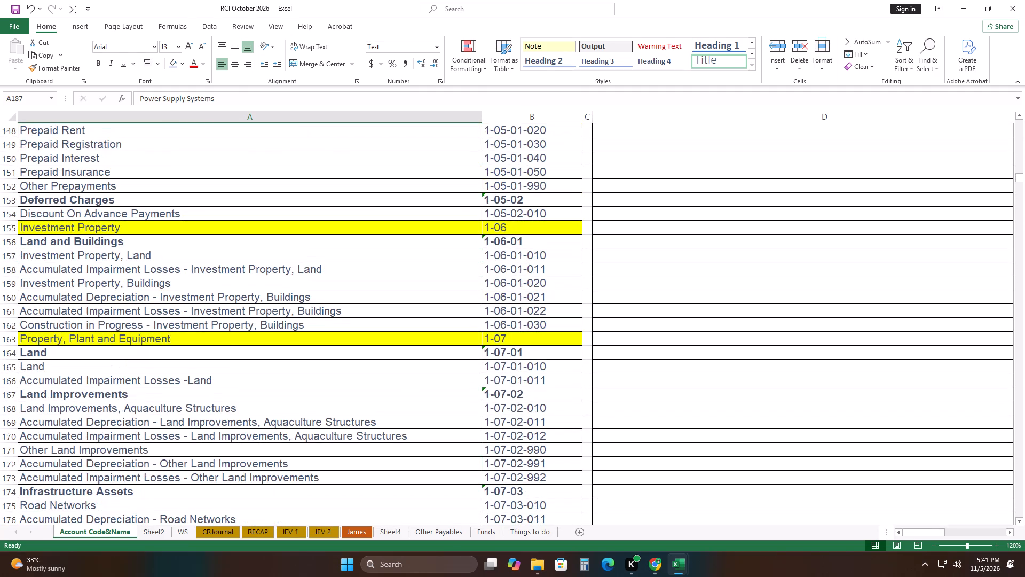
pyautogui.scroll(-2, 202, 298)
pyautogui.scroll(8, 202, 298)
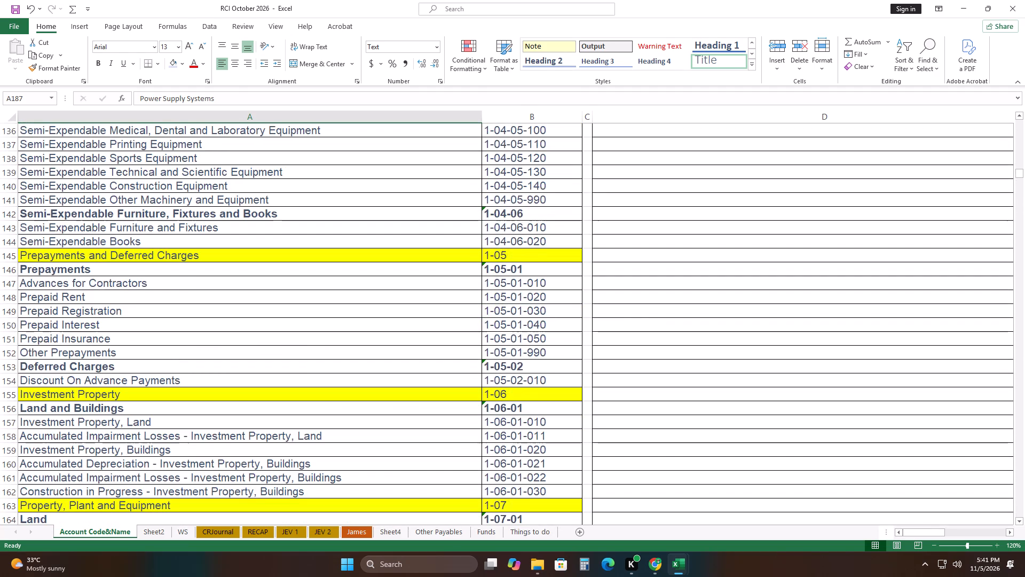
pyautogui.scroll(15, 202, 298)
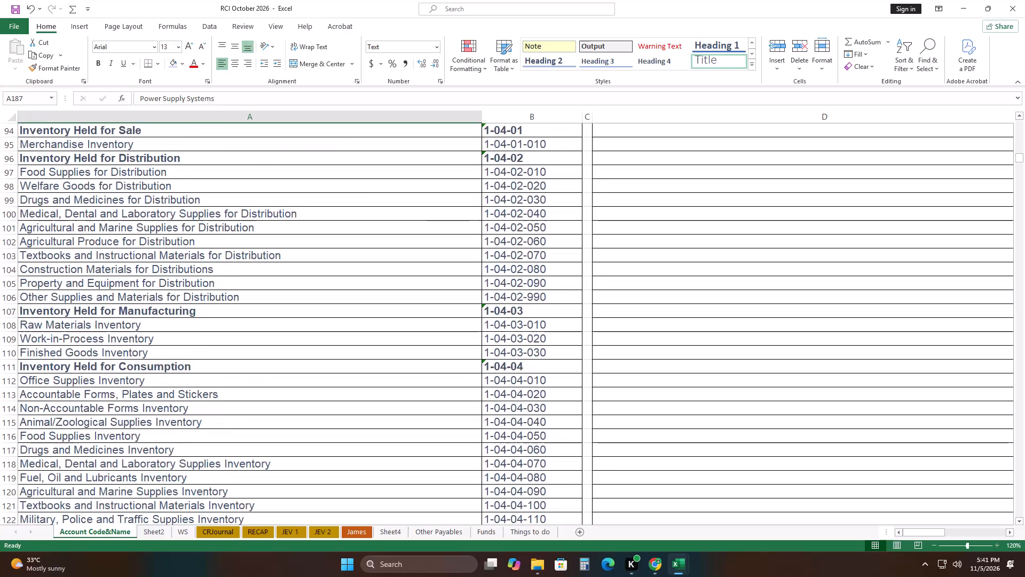
pyautogui.scroll(2, 177, 285)
pyautogui.scroll(12, 148, 223)
pyautogui.scroll(5, 277, 236)
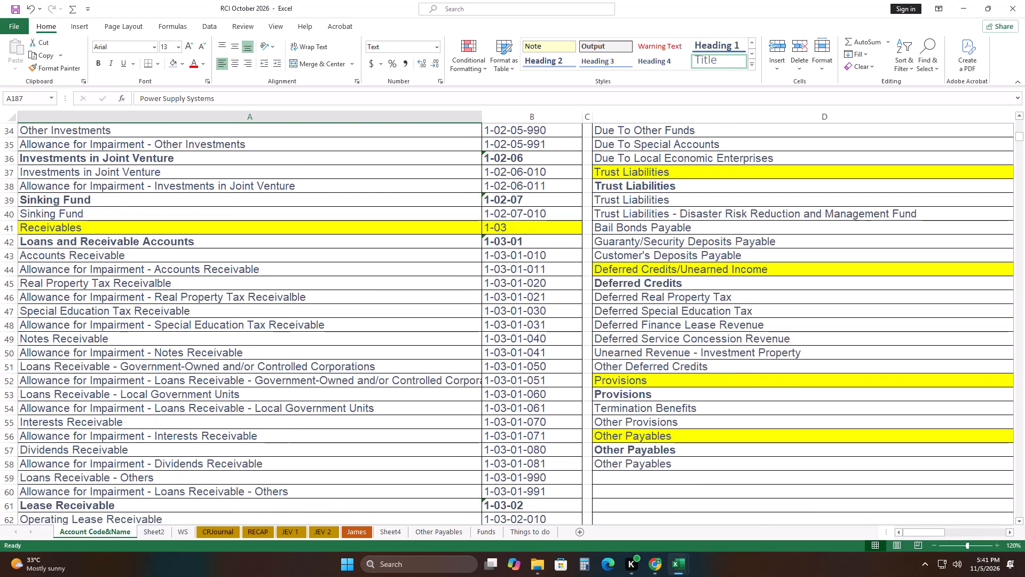
pyautogui.scroll(16, 276, 236)
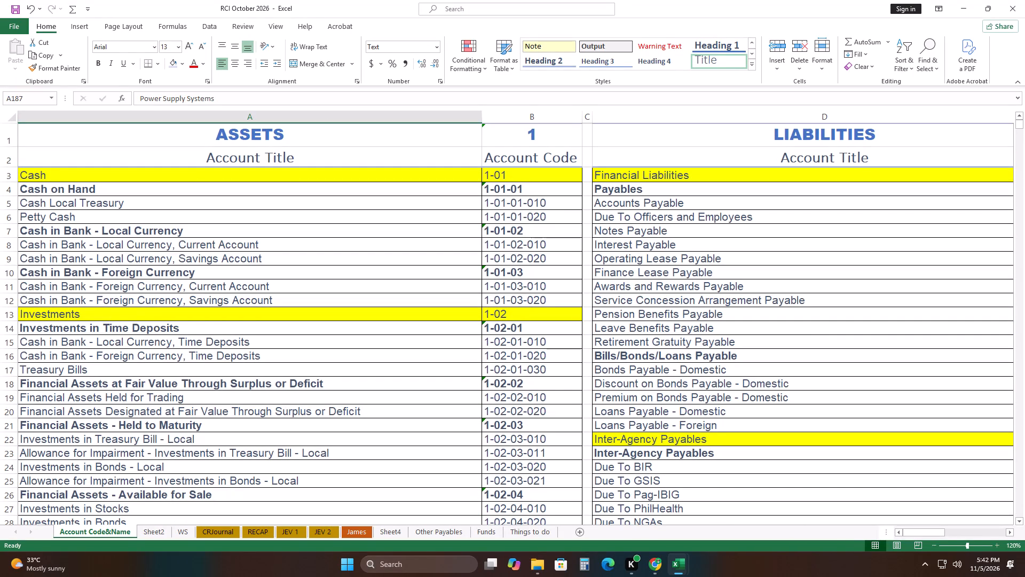
pyautogui.moveTo(99, 178); pyautogui.dragTo(165, 570)
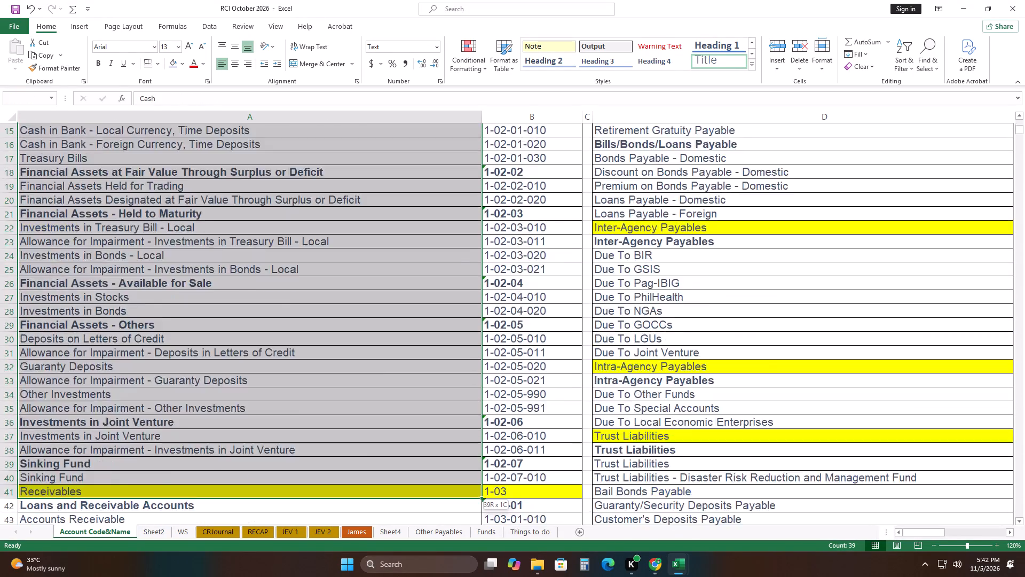
pyautogui.moveTo(165, 570); pyautogui.dragTo(182, 576)
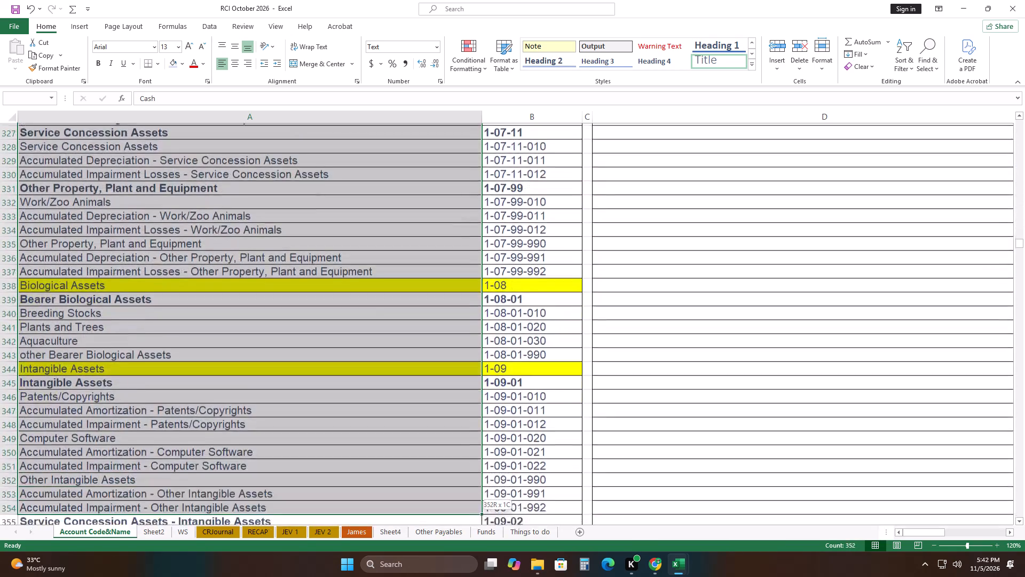
pyautogui.moveTo(182, 576); pyautogui.dragTo(209, 227)
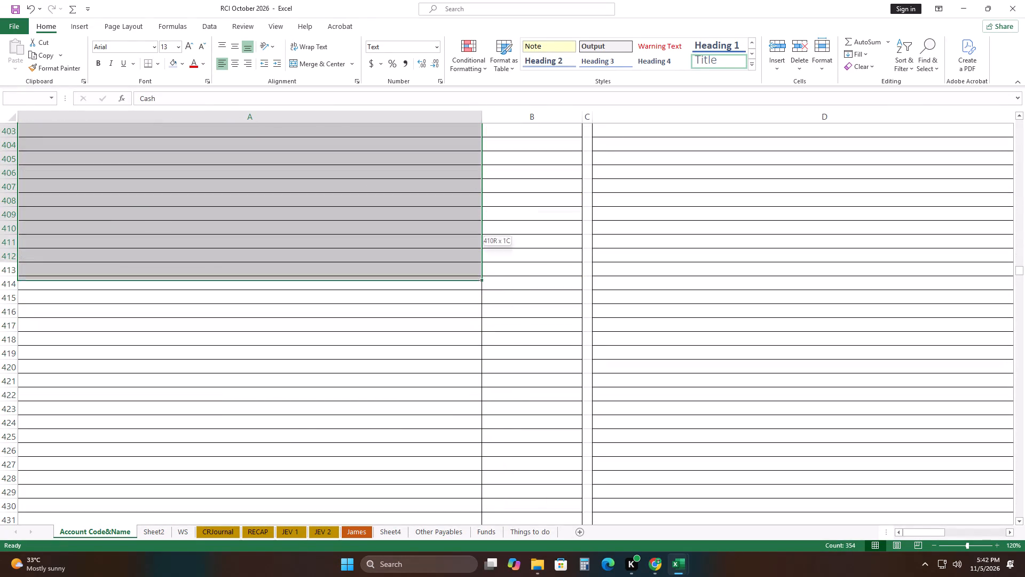
pyautogui.moveTo(209, 227); pyautogui.dragTo(243, 113)
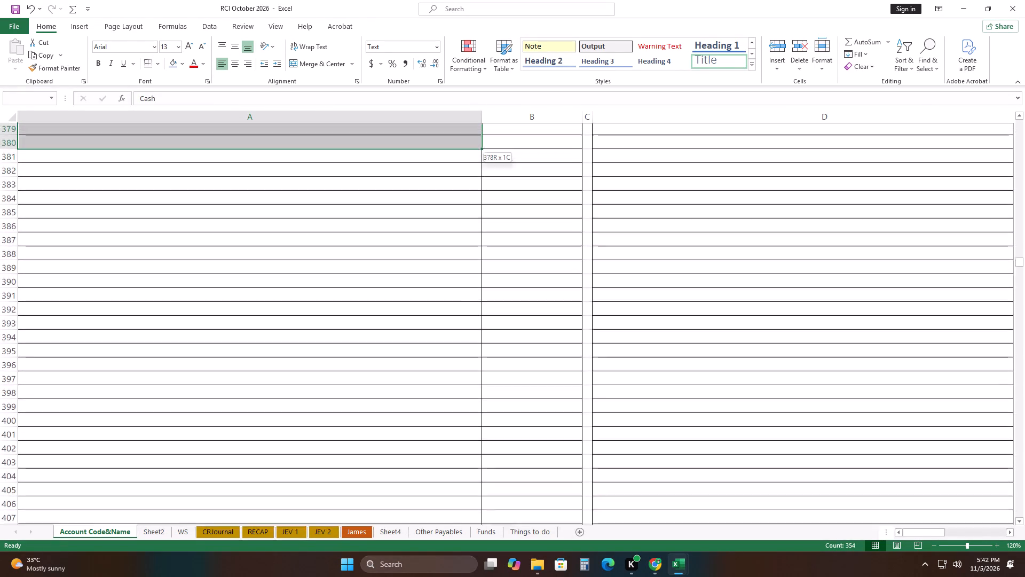
pyautogui.moveTo(243, 113); pyautogui.dragTo(272, 52)
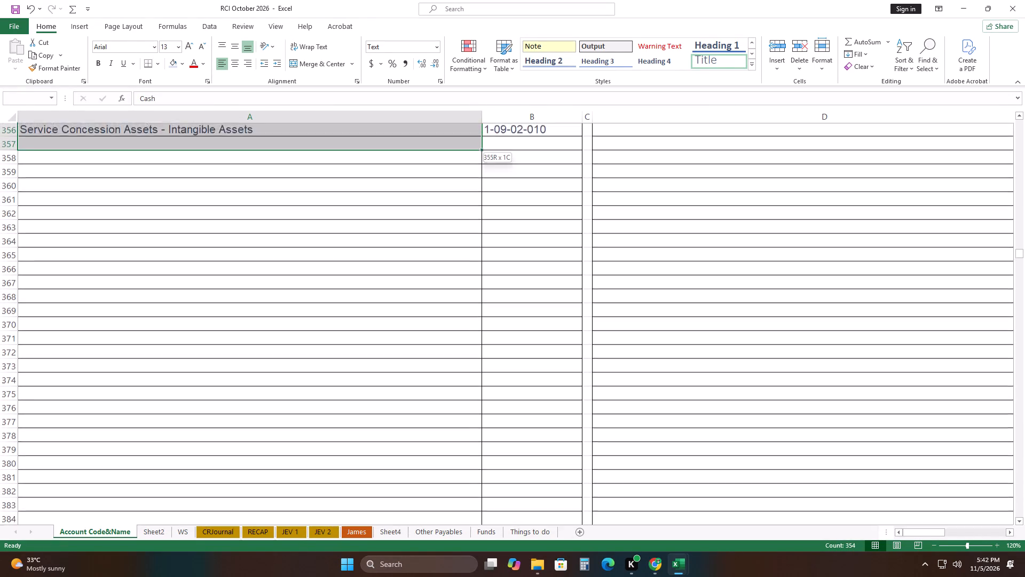
pyautogui.moveTo(272, 52); pyautogui.dragTo(290, 223)
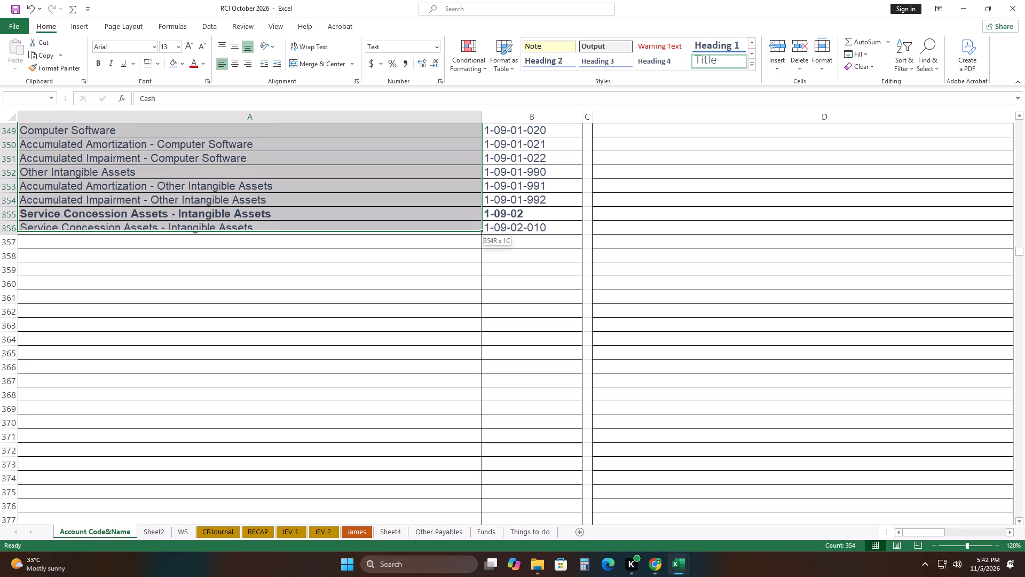
pyautogui.moveTo(290, 223); pyautogui.dragTo(291, 229)
pyautogui.rightClick(291, 223)
pyautogui.click(340, 248)
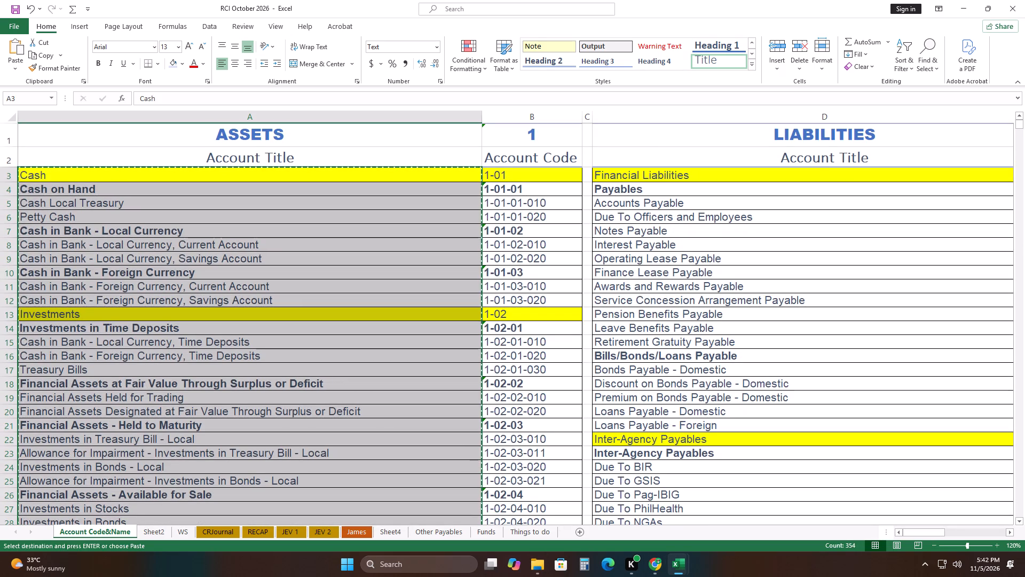
pyautogui.click(444, 564)
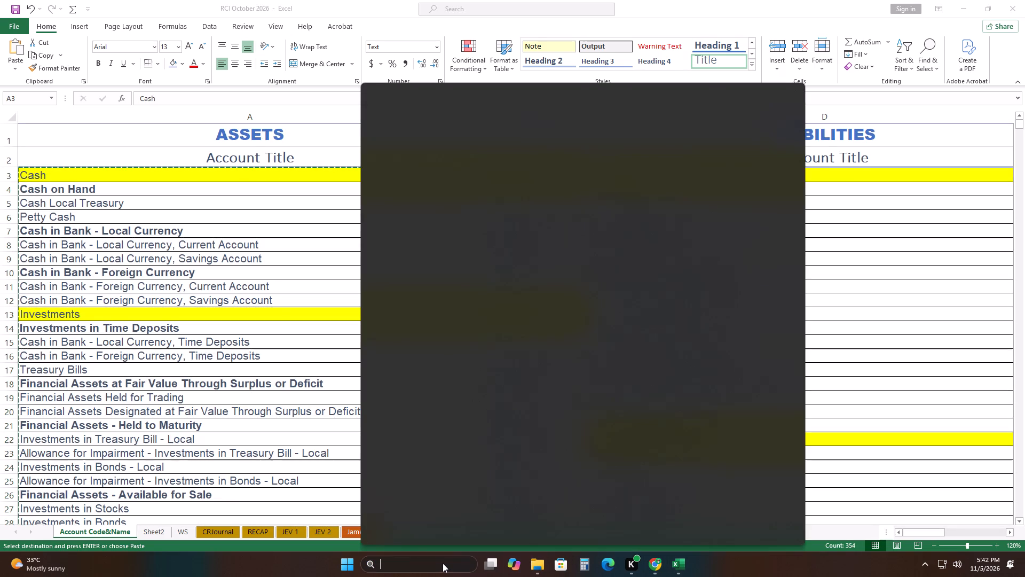
pyautogui.press('g')
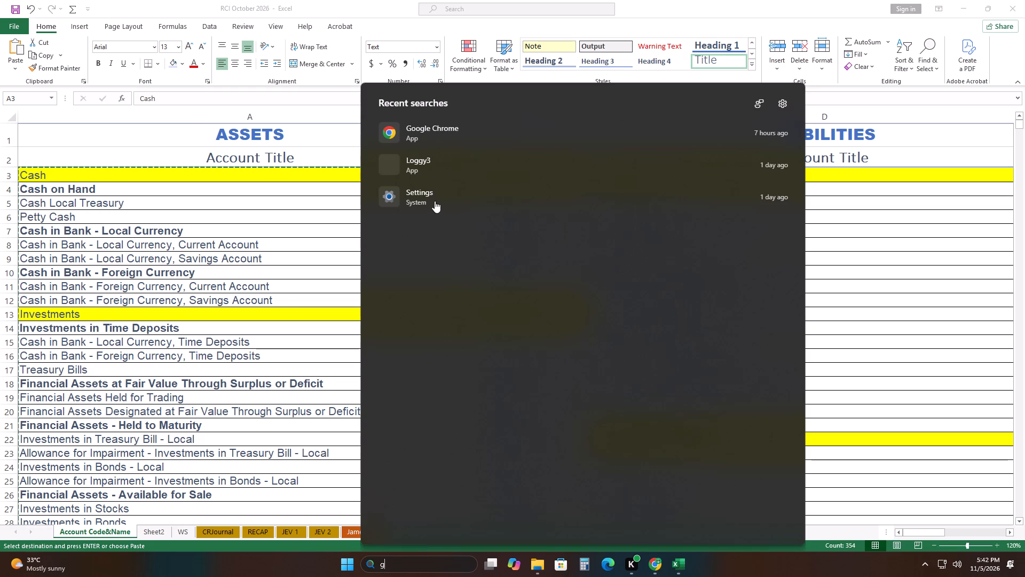
pyautogui.click(451, 132)
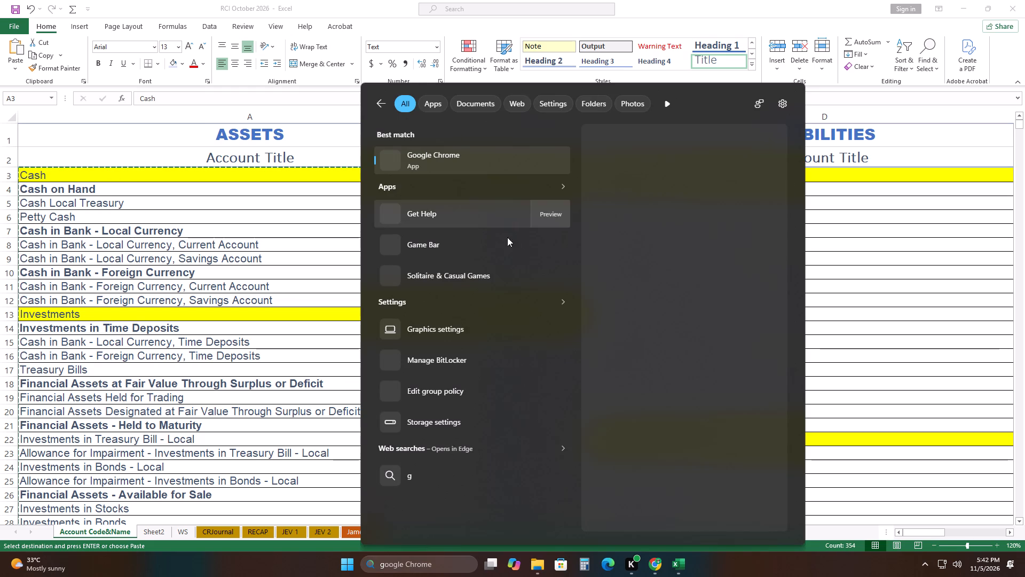
pyautogui.click(472, 163)
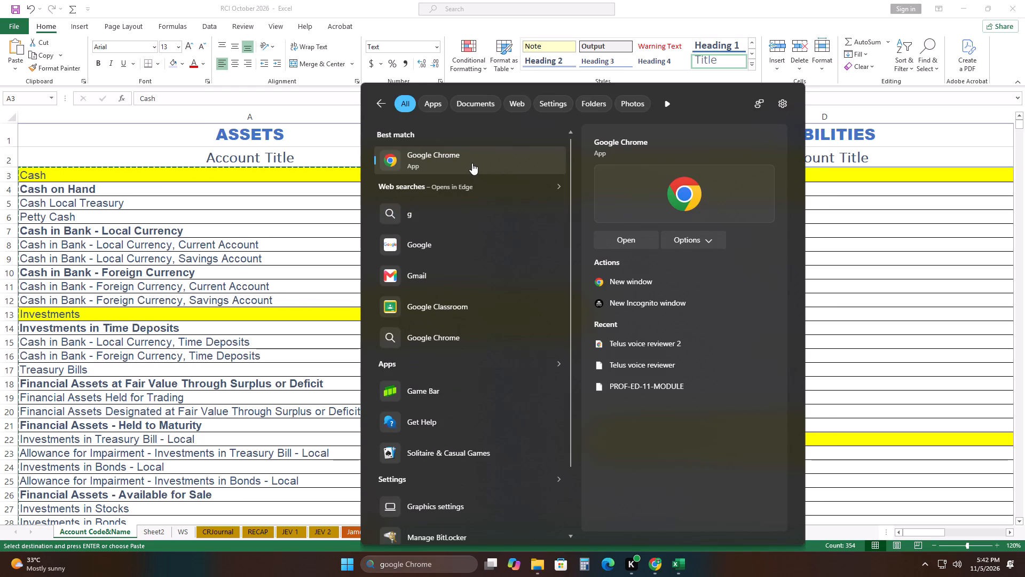
pyautogui.click(467, 311)
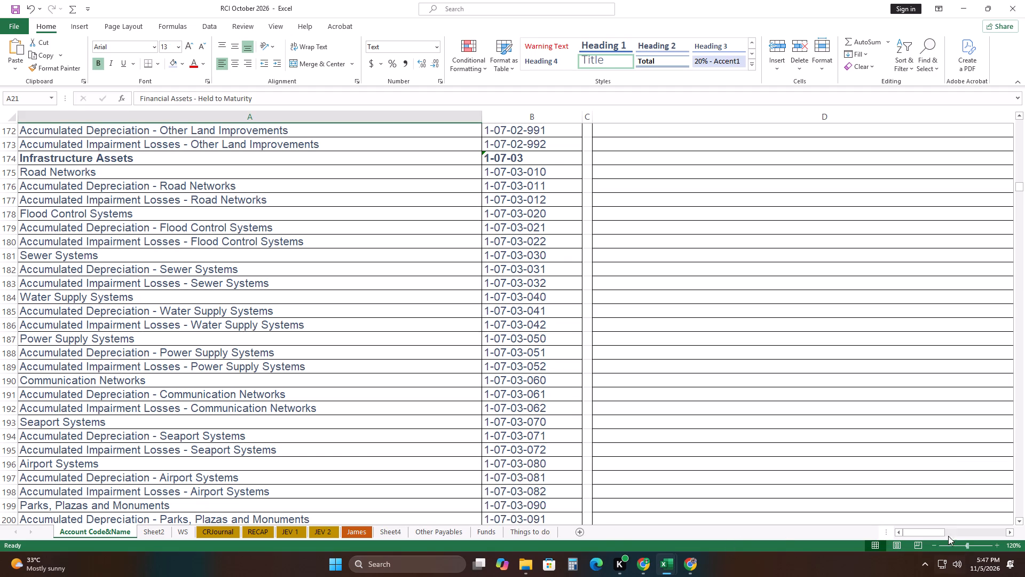
pyautogui.moveTo(933, 535); pyautogui.dragTo(768, 535)
pyautogui.scroll(4, 326, 409)
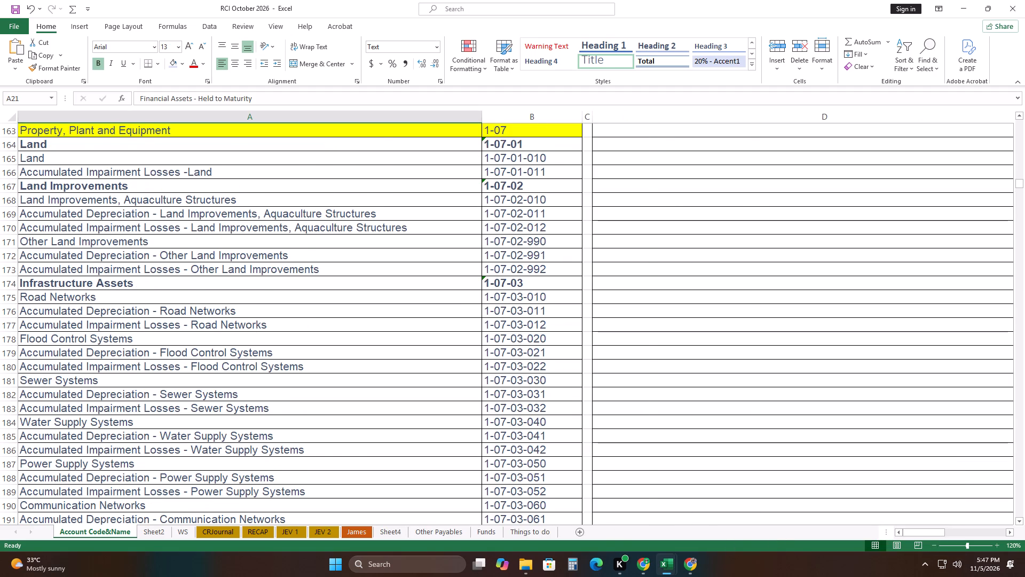
pyautogui.scroll(-8, 280, 347)
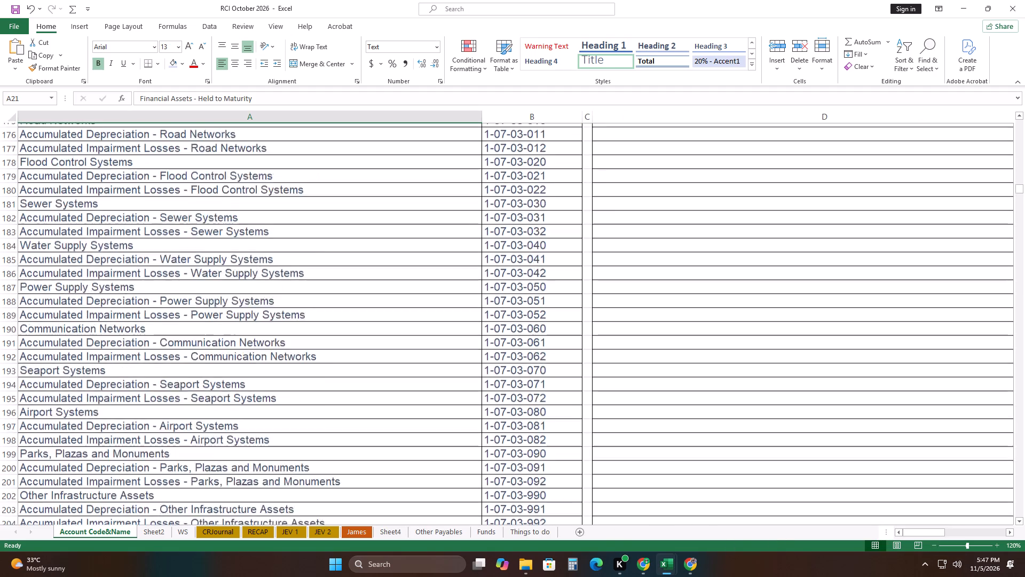
pyautogui.scroll(-4, 282, 347)
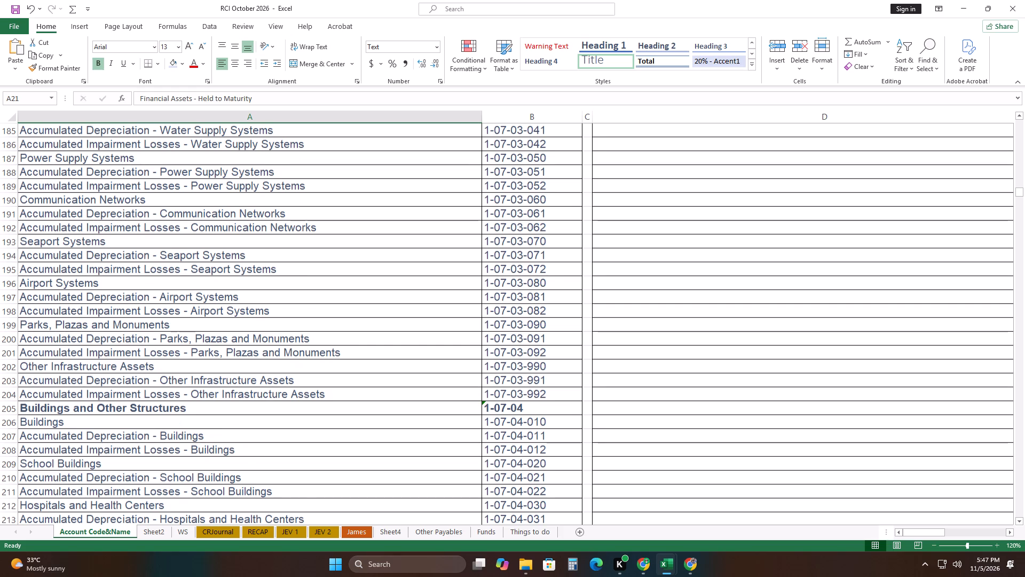
pyautogui.scroll(-4, 286, 348)
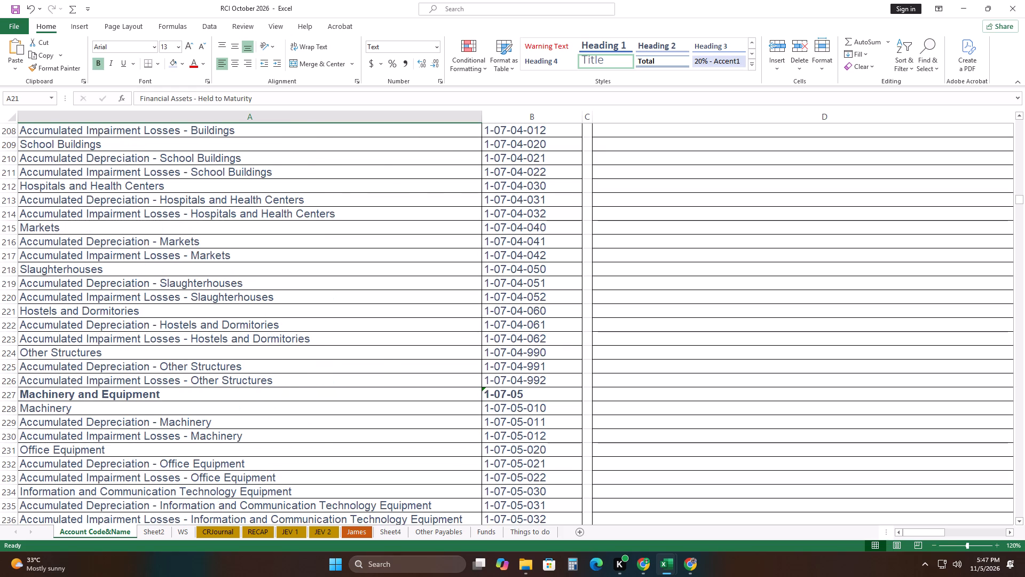
pyautogui.scroll(3, 287, 348)
pyautogui.click(66, 276)
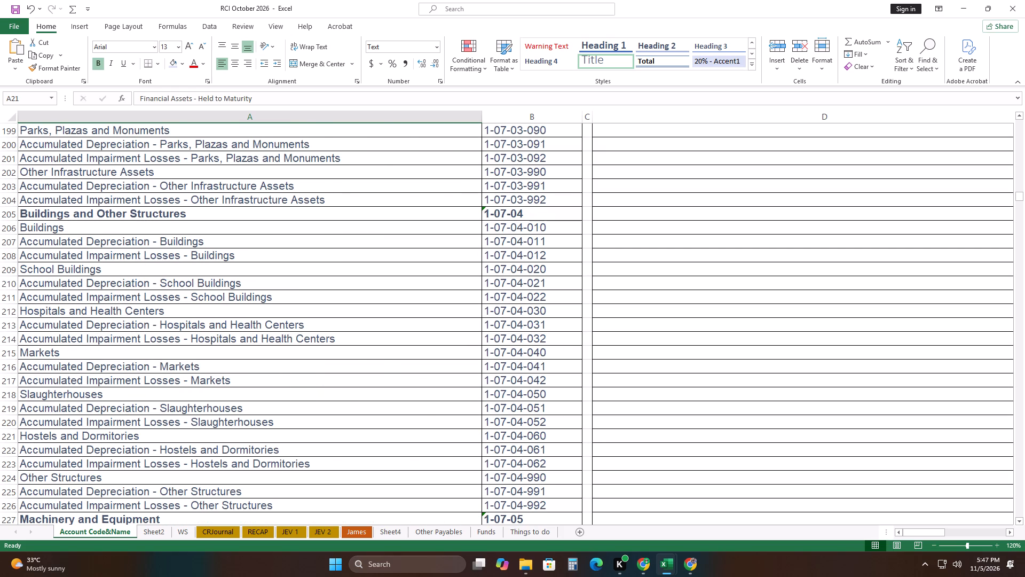
pyautogui.click(60, 314)
pyautogui.click(46, 354)
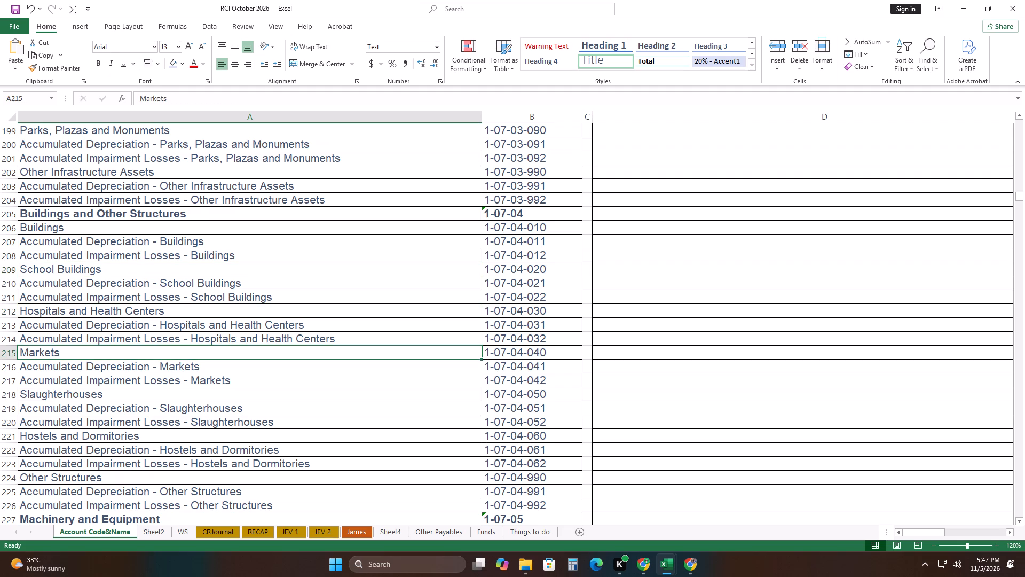
pyautogui.click(65, 396)
pyautogui.scroll(-4, 86, 384)
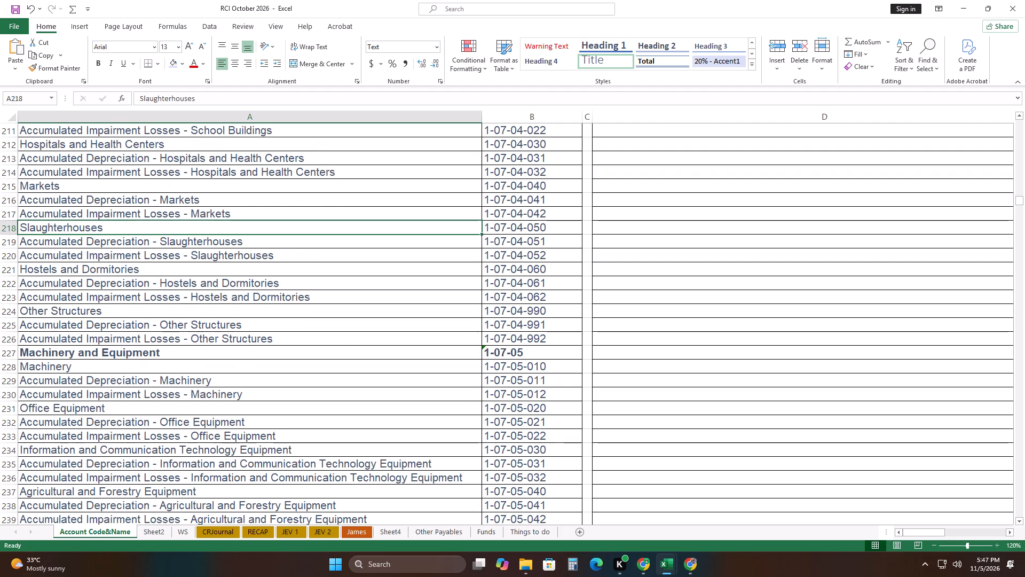
pyautogui.click(54, 272)
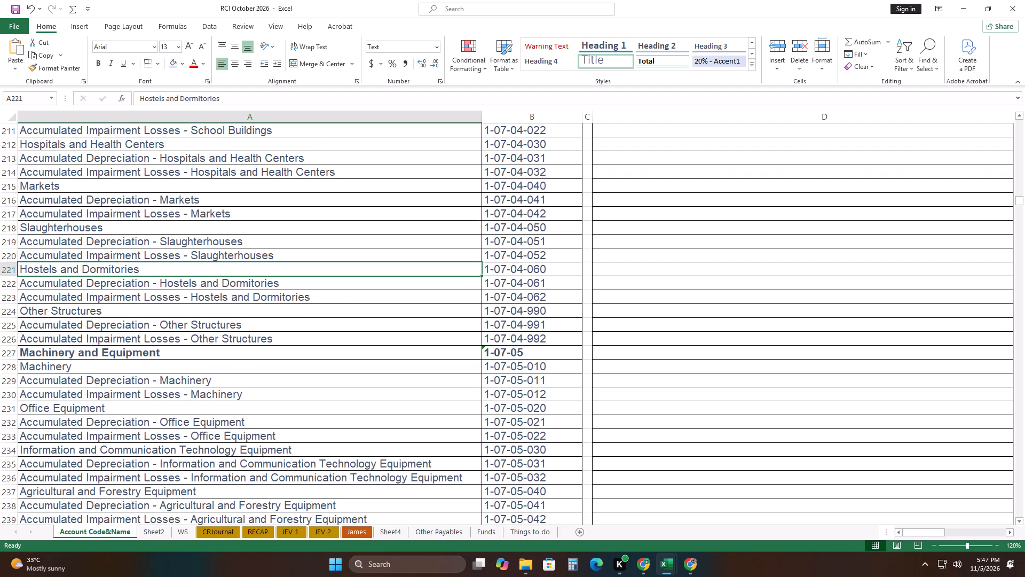
pyautogui.click(59, 310)
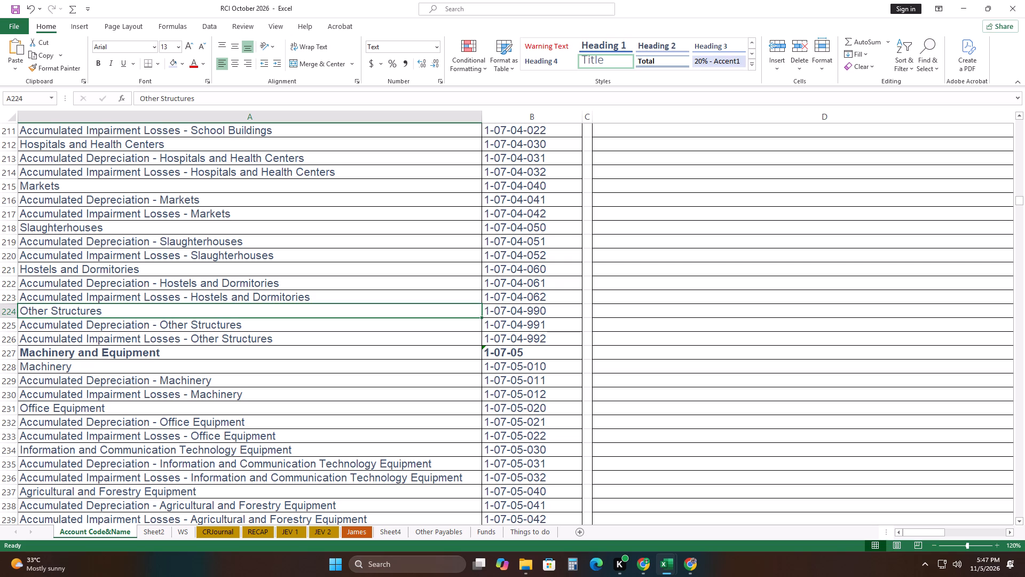
# Copy the Buildings account name and code 1-07-04-010 and paste them as values into the debit account cells starting at Q293 on WS.
pyautogui.scroll(5, 75, 341)
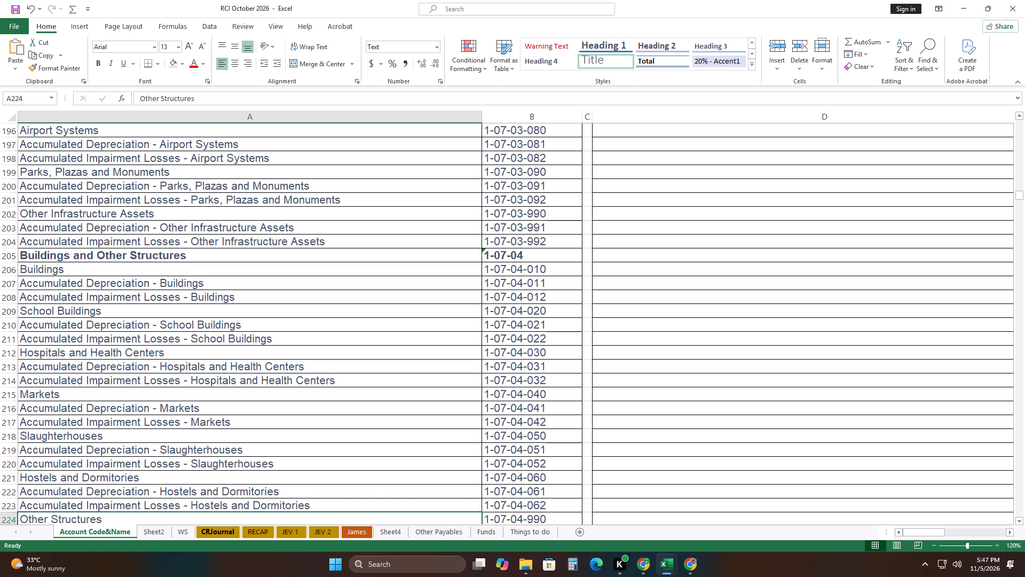
pyautogui.moveTo(433, 270); pyautogui.dragTo(498, 271)
pyautogui.rightClick(498, 271)
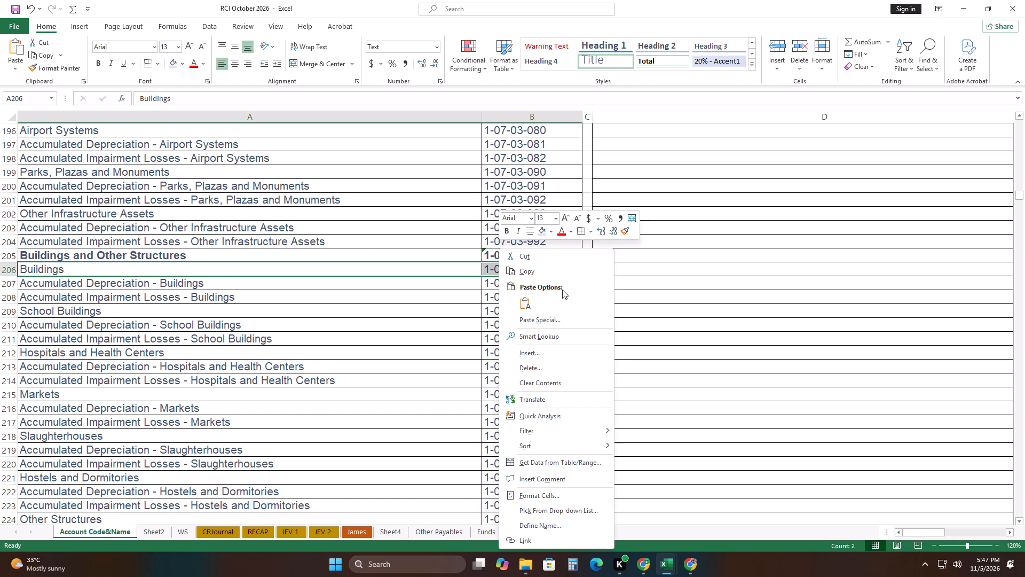
pyautogui.click(553, 274)
pyautogui.click(178, 532)
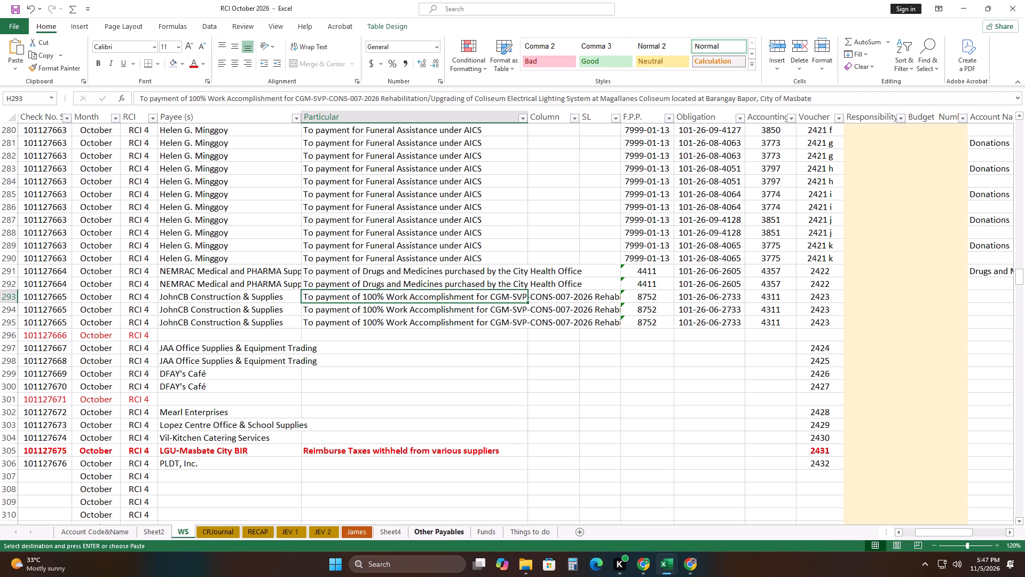
pyautogui.moveTo(925, 531); pyautogui.dragTo(972, 513)
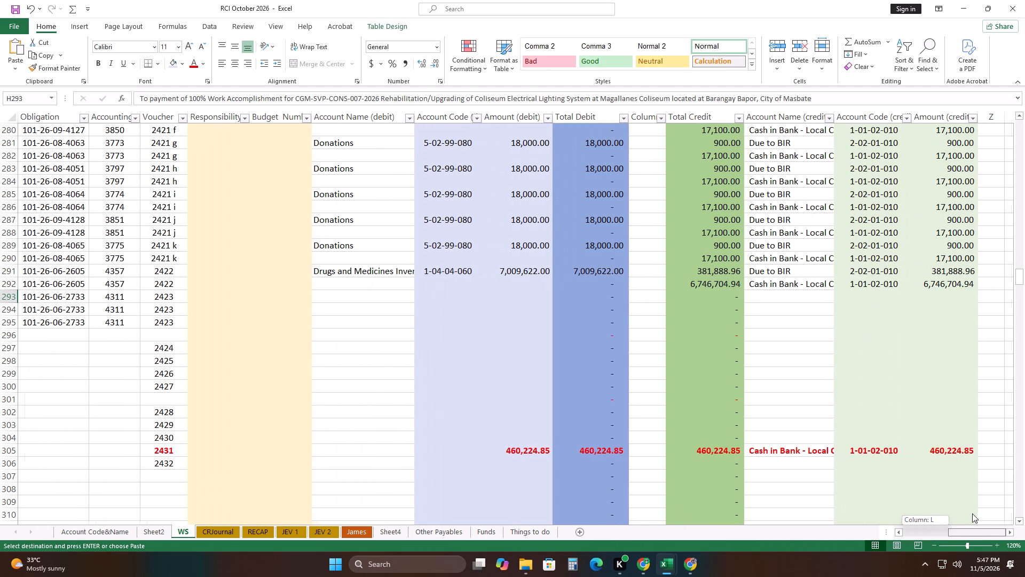
pyautogui.moveTo(972, 513); pyautogui.dragTo(979, 510)
pyautogui.click(348, 297)
pyautogui.rightClick(347, 297)
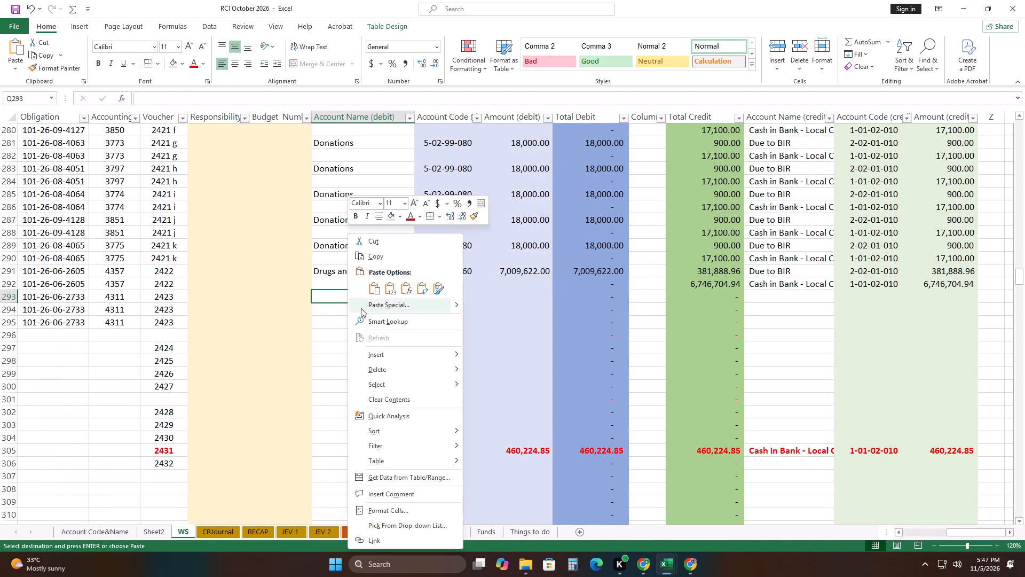
pyautogui.click(392, 292)
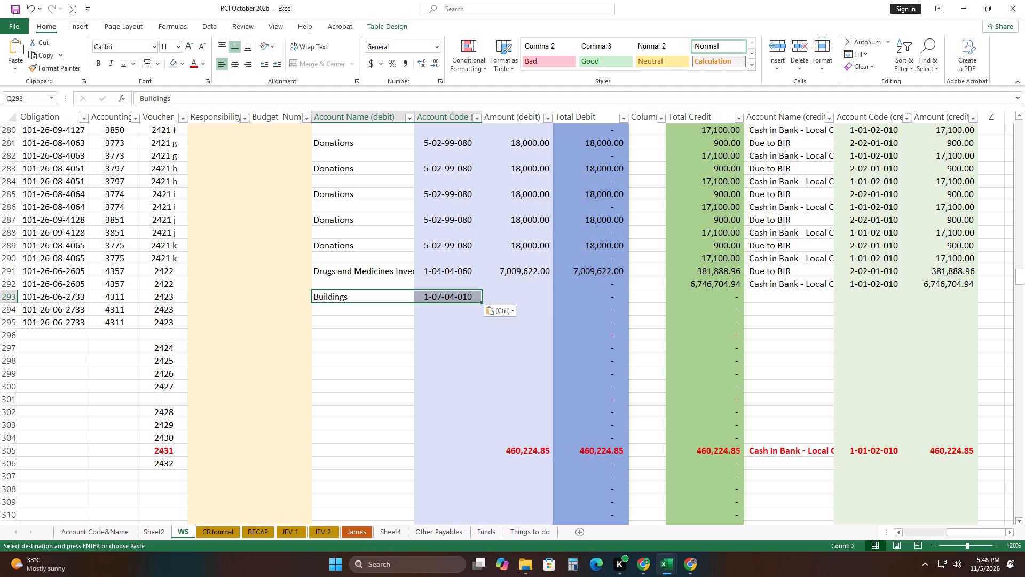
# Look through the earlier debit and credit account entries on the WS sheet, coming back to voucher 2423's rows.
pyautogui.scroll(5, 846, 377)
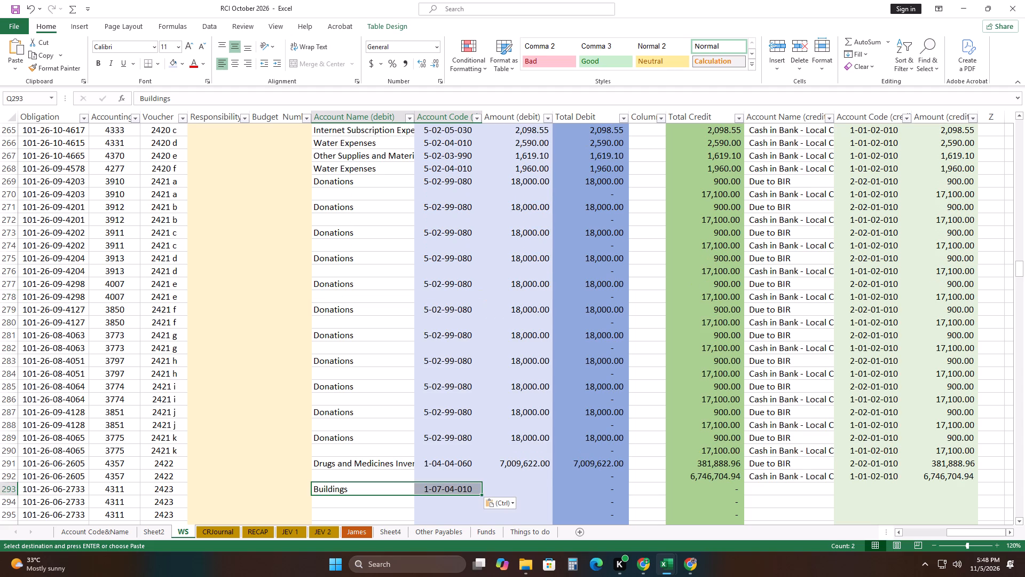
pyautogui.scroll(20, 839, 373)
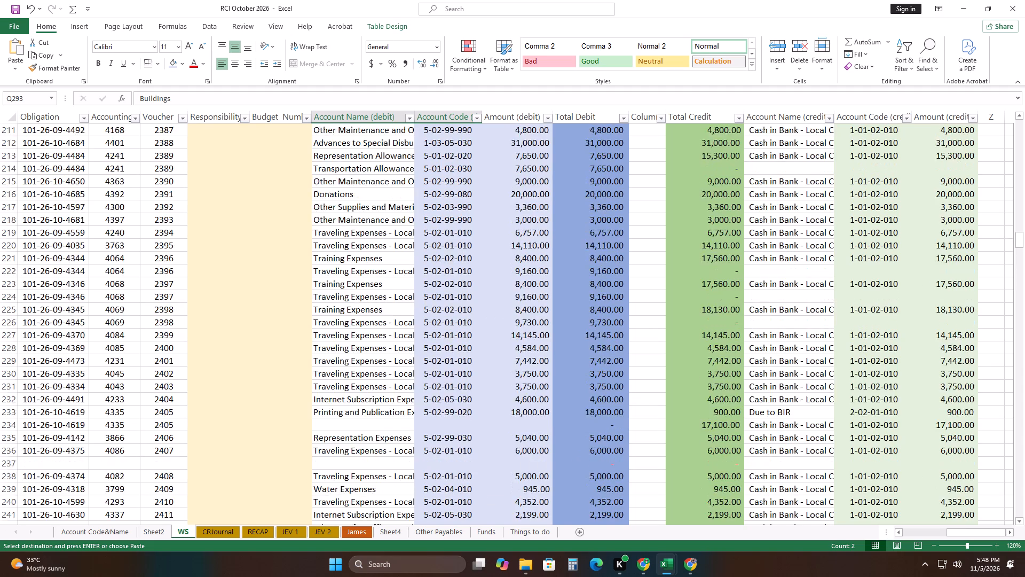
pyautogui.scroll(20, 832, 372)
pyautogui.scroll(-7, 833, 375)
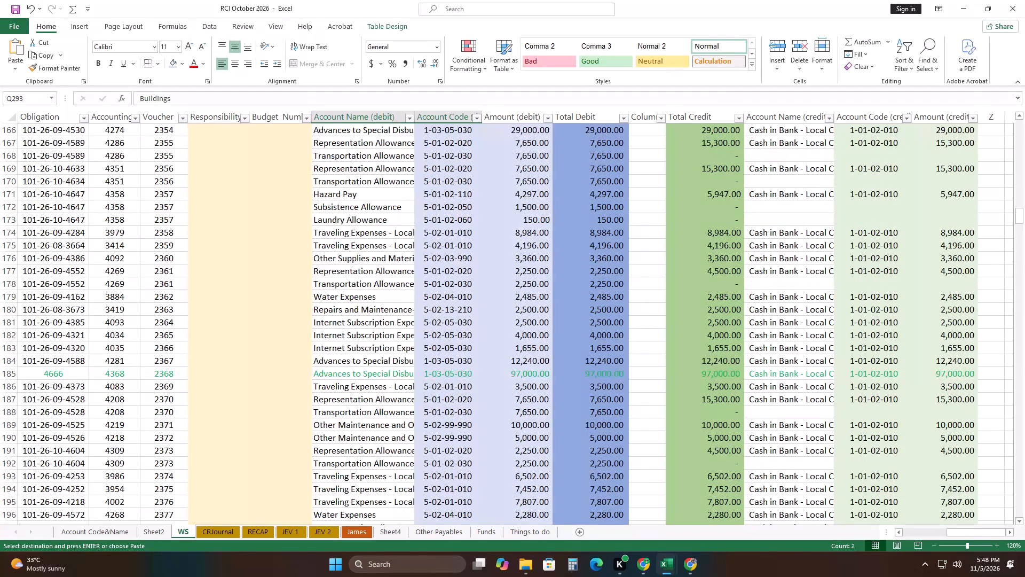
pyautogui.scroll(-20, 825, 375)
pyautogui.scroll(-20, 825, 375)
pyautogui.scroll(-1, 825, 375)
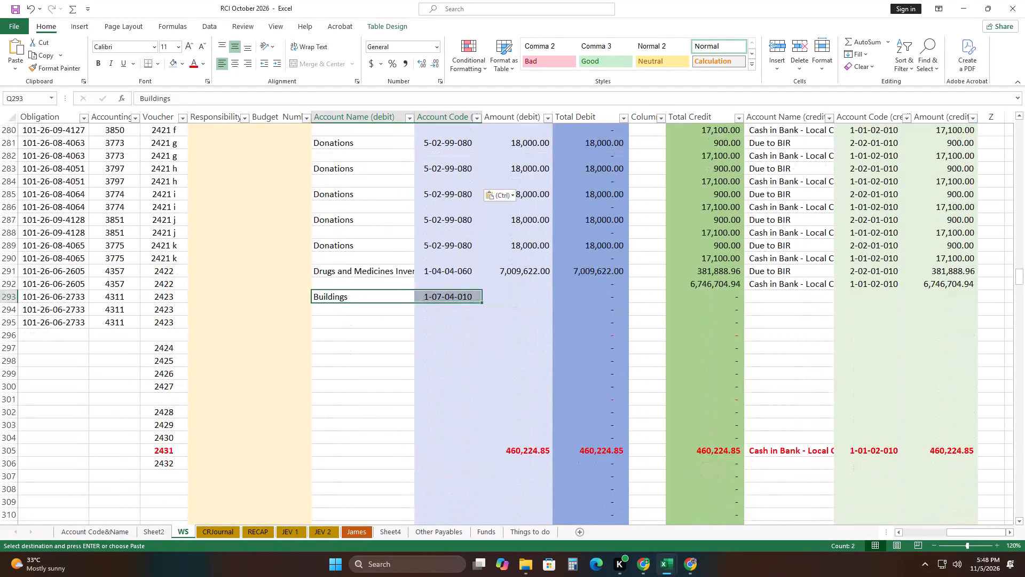
pyautogui.scroll(2, 769, 383)
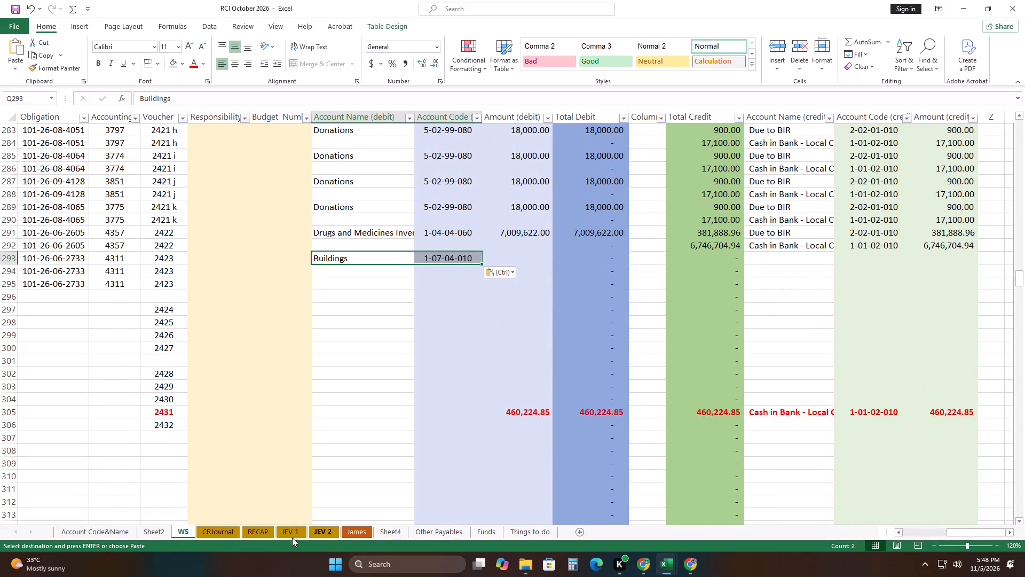
# Copy Guaranty/Security Deposits Payable with code 2-04-01-040 from Account Code&Name and paste as values into the credit account cells at W293 on WS.
pyautogui.click(84, 533)
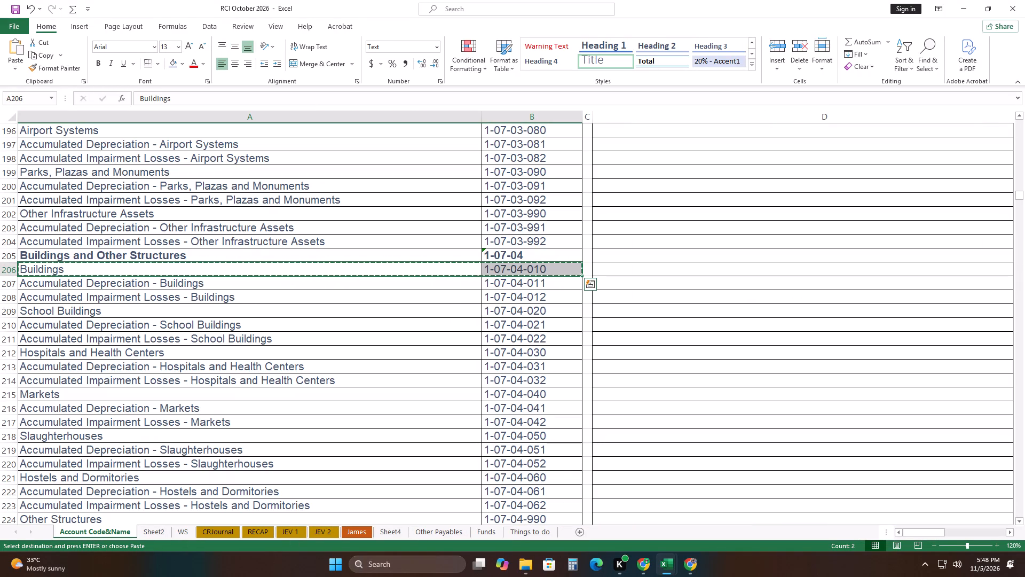
pyautogui.scroll(5, 658, 450)
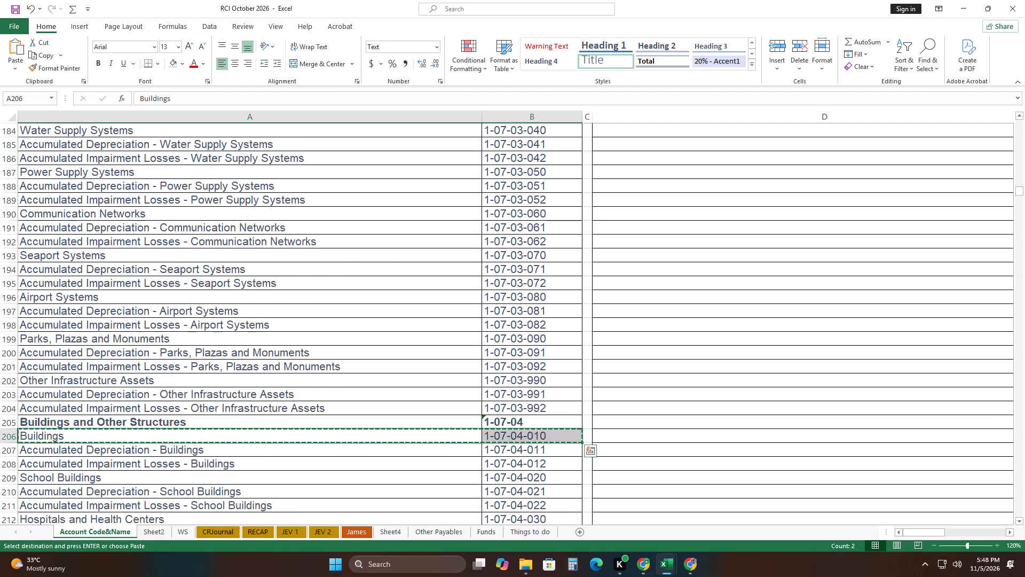
pyautogui.scroll(20, 658, 450)
pyautogui.scroll(20, 658, 450)
pyautogui.scroll(3, 658, 450)
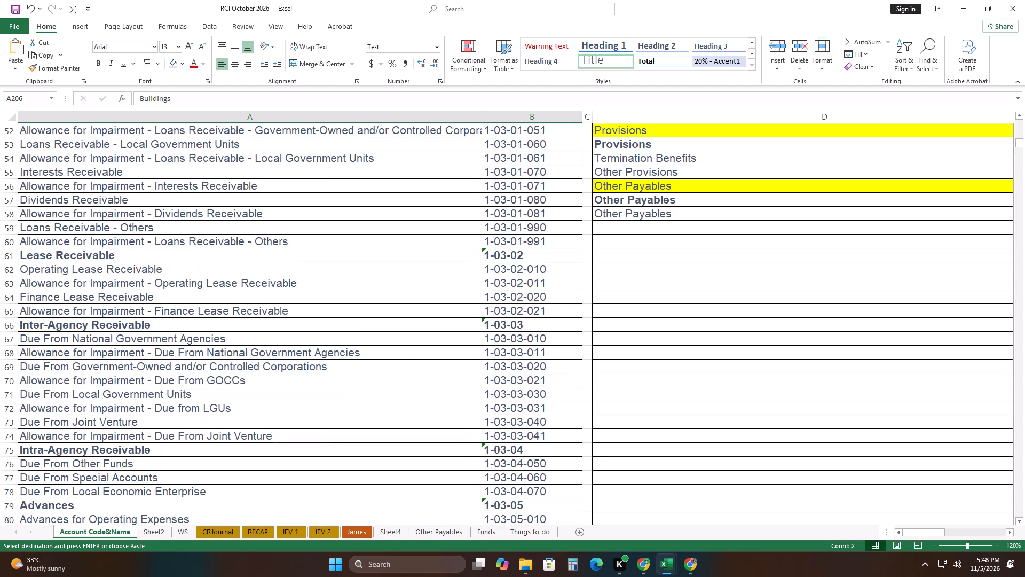
pyautogui.moveTo(929, 532); pyautogui.dragTo(945, 529)
pyautogui.scroll(3, 610, 503)
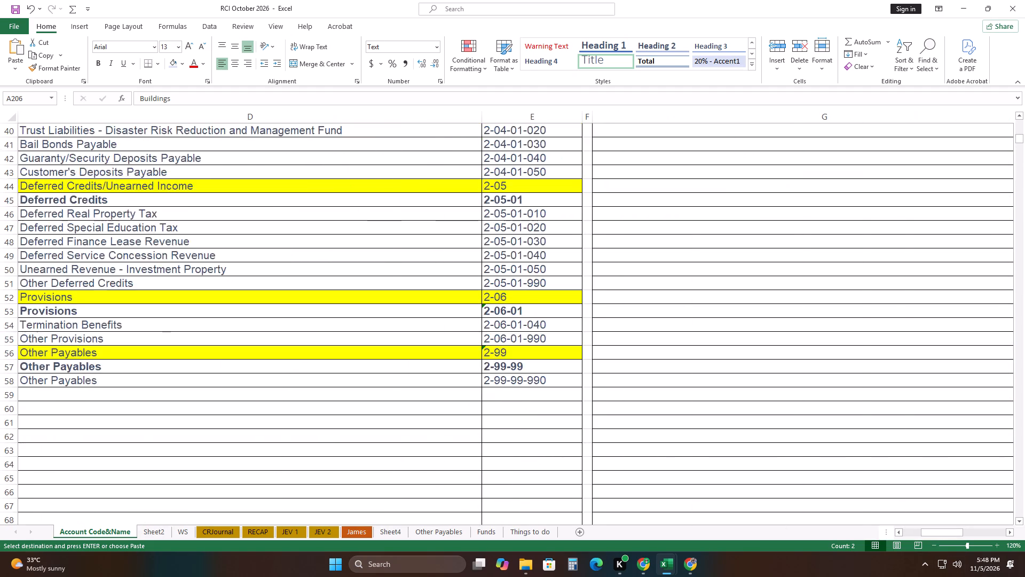
pyautogui.scroll(10, 604, 497)
pyautogui.scroll(-4, 593, 499)
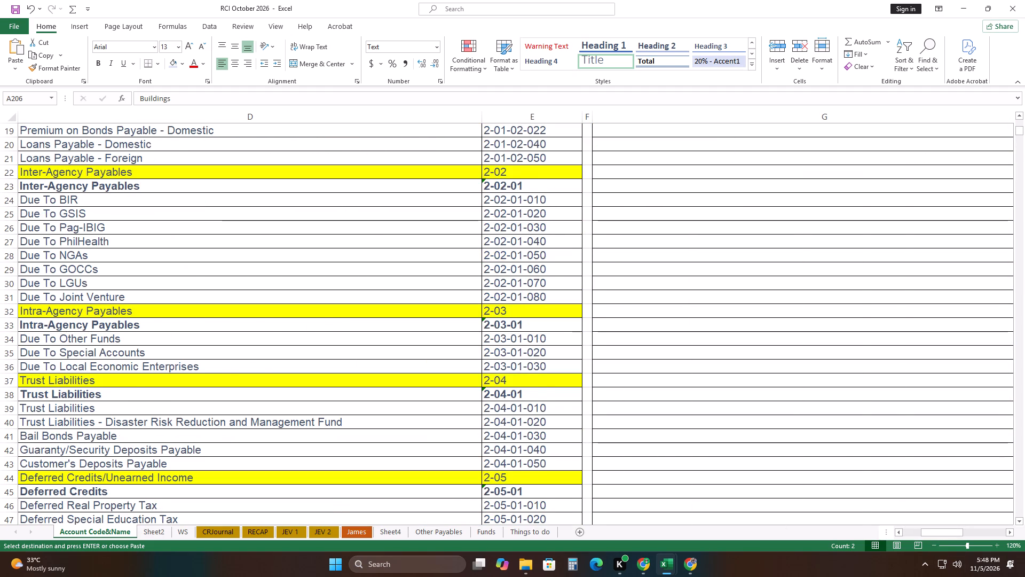
pyautogui.scroll(-2, 403, 455)
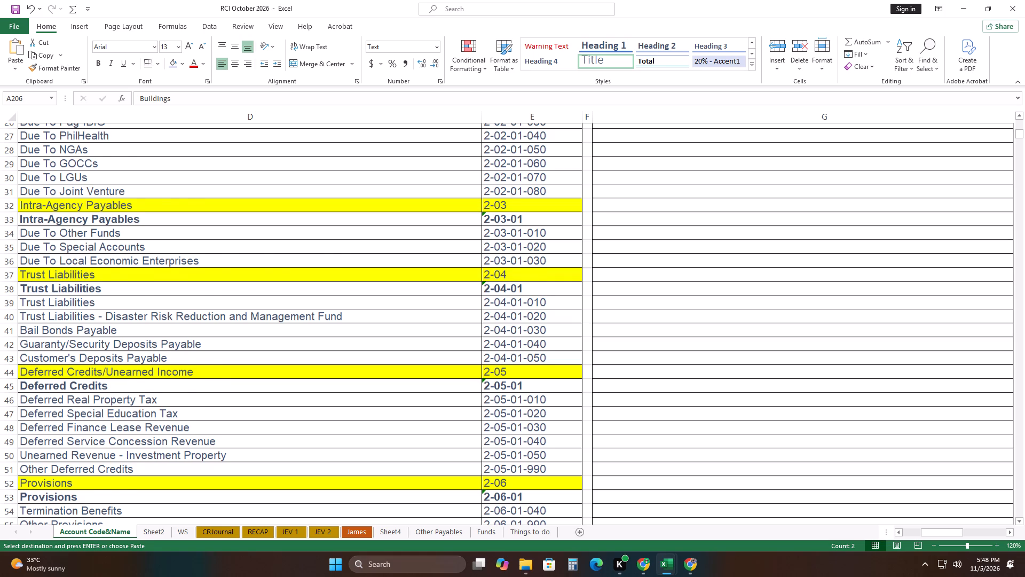
pyautogui.moveTo(462, 285); pyautogui.dragTo(496, 285)
pyautogui.rightClick(496, 285)
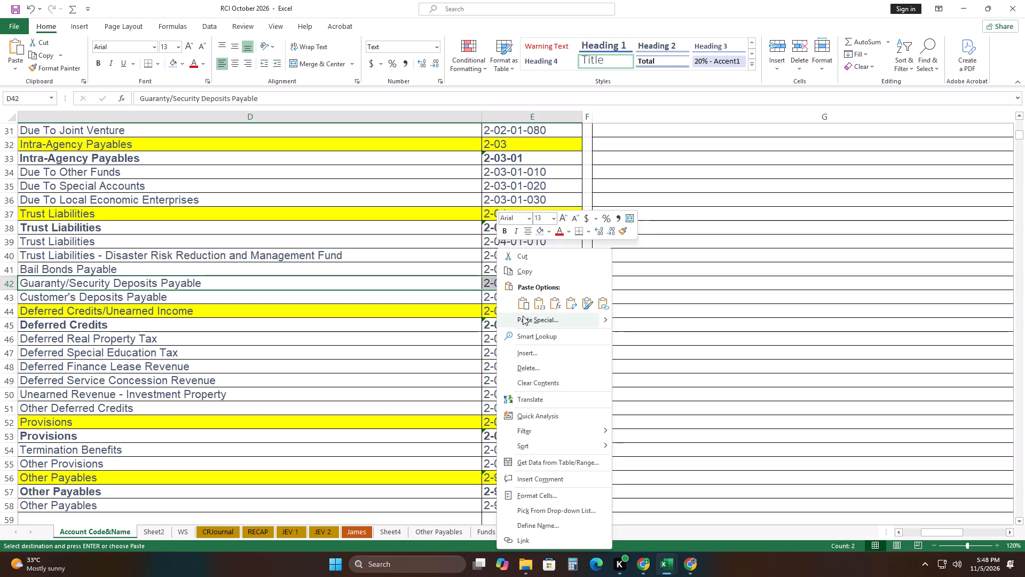
pyautogui.click(534, 274)
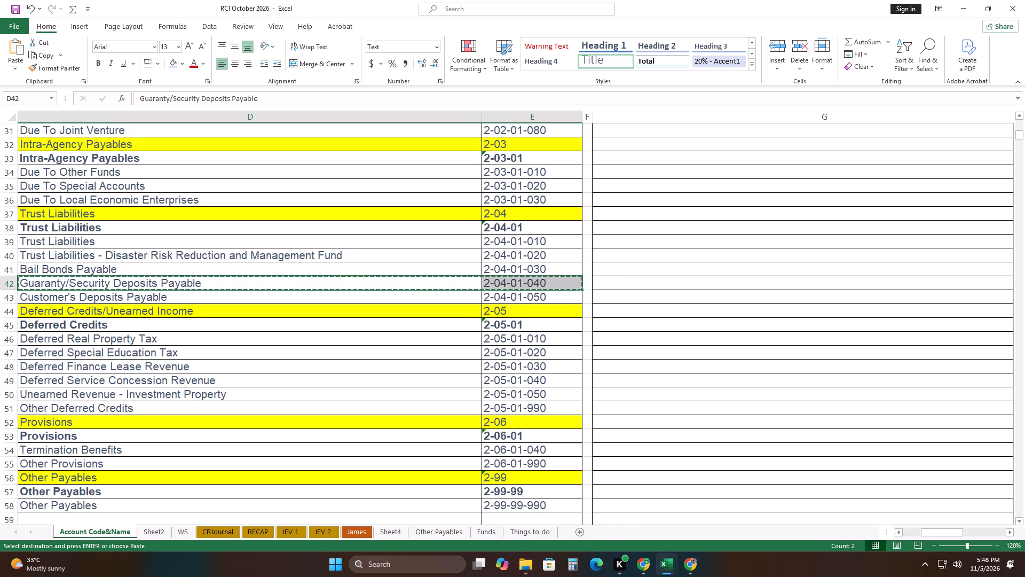
pyautogui.click(190, 533)
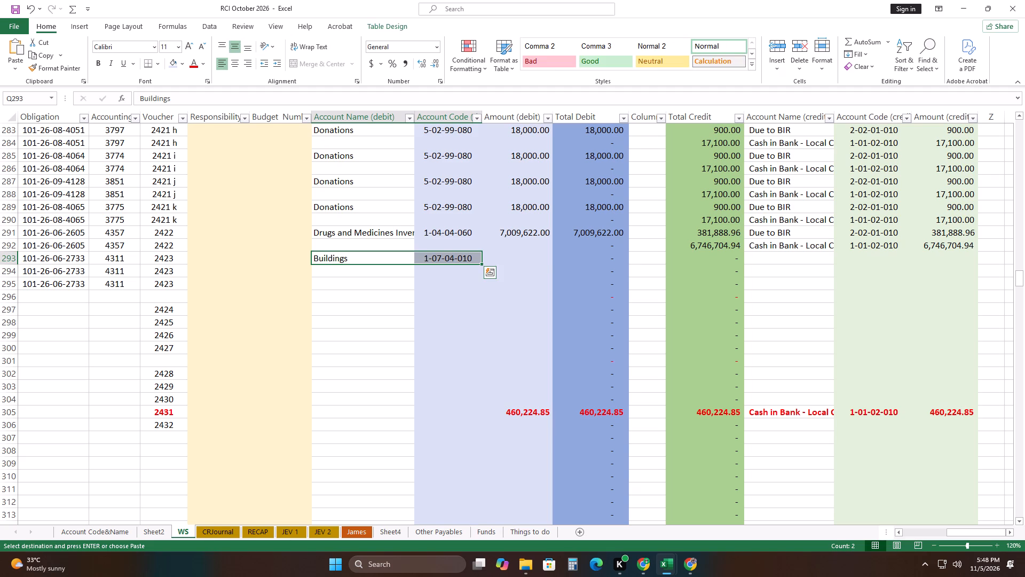
pyautogui.click(10, 259)
pyautogui.click(772, 258)
pyautogui.rightClick(771, 259)
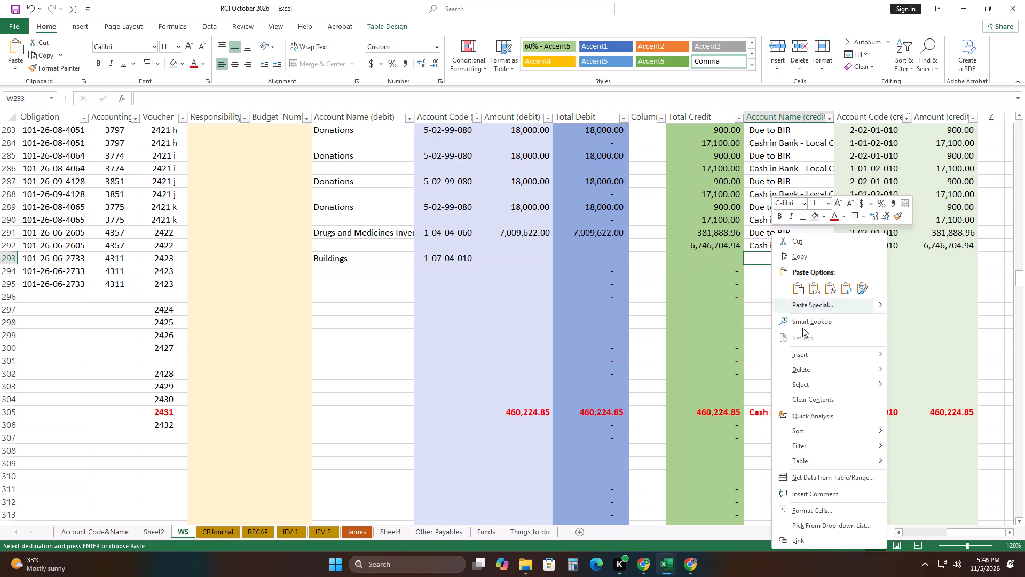
pyautogui.click(814, 292)
pyautogui.click(804, 323)
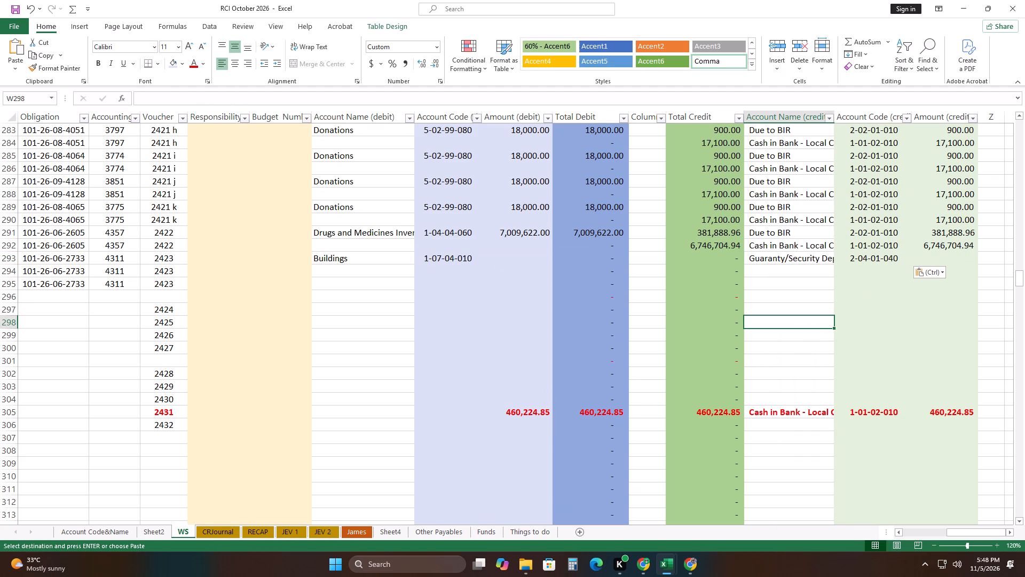
# Copy the Due to BIR and Cash in Bank credit accounts with codes from rows 291–292 and paste as values into rows 294–295.
pyautogui.moveTo(782, 233); pyautogui.dragTo(855, 239)
pyautogui.rightClick(855, 239)
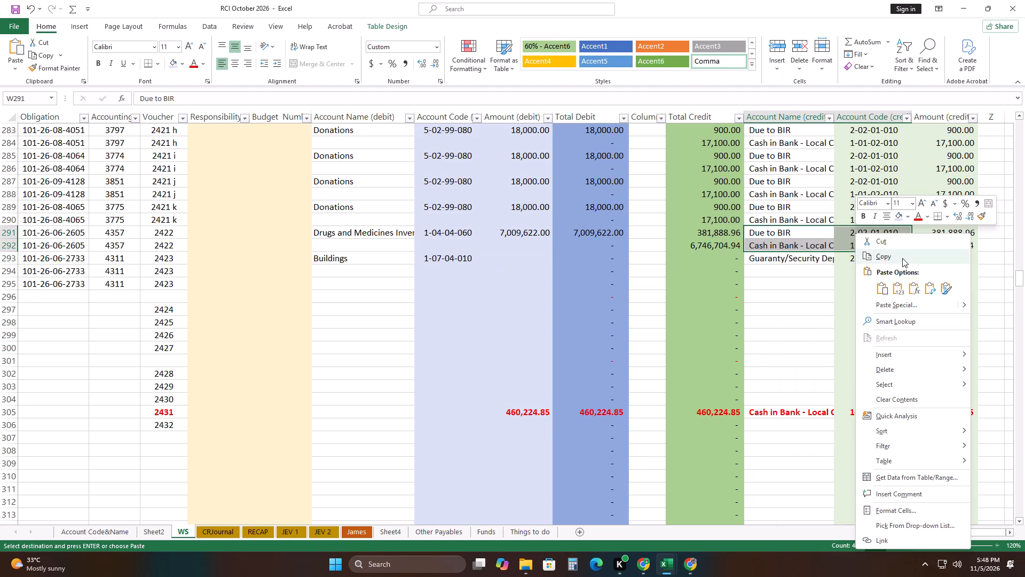
pyautogui.click(903, 253)
pyautogui.rightClick(767, 273)
pyautogui.click(809, 293)
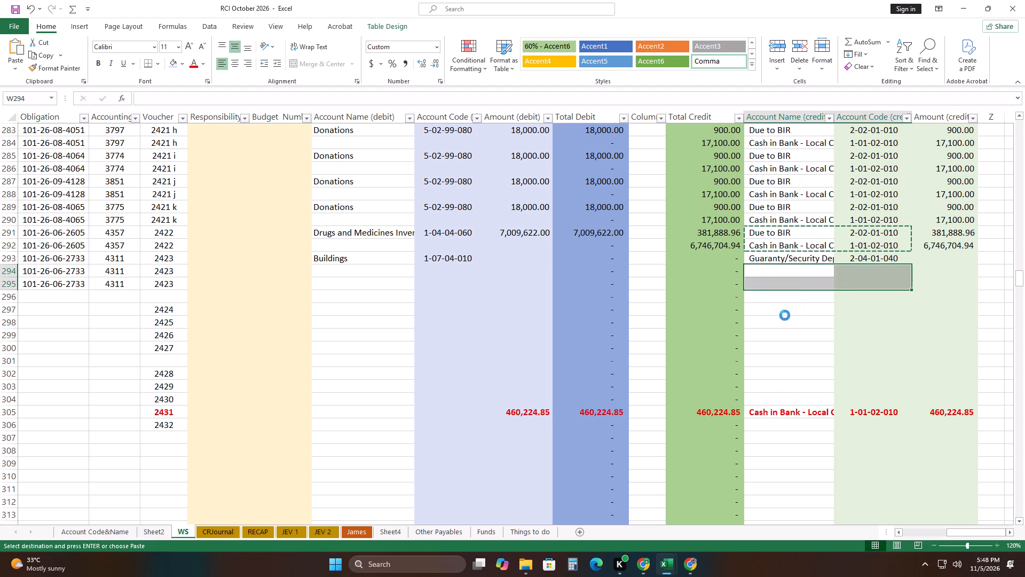
pyautogui.moveTo(785, 316); pyautogui.dragTo(790, 316)
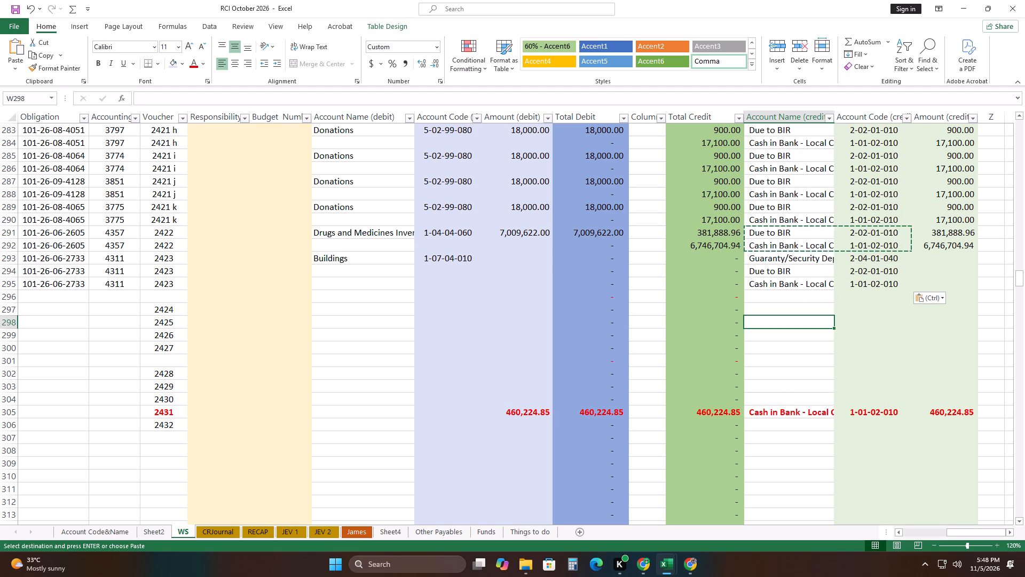
pyautogui.click(503, 255)
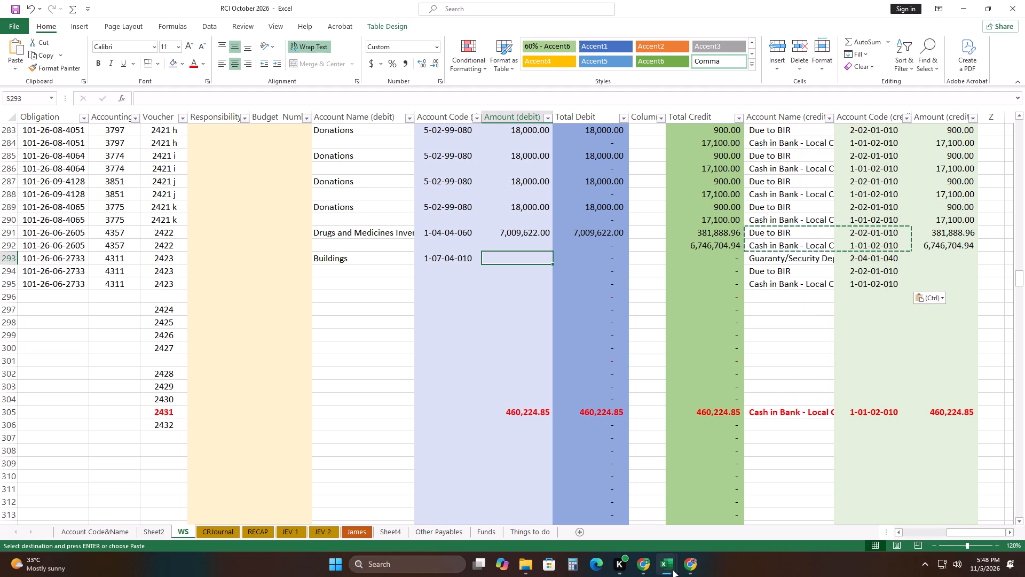
pyautogui.click(666, 564)
pyautogui.click(687, 532)
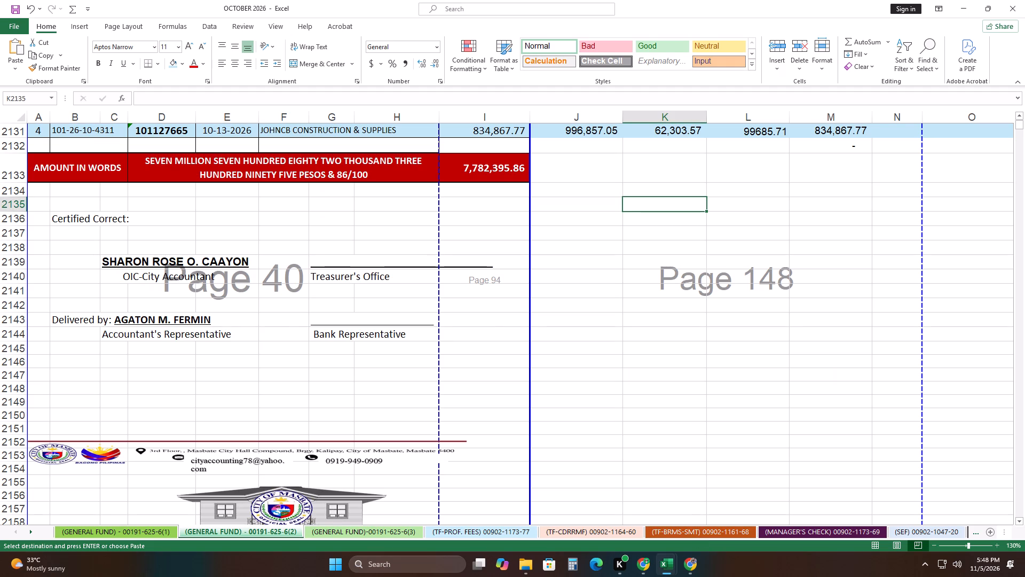
pyautogui.scroll(2, 580, 406)
pyautogui.scroll(-1, 577, 407)
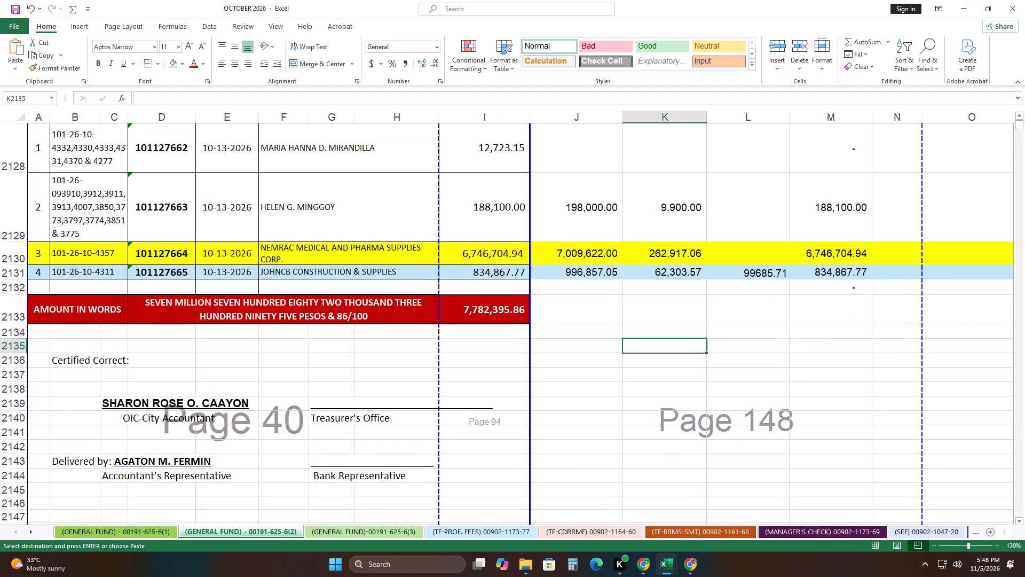
pyautogui.click(511, 273)
pyautogui.rightClick(511, 272)
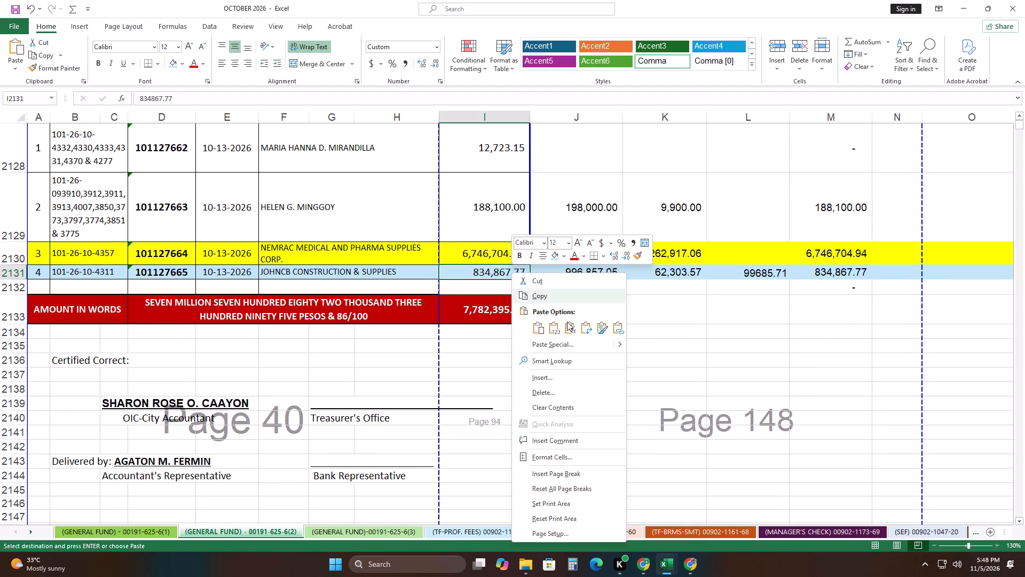
pyautogui.click(567, 298)
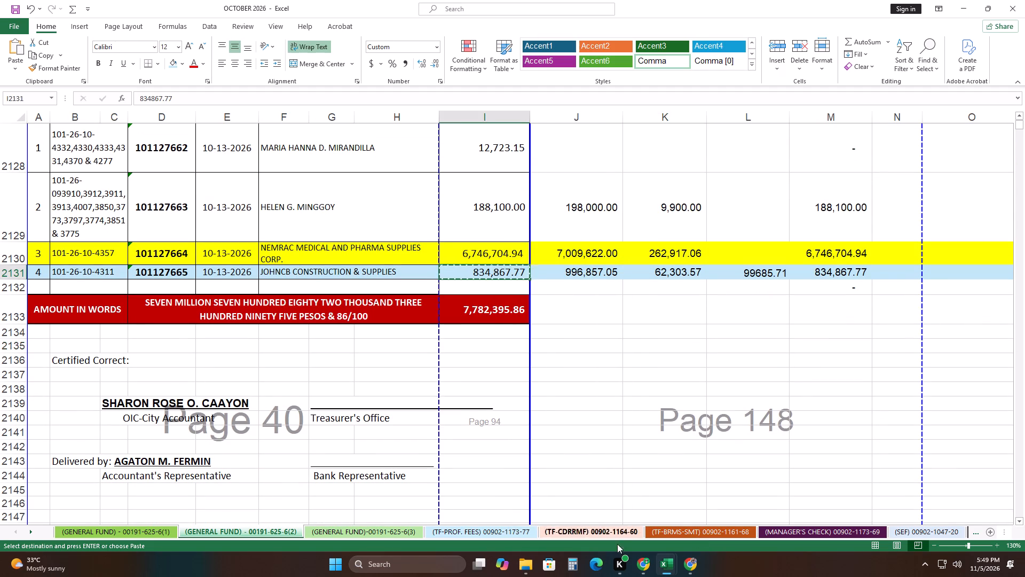
pyautogui.click(670, 568)
pyautogui.click(530, 507)
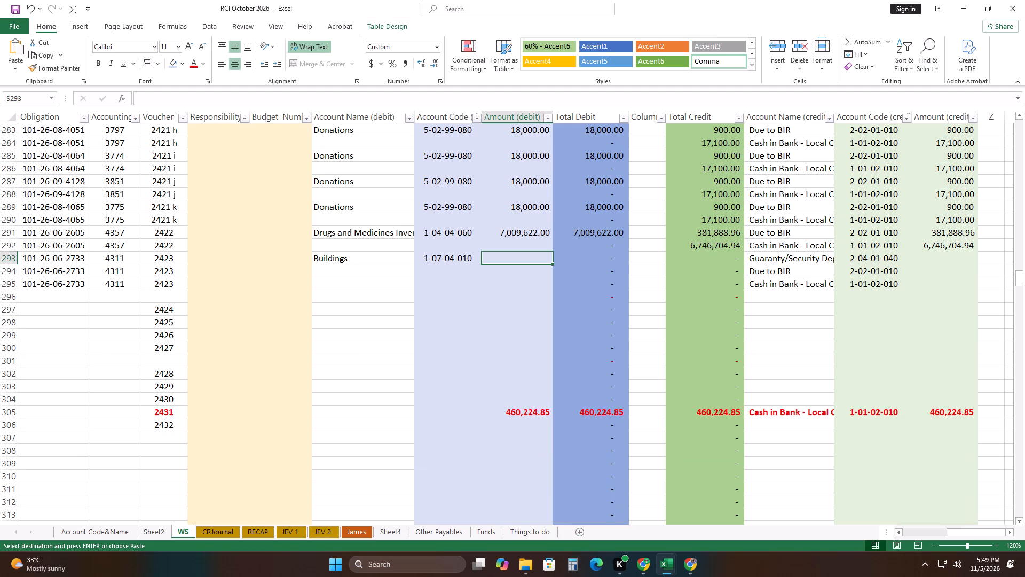
pyautogui.click(529, 260)
pyautogui.rightClick(529, 260)
pyautogui.click(572, 291)
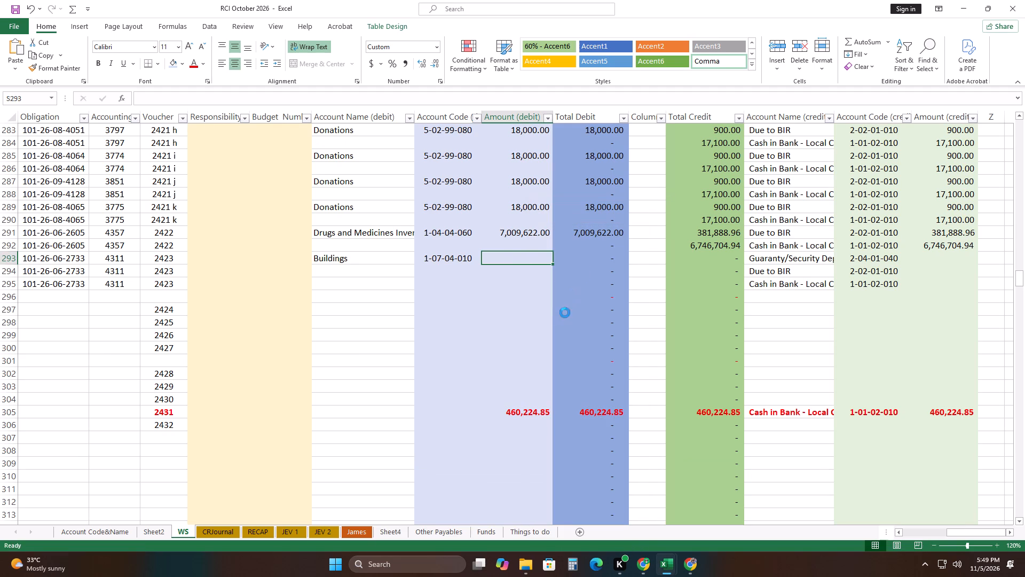
pyautogui.click(512, 317)
pyautogui.click(669, 570)
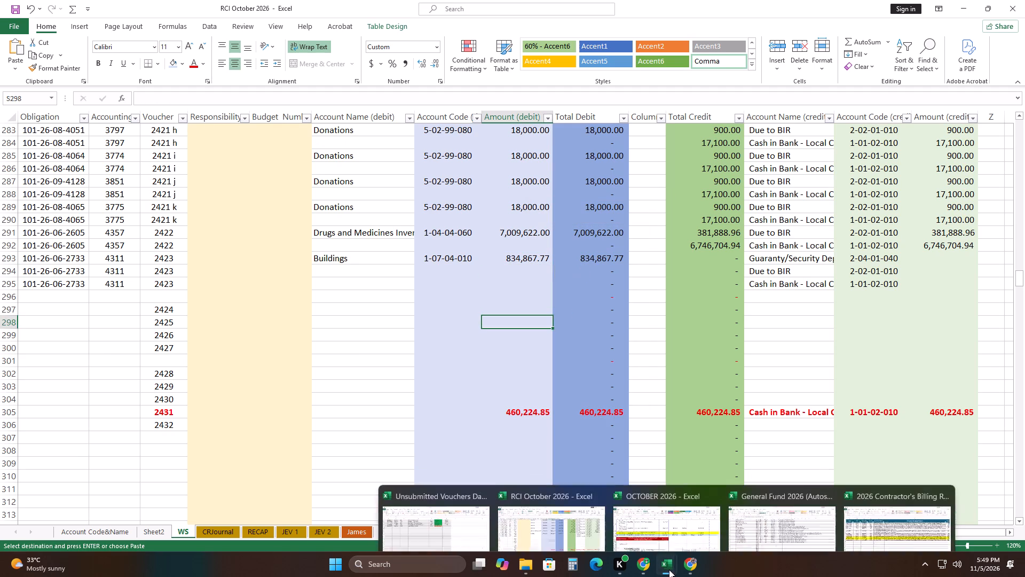
pyautogui.click(668, 517)
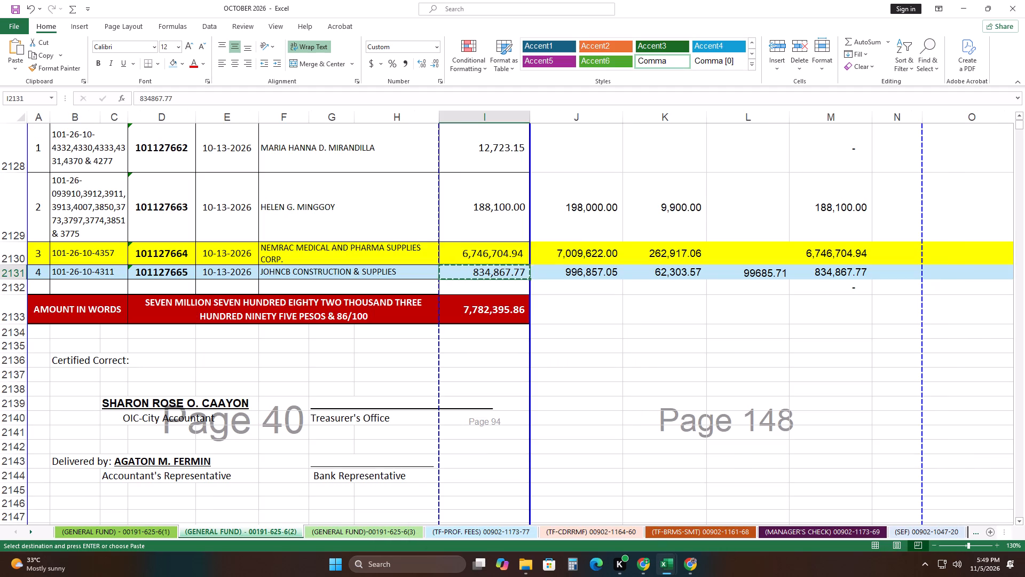
pyautogui.click(666, 274)
pyautogui.rightClick(667, 274)
pyautogui.click(725, 301)
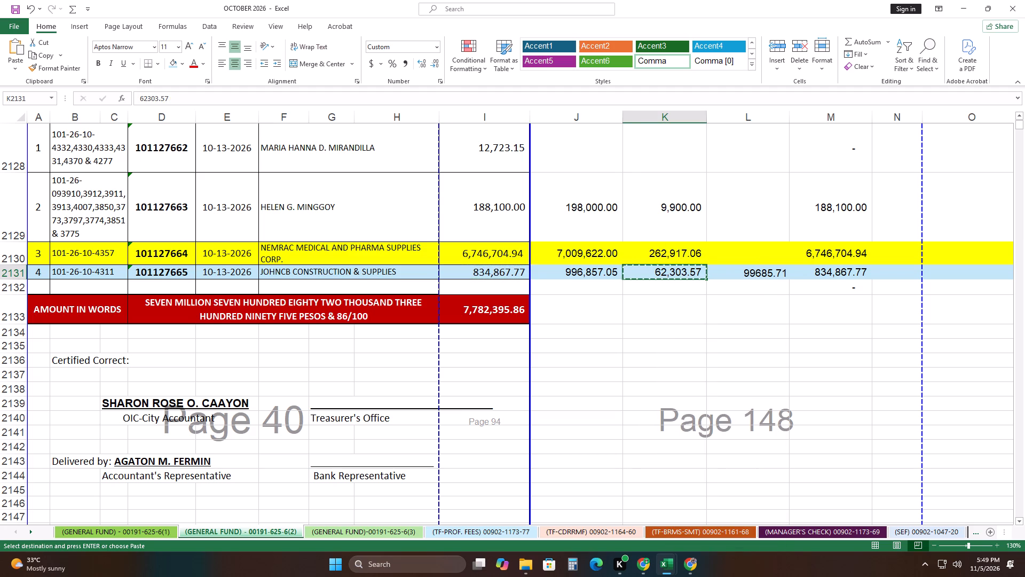
pyautogui.click(666, 564)
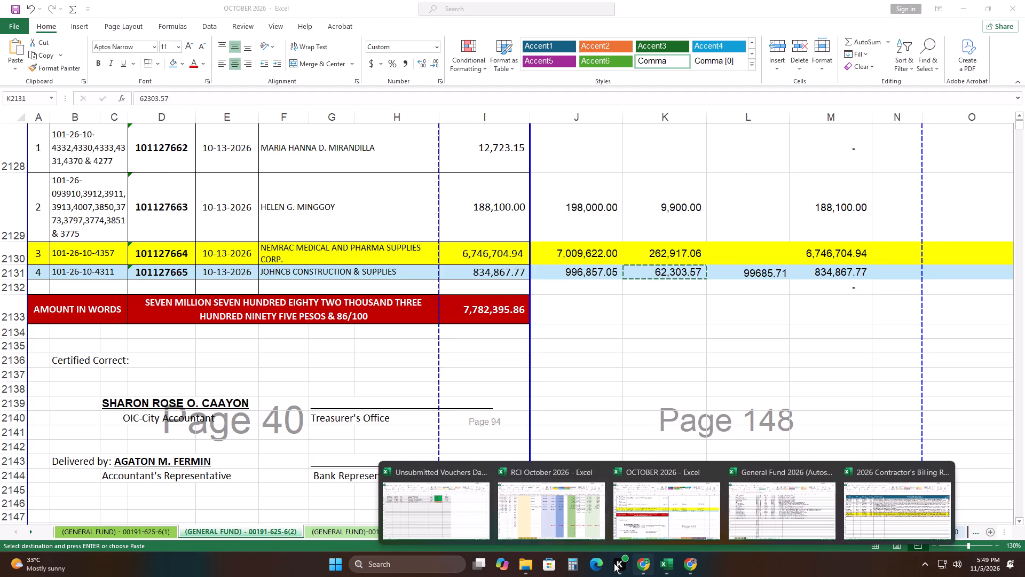
pyautogui.click(572, 523)
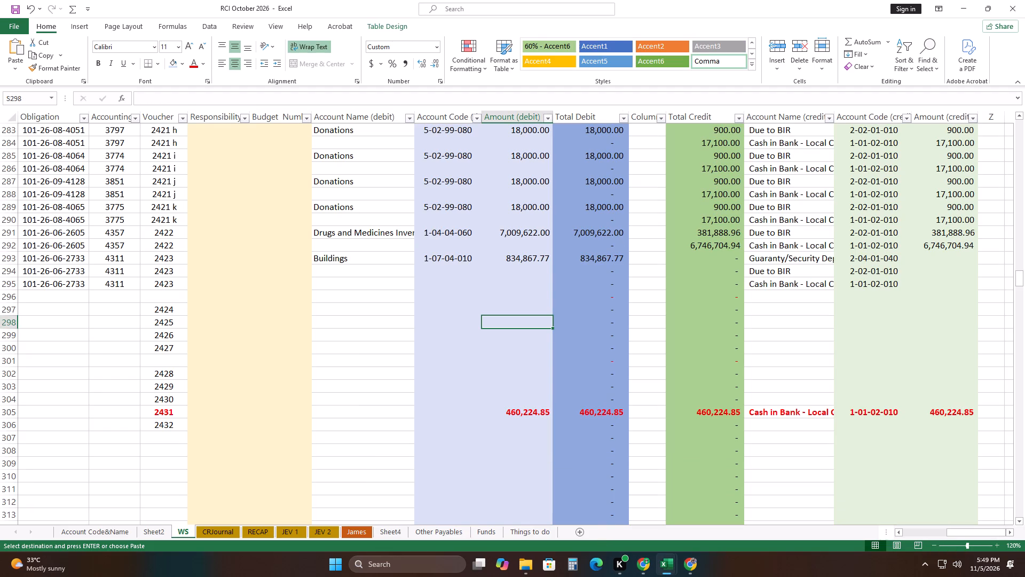
pyautogui.click(927, 271)
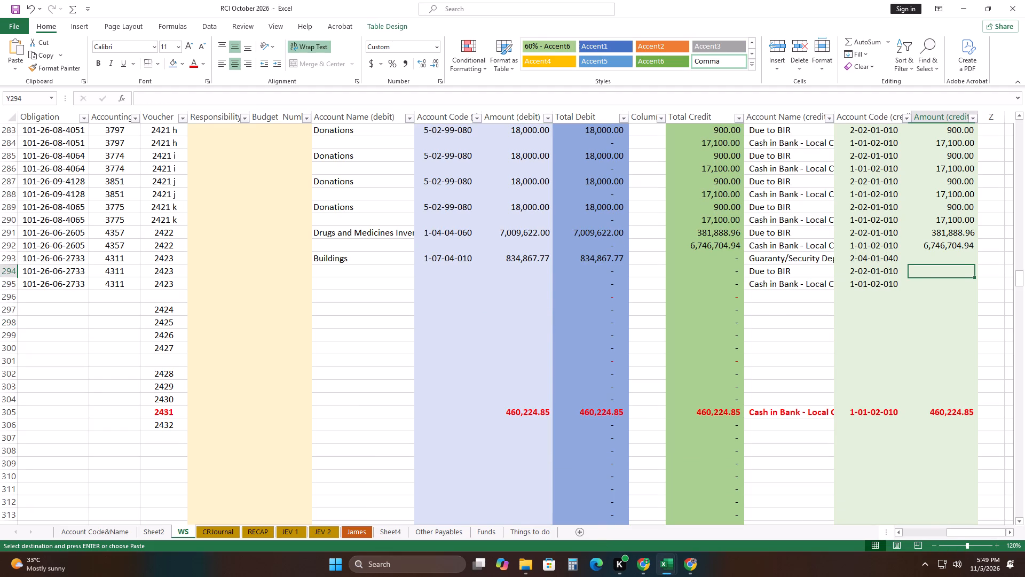
pyautogui.rightClick(927, 272)
pyautogui.click(856, 290)
pyautogui.click(794, 375)
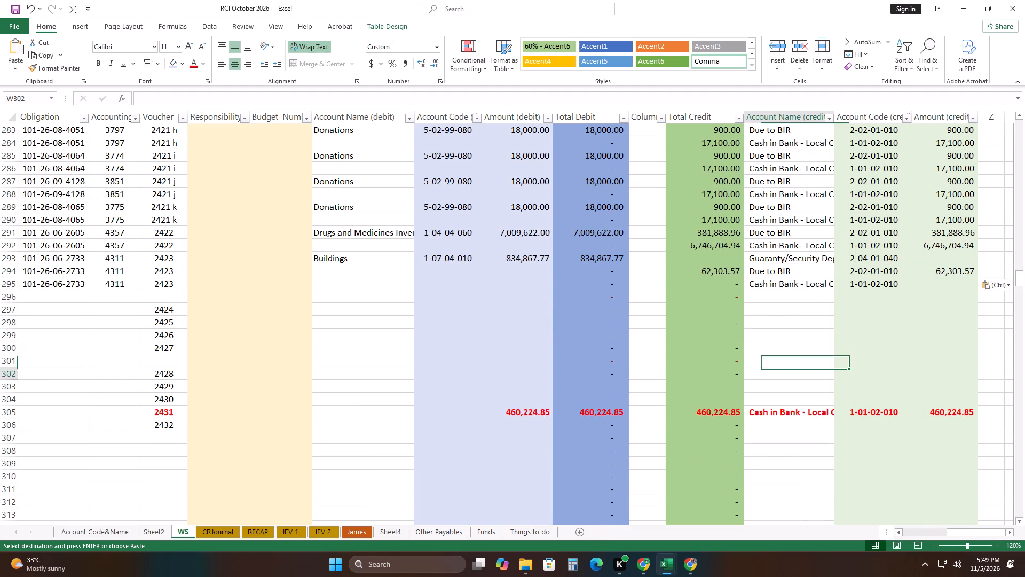
# Copy 834,867.77 from debit amount cell S293 and paste it as a value into the Cash in Bank credit amount cell Y295.
pyautogui.click(540, 260)
pyautogui.rightClick(540, 260)
pyautogui.click(579, 260)
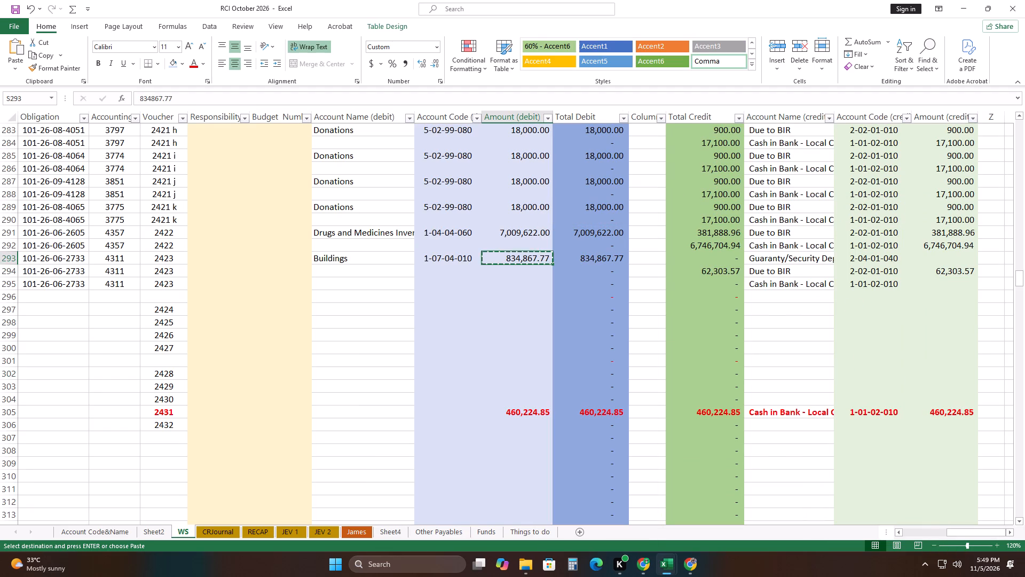
pyautogui.click(935, 262)
pyautogui.rightClick(936, 262)
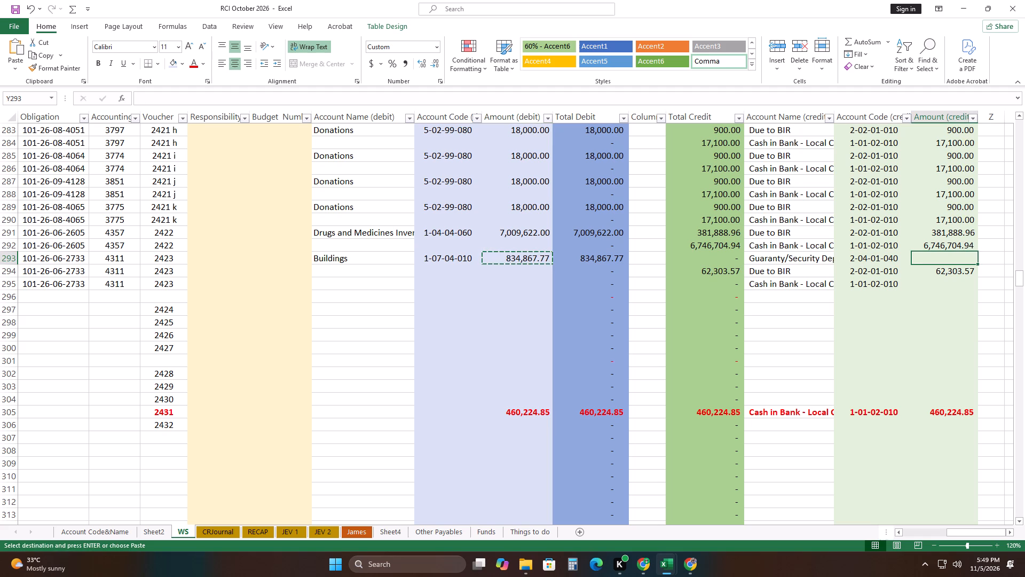
pyautogui.click(935, 283)
pyautogui.rightClick(935, 282)
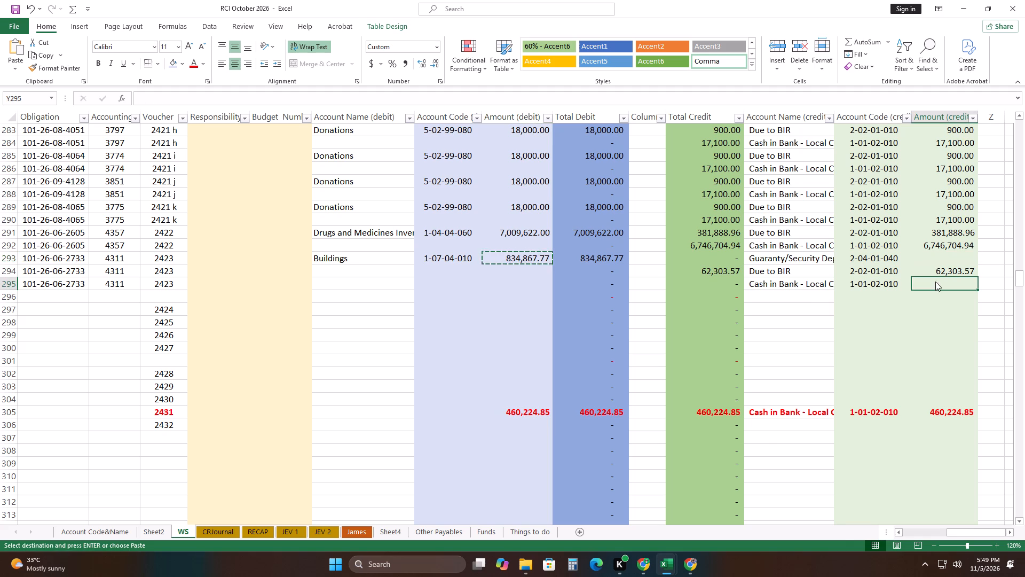
pyautogui.click(866, 293)
pyautogui.moveTo(847, 333); pyautogui.dragTo(851, 342)
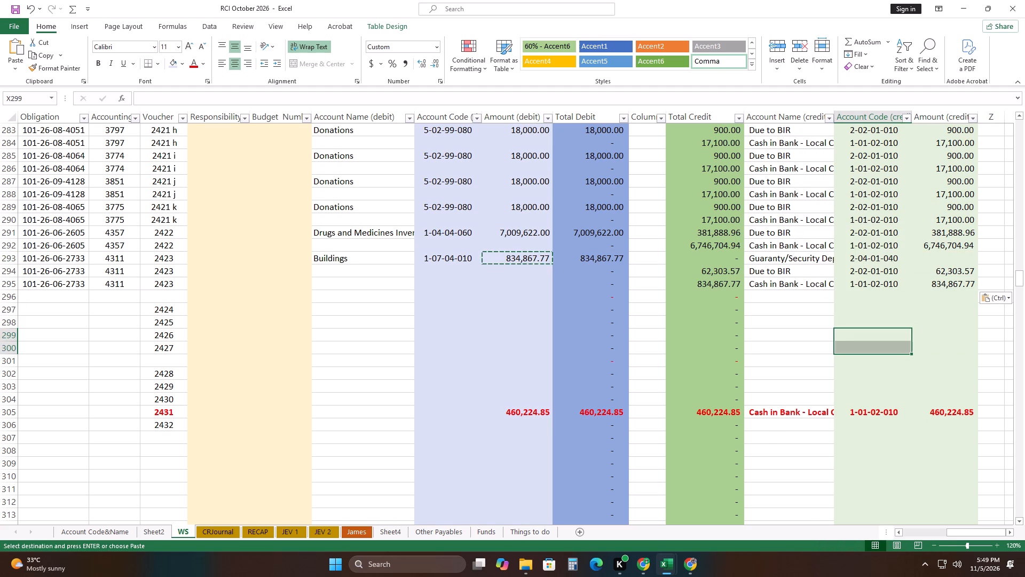
# Clear the Buildings debit amount in cell S293.
pyautogui.click(531, 258)
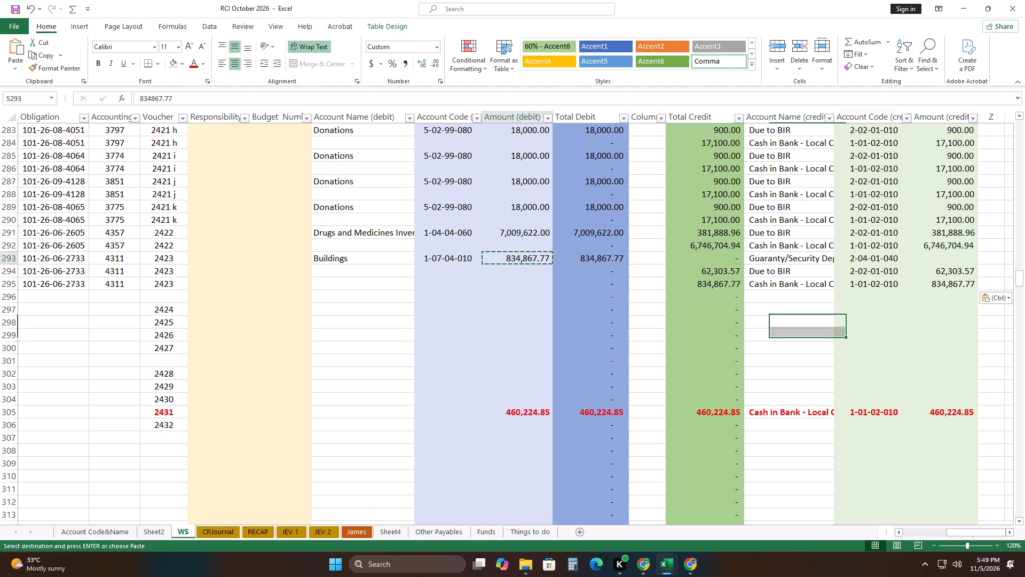
pyautogui.press('BackSpace')
pyautogui.moveTo(545, 346); pyautogui.dragTo(562, 355)
pyautogui.moveTo(871, 350); pyautogui.dragTo(881, 350)
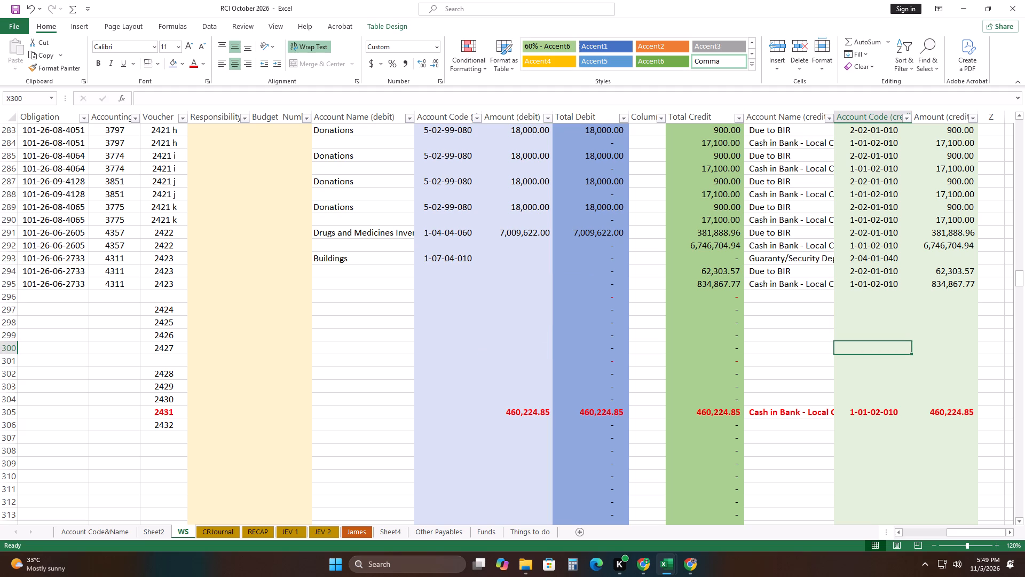
pyautogui.click(669, 567)
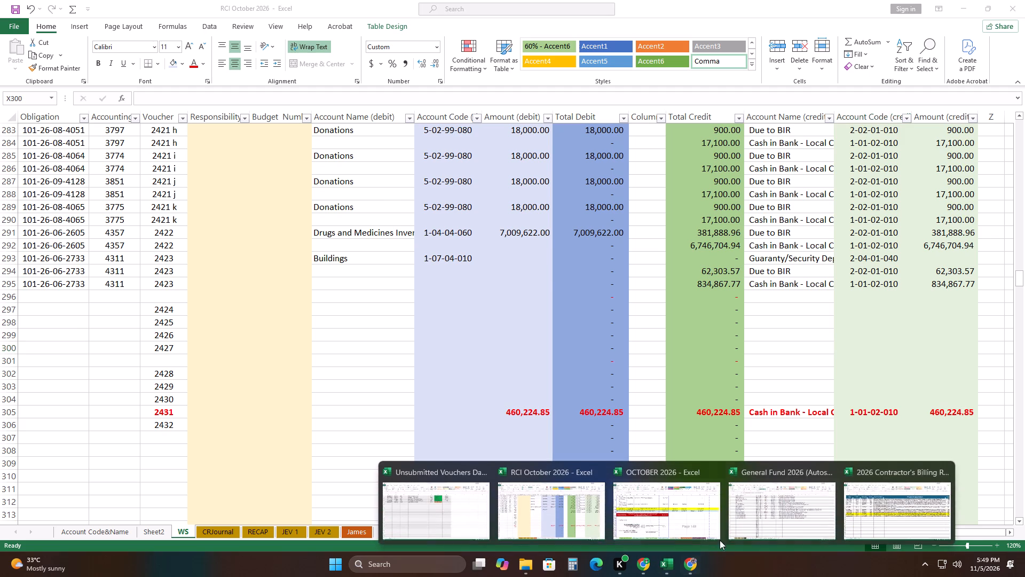
pyautogui.click(771, 512)
pyautogui.click(660, 566)
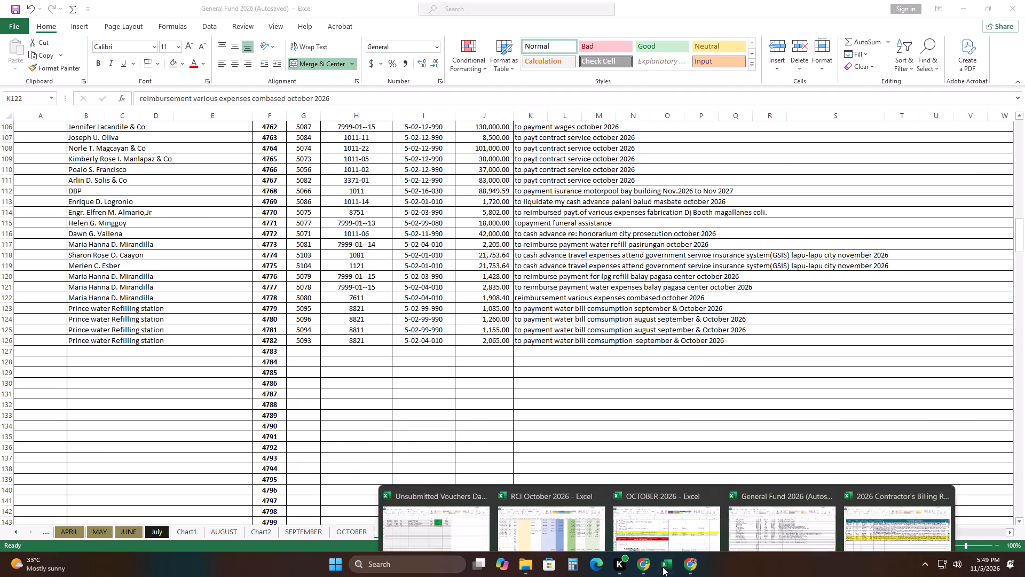
pyautogui.click(657, 517)
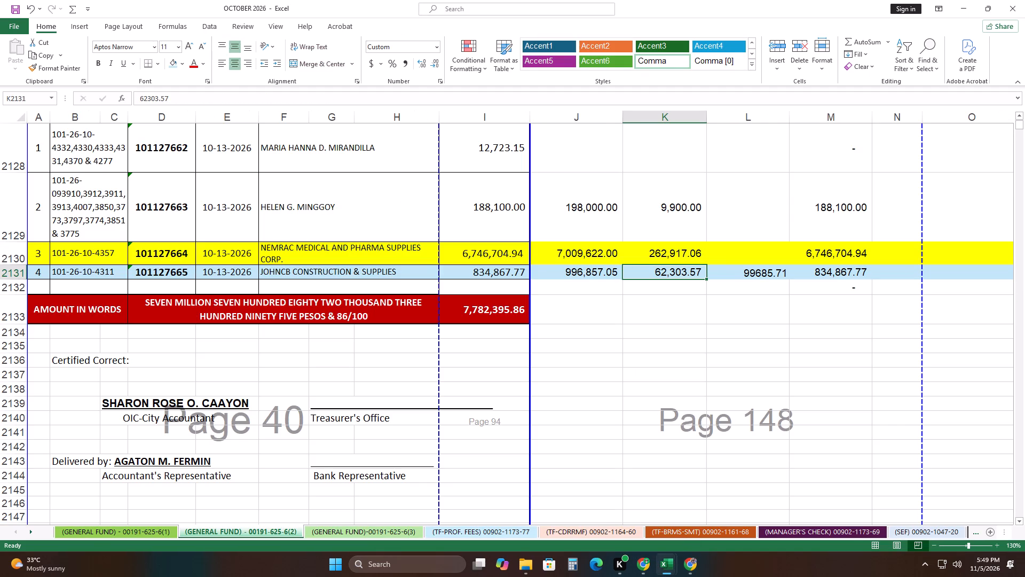
pyautogui.click(762, 275)
pyautogui.rightClick(762, 274)
pyautogui.click(799, 297)
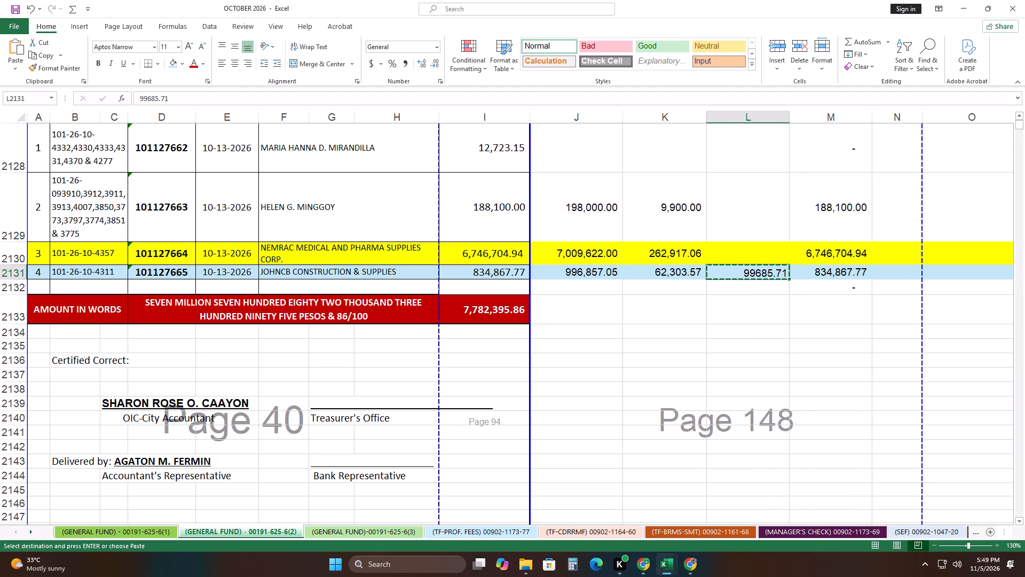
pyautogui.click(667, 562)
pyautogui.click(562, 519)
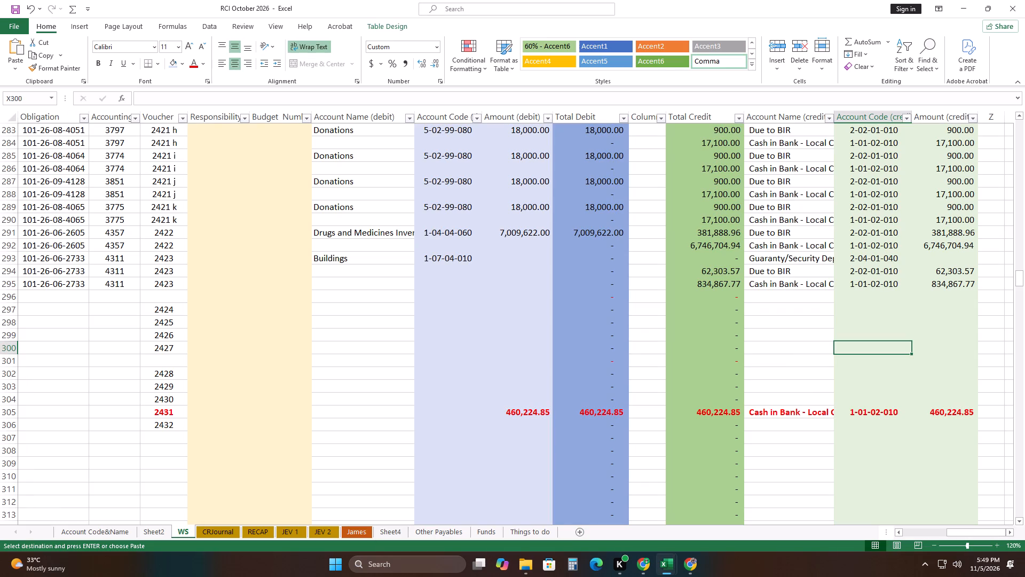
pyautogui.click(936, 261)
pyautogui.rightClick(936, 261)
pyautogui.click(866, 292)
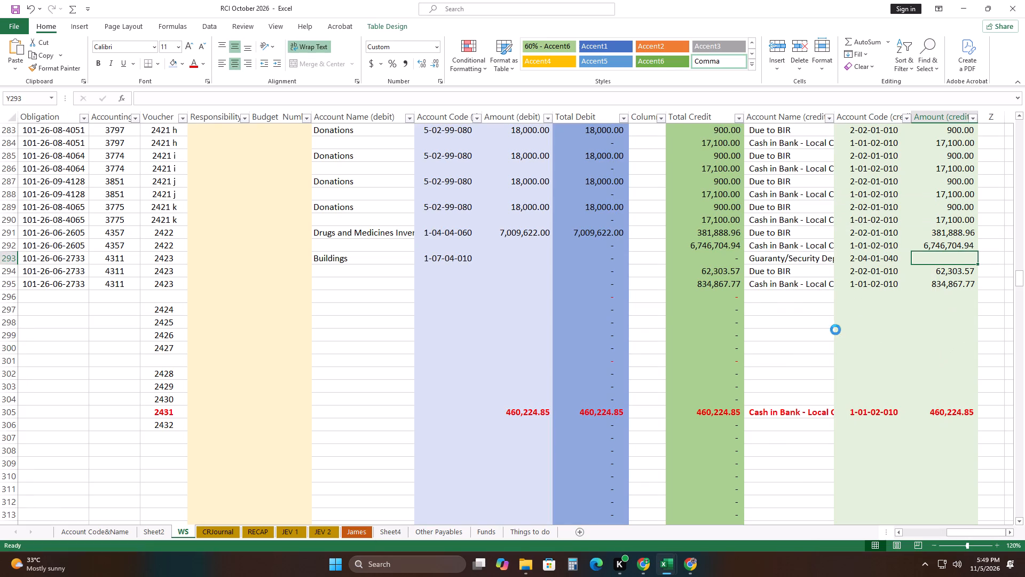
pyautogui.click(837, 332)
pyautogui.click(667, 565)
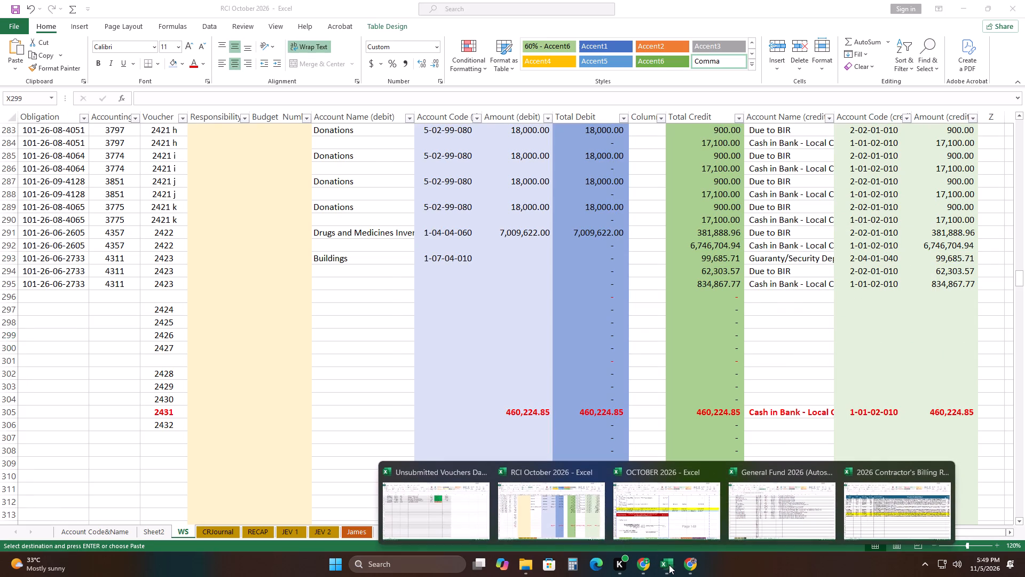
pyautogui.click(682, 527)
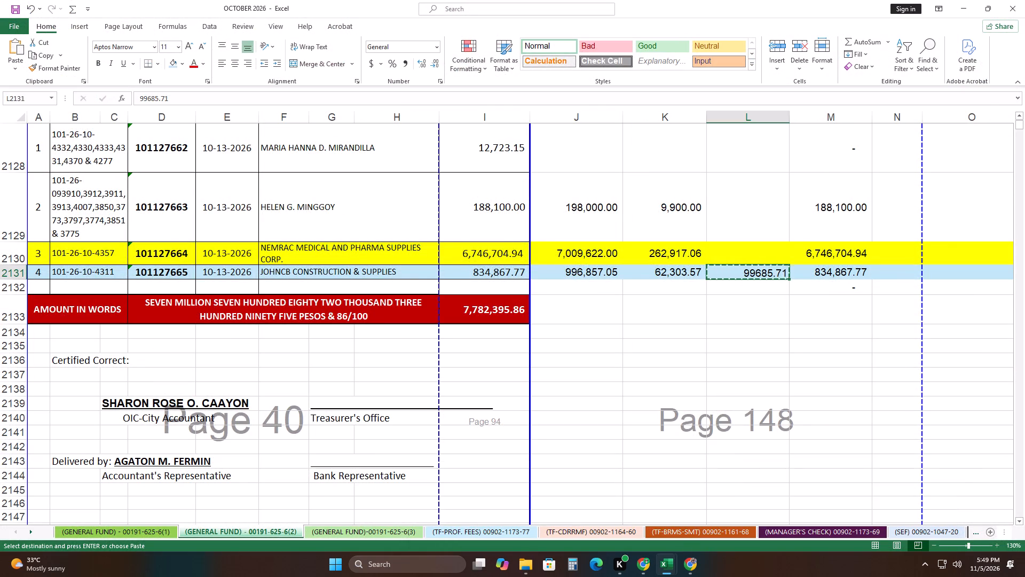
pyautogui.click(589, 274)
pyautogui.rightClick(589, 272)
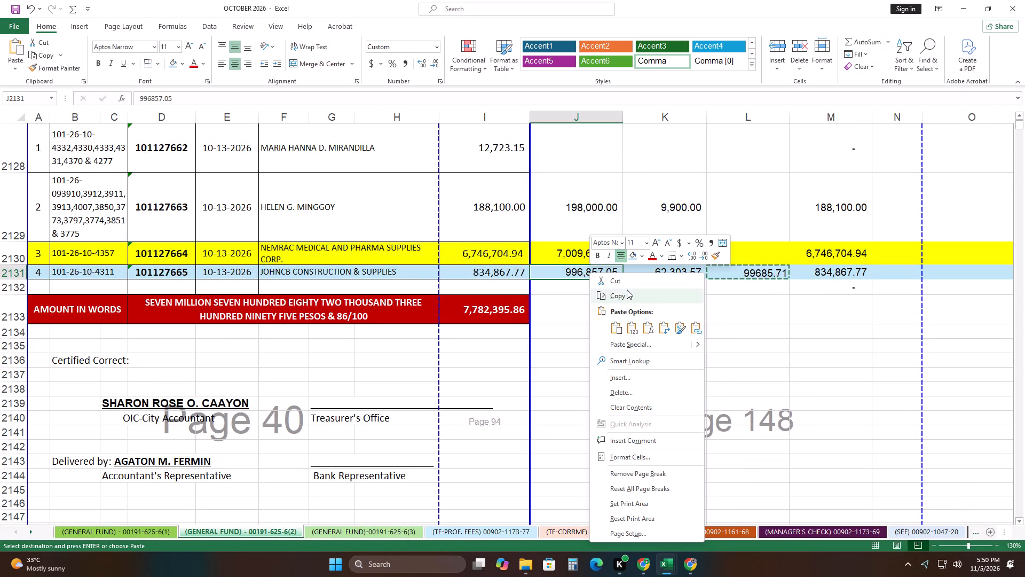
pyautogui.click(627, 290)
pyautogui.click(668, 566)
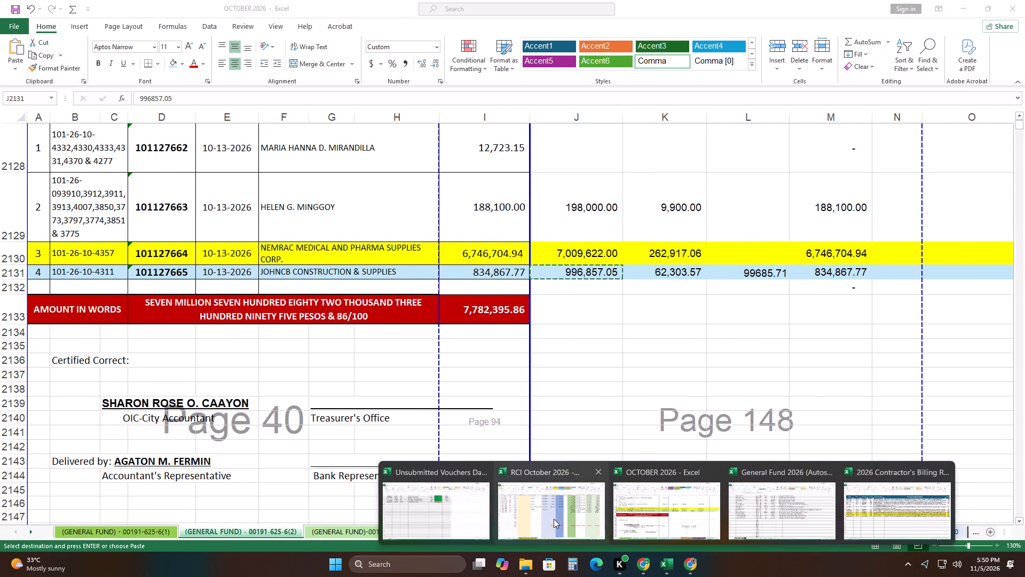
pyautogui.click(554, 520)
pyautogui.click(501, 256)
pyautogui.rightClick(501, 256)
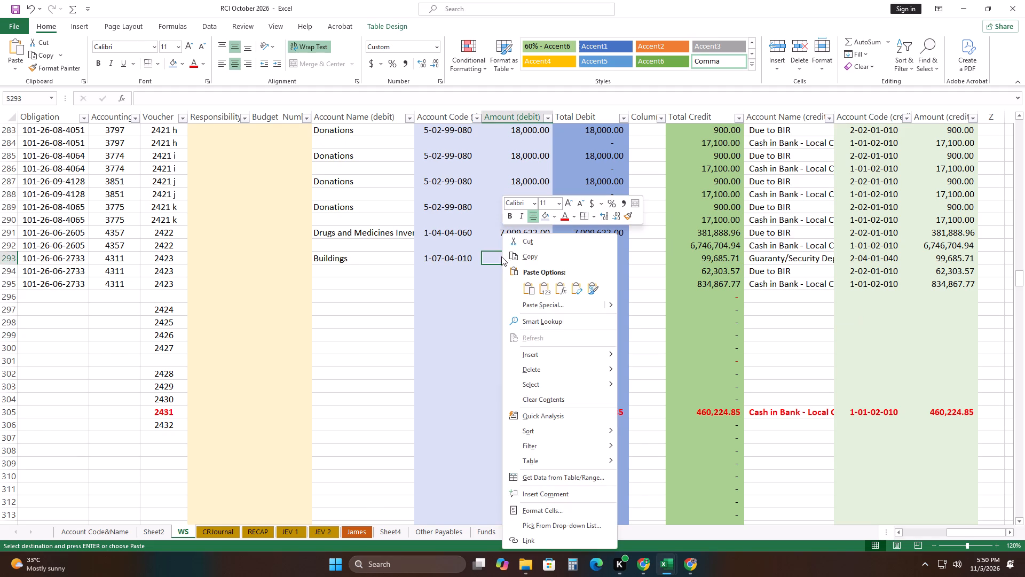
pyautogui.click(547, 291)
pyautogui.moveTo(513, 326); pyautogui.dragTo(522, 326)
# Copy the Buildings debit amount 996,857.05 from S293 and paste it as a value into cell J95 of Sheet2.
pyautogui.click(531, 260)
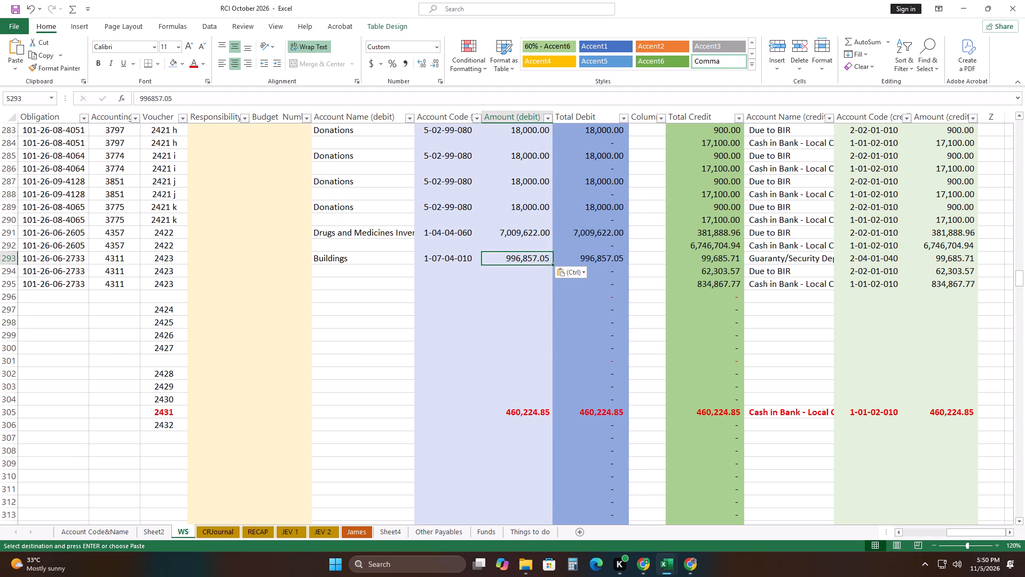
pyautogui.rightClick(528, 262)
pyautogui.click(577, 253)
pyautogui.click(157, 527)
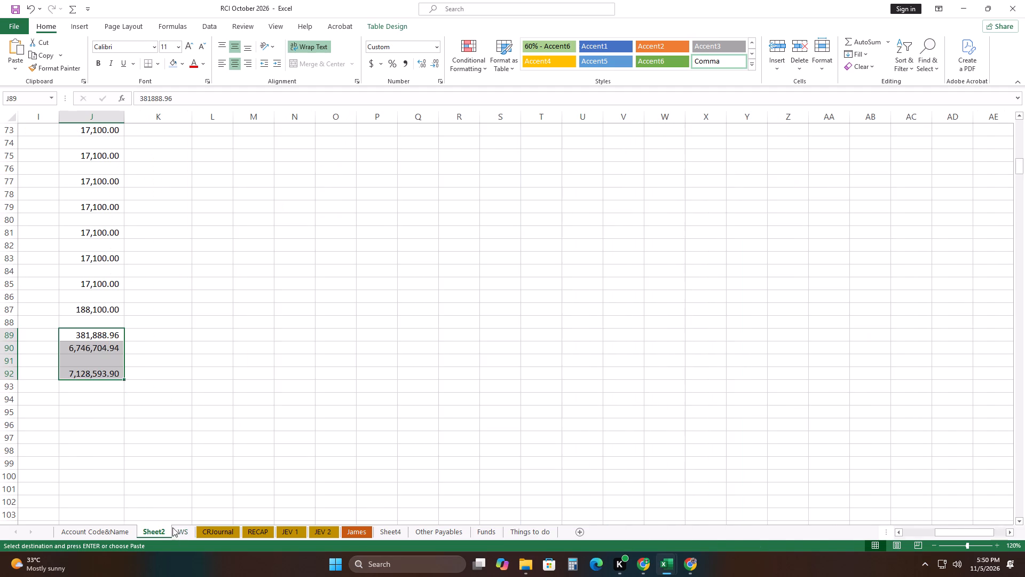
pyautogui.scroll(-3, 198, 386)
pyautogui.click(100, 294)
pyautogui.rightClick(100, 293)
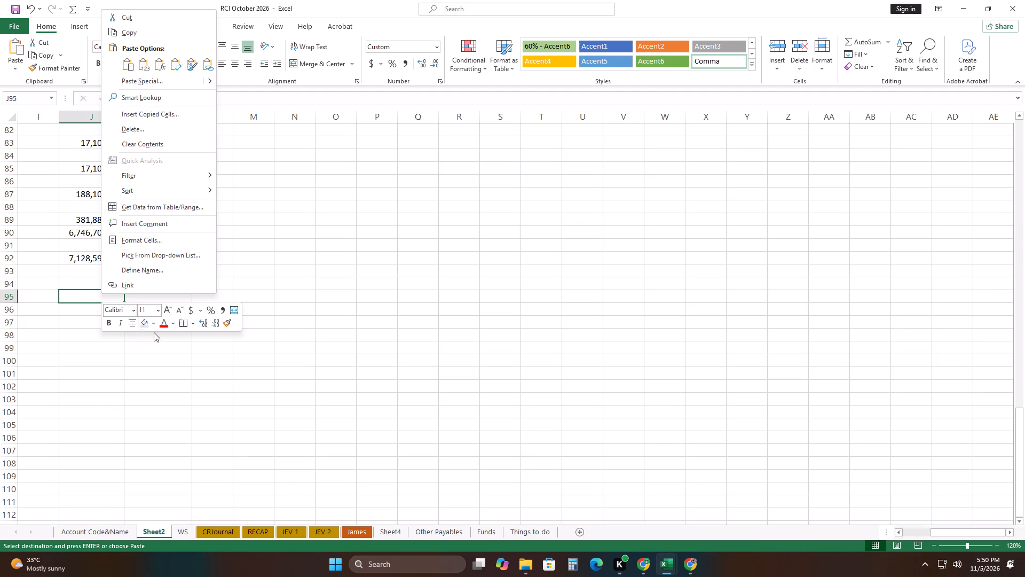
pyautogui.click(147, 69)
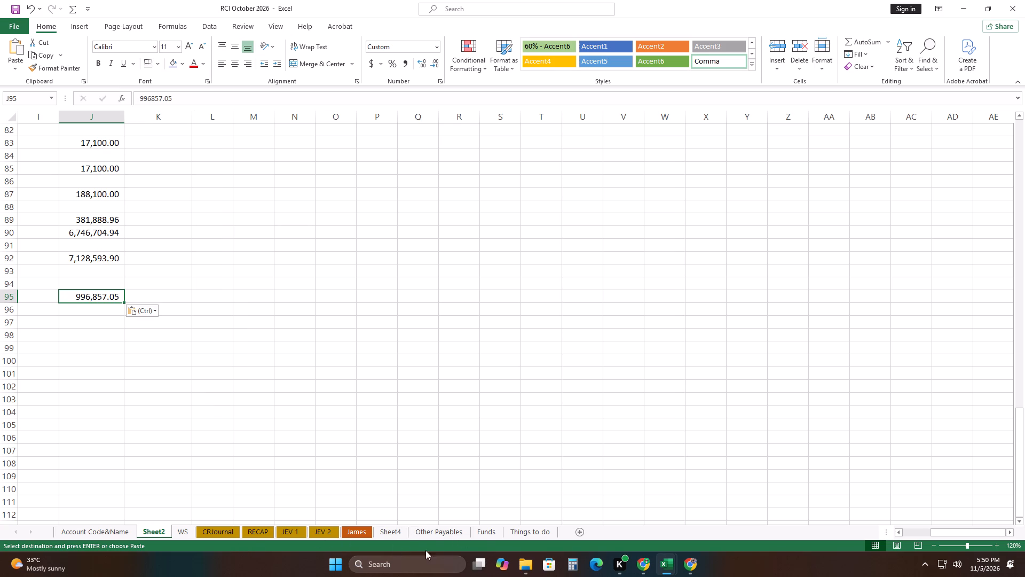
# Copy voucher 2423's three credit amounts from WS cells Y293:Y295 and paste them as values into Sheet2 starting at K91.
pyautogui.click(185, 531)
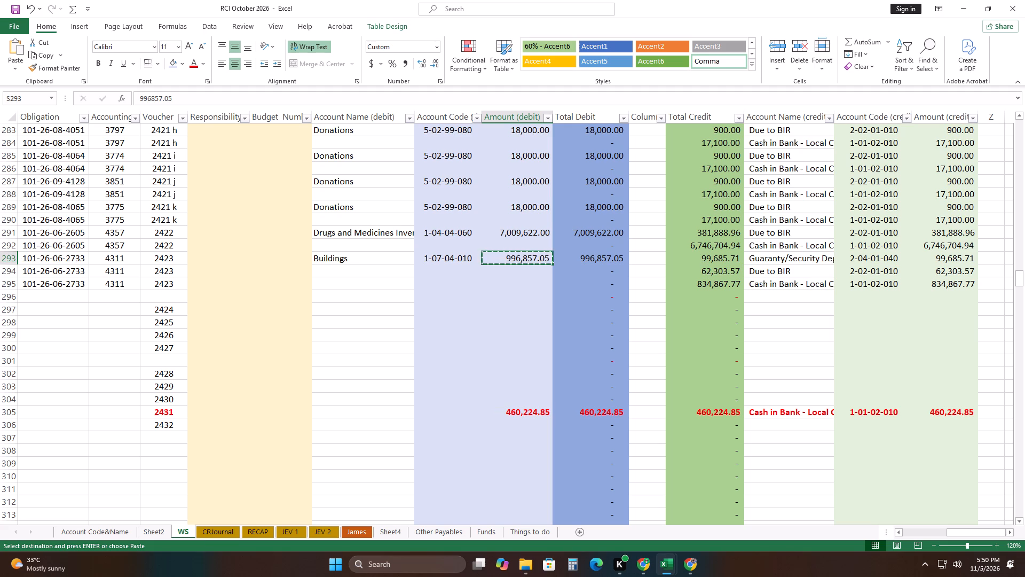
pyautogui.moveTo(946, 258); pyautogui.dragTo(953, 284)
pyautogui.rightClick(947, 275)
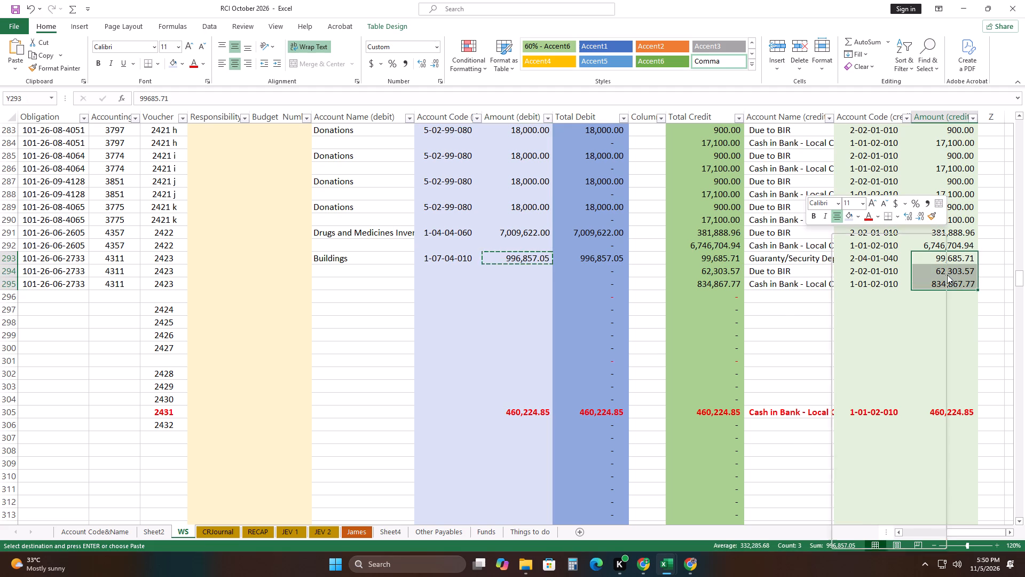
pyautogui.click(865, 257)
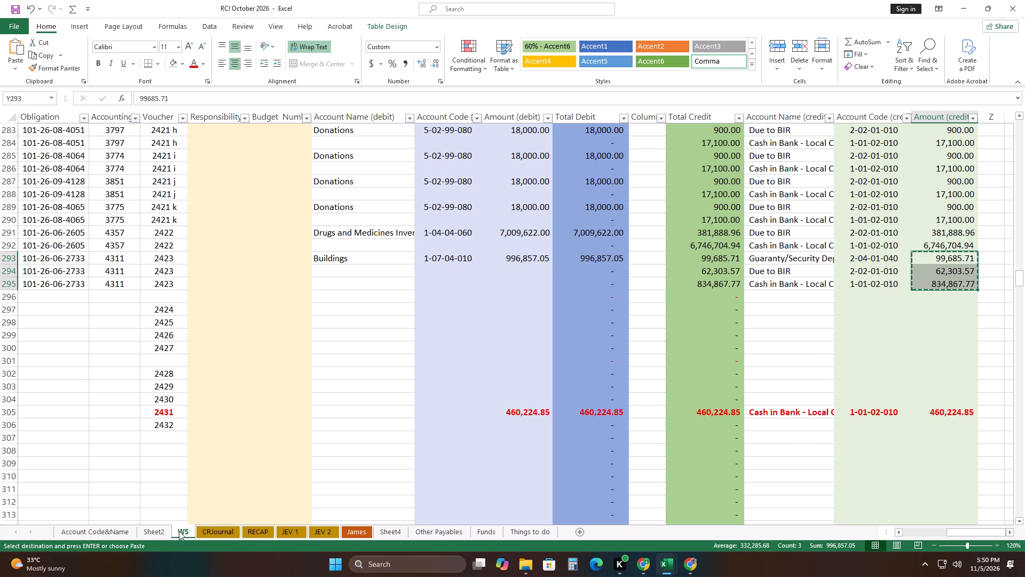
pyautogui.moveTo(148, 529); pyautogui.dragTo(155, 527)
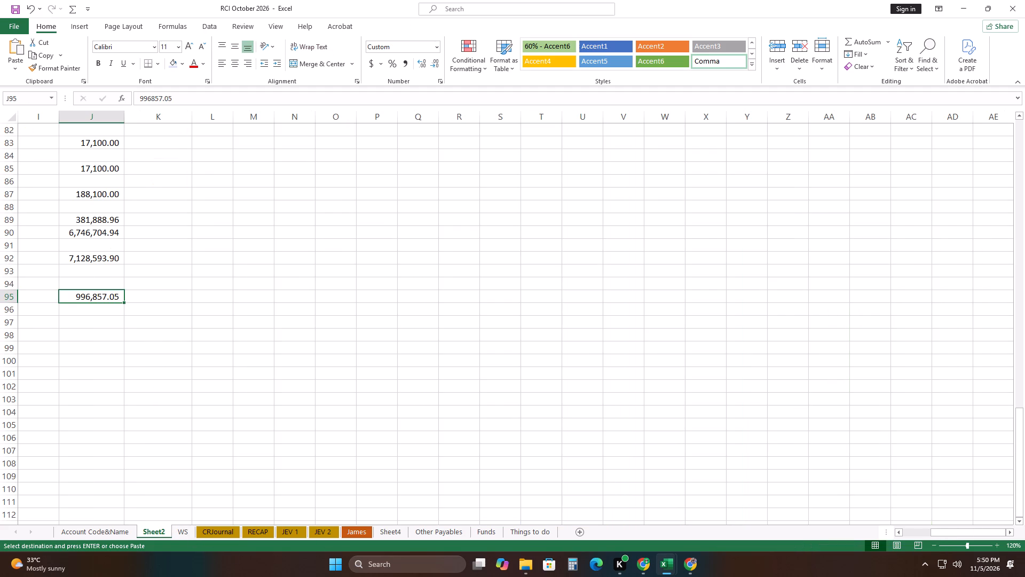
pyautogui.click(162, 257)
pyautogui.click(173, 239)
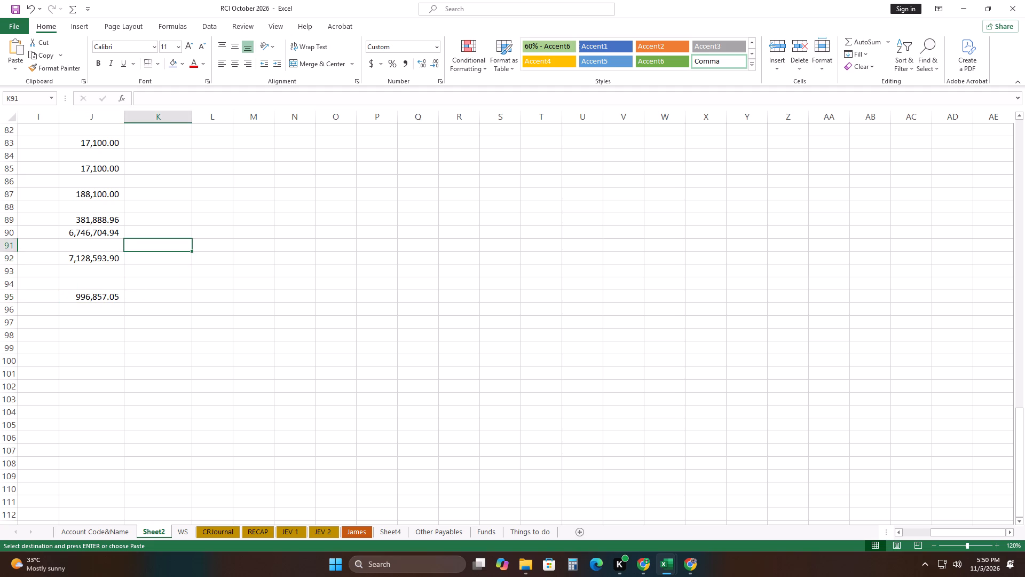
pyautogui.rightClick(173, 240)
pyautogui.click(218, 299)
pyautogui.moveTo(178, 332); pyautogui.dragTo(185, 333)
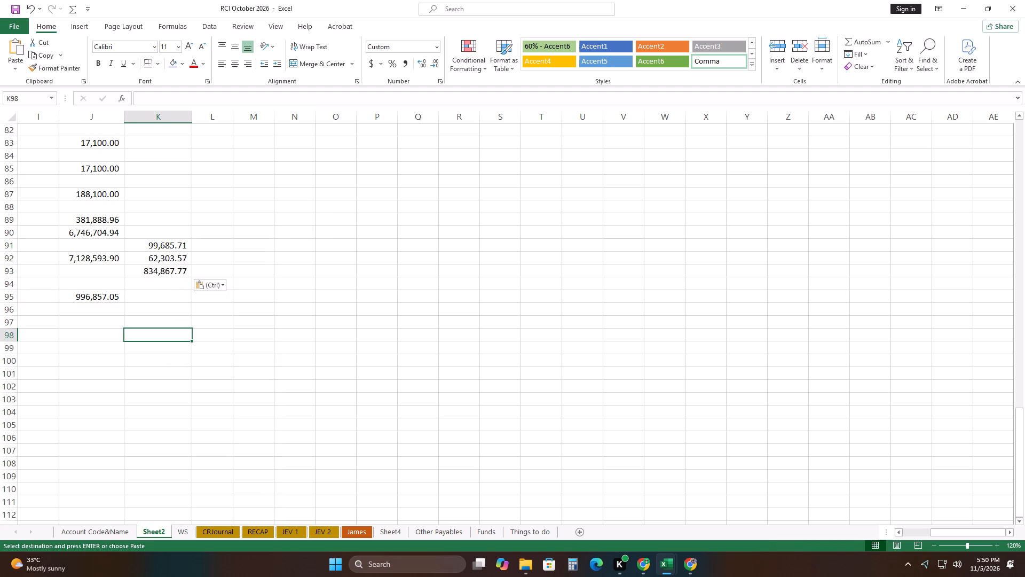
# Add an AutoSum total of the pasted credit amounts in Sheet2 cell K95, beside the debit amount.
pyautogui.moveTo(179, 248); pyautogui.dragTo(180, 297)
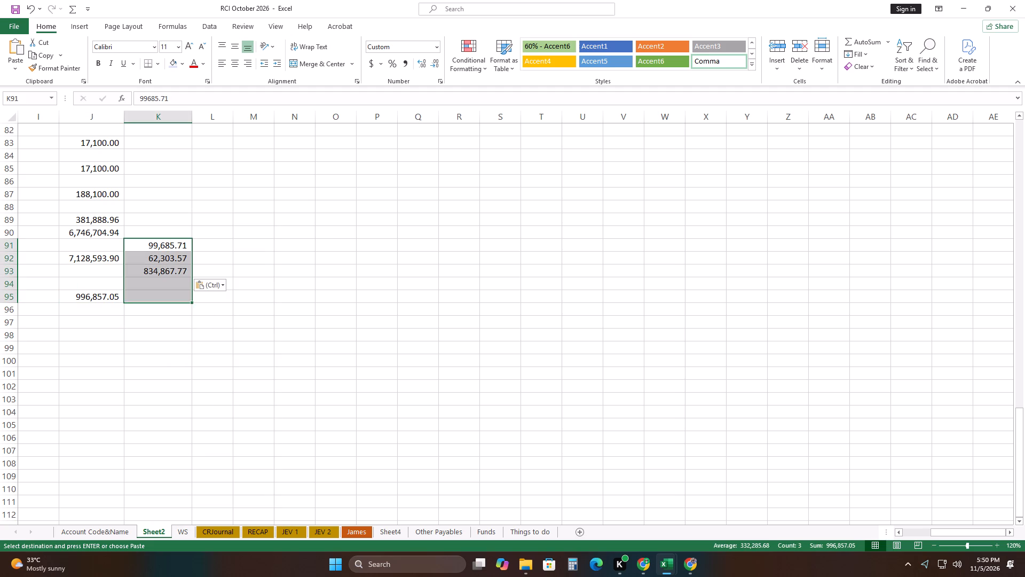
pyautogui.click(68, 10)
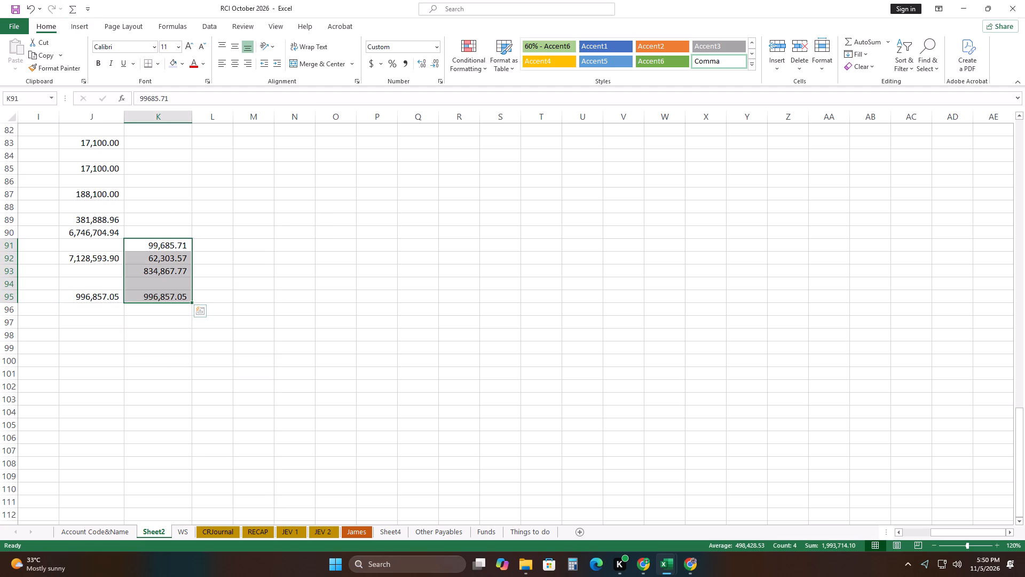
pyautogui.moveTo(304, 273); pyautogui.dragTo(327, 316)
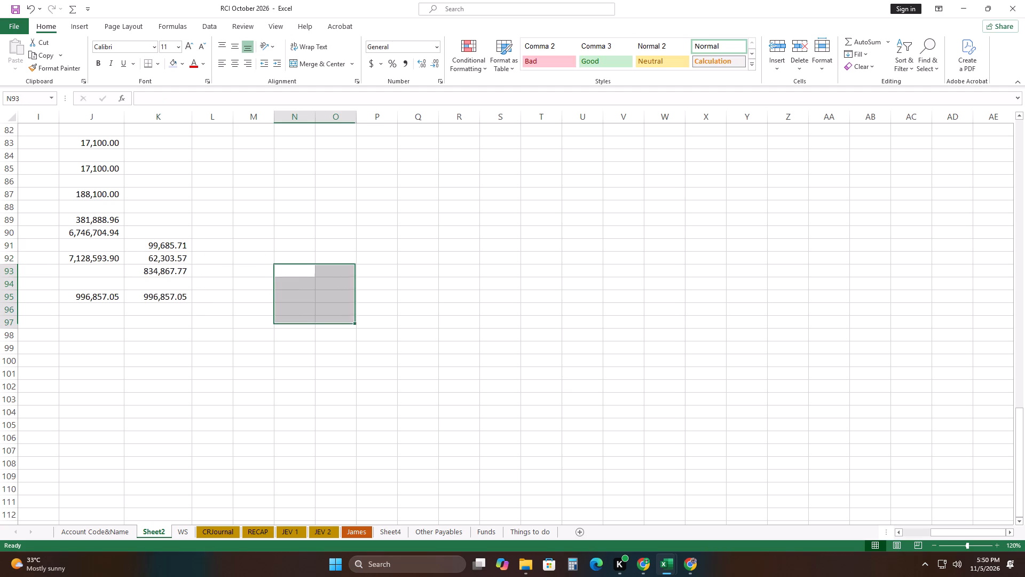
# Look over the pending check rows on the WS sheet, the 2026 Contractor's Billing Record and the check list in the OCTOBER 2026 workbook.
pyautogui.click(188, 532)
pyautogui.moveTo(389, 404); pyautogui.dragTo(397, 406)
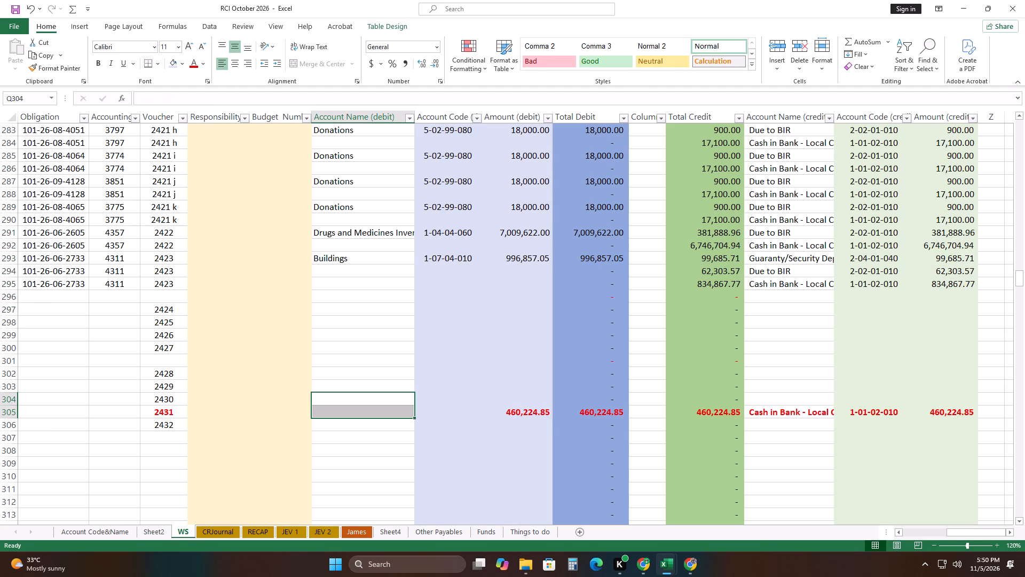
pyautogui.moveTo(964, 530); pyautogui.dragTo(951, 535)
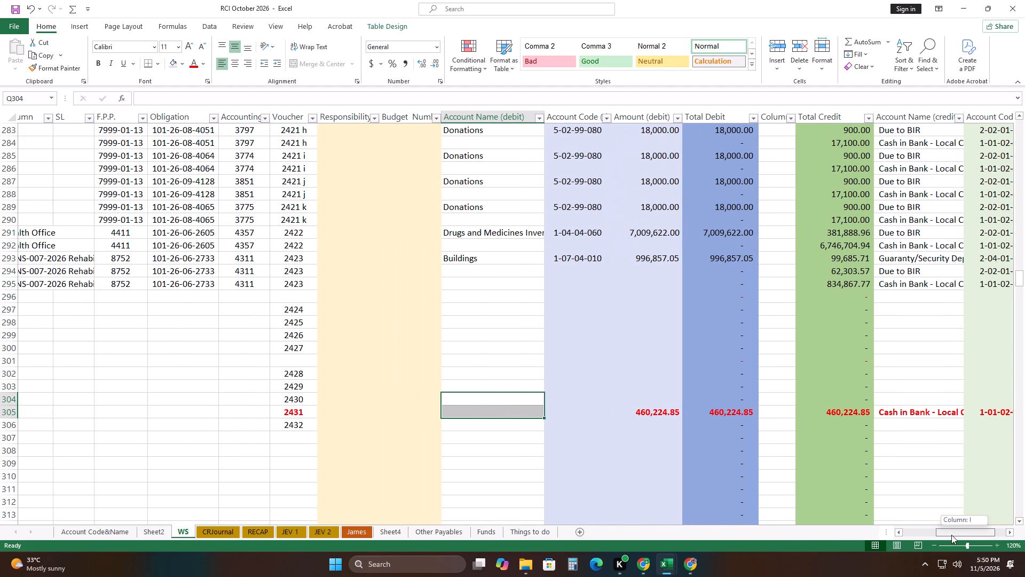
pyautogui.moveTo(951, 535); pyautogui.dragTo(903, 543)
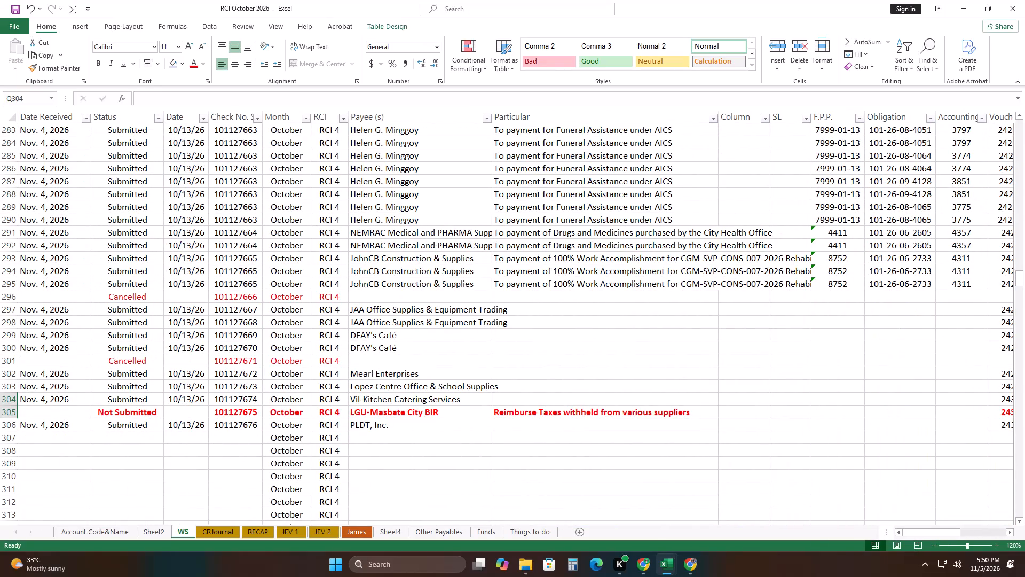
pyautogui.click(988, 10)
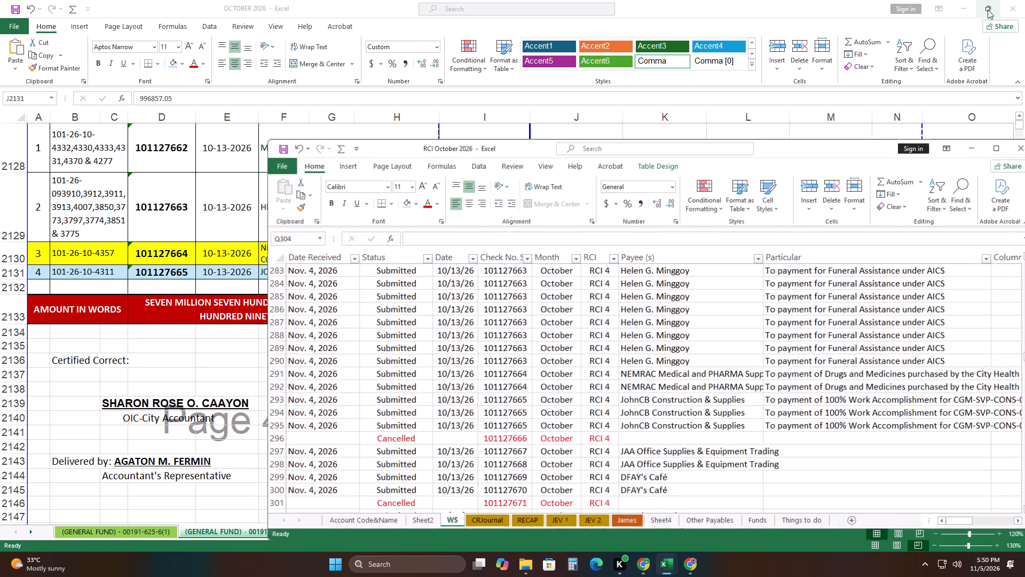
pyautogui.click(988, 10)
pyautogui.click(988, 10)
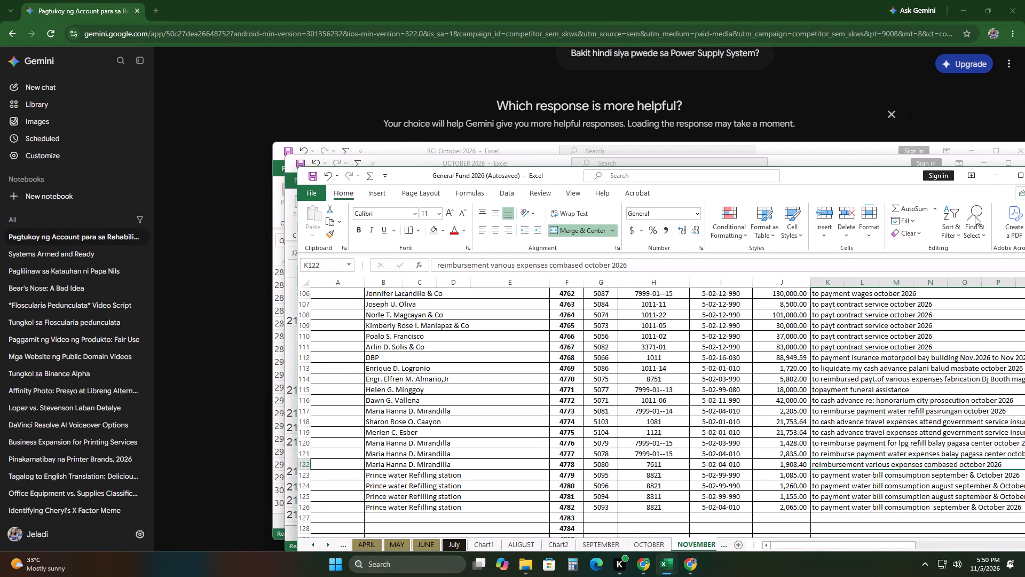
pyautogui.click(1021, 175)
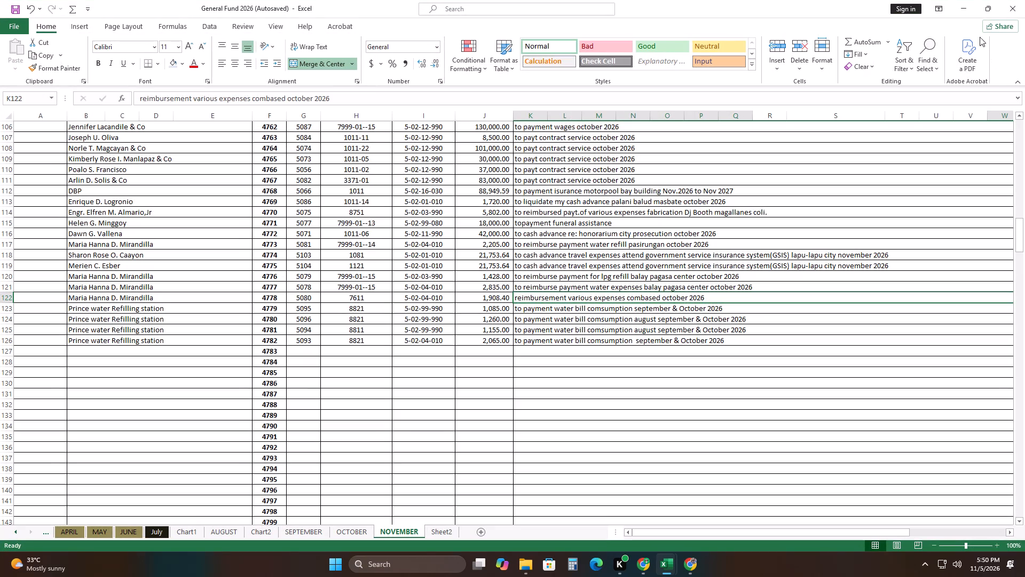
pyautogui.click(668, 568)
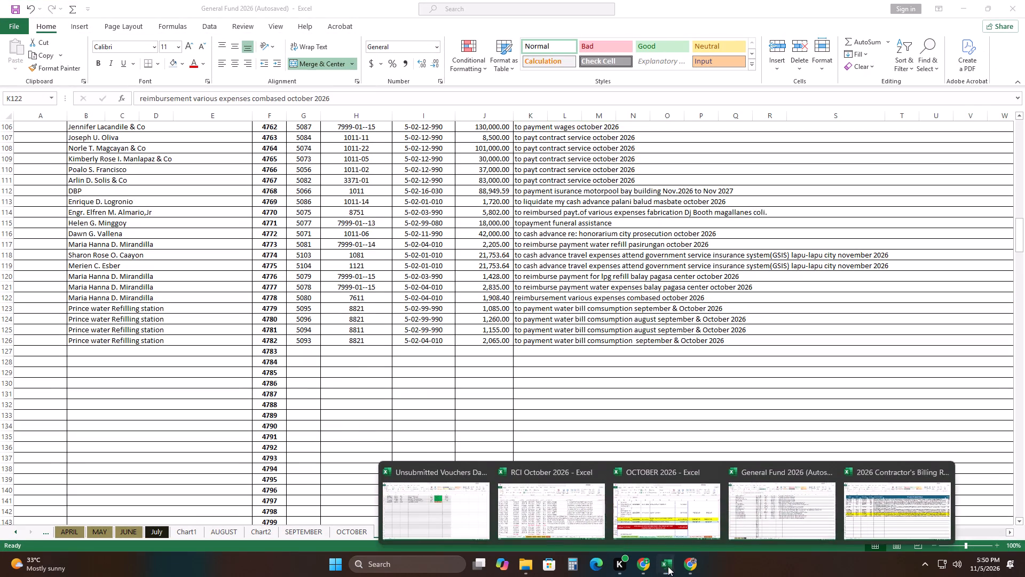
pyautogui.click(793, 481)
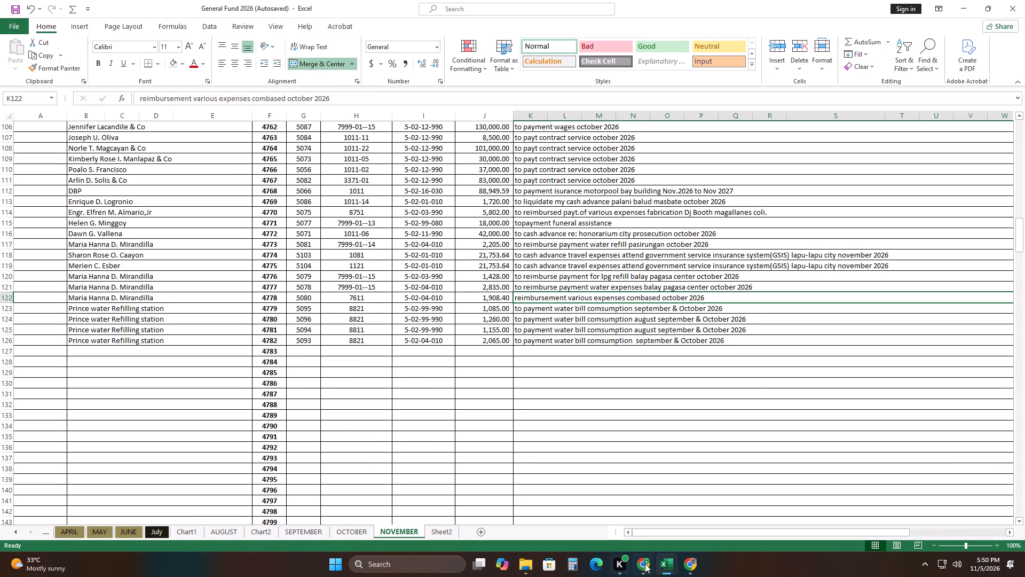
pyautogui.click(669, 564)
pyautogui.click(873, 503)
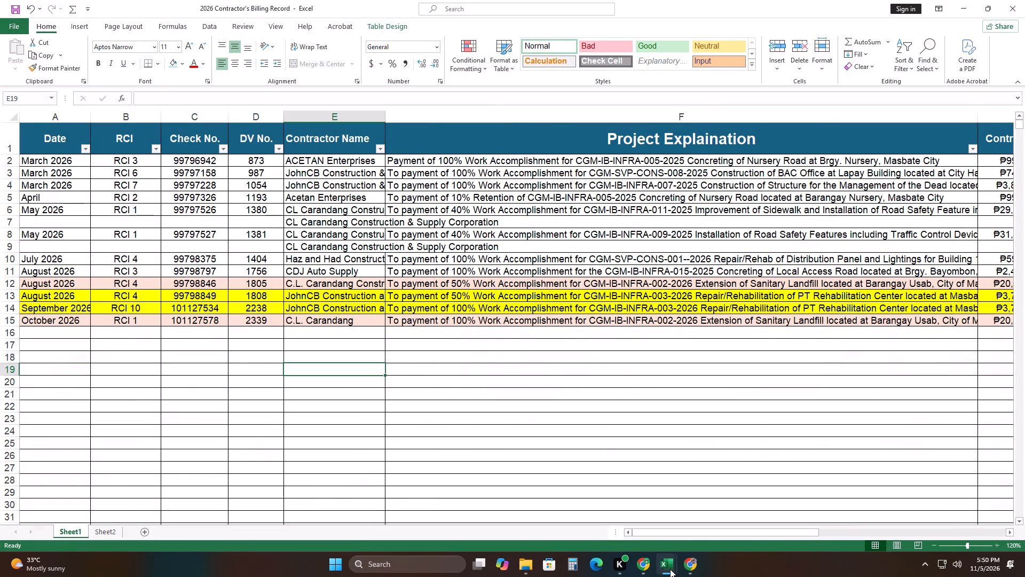
pyautogui.click(670, 569)
pyautogui.click(673, 516)
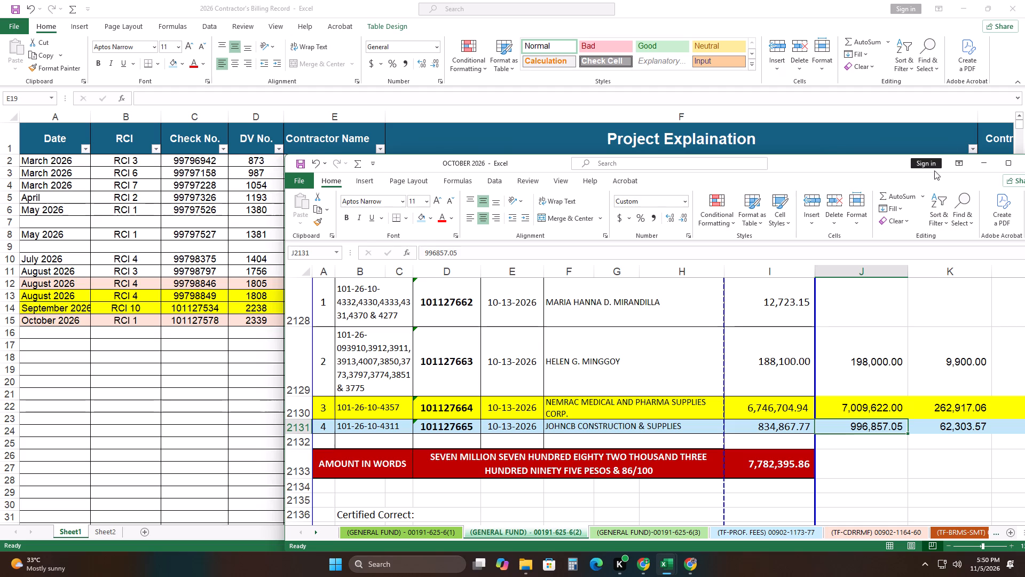
pyautogui.click(1007, 160)
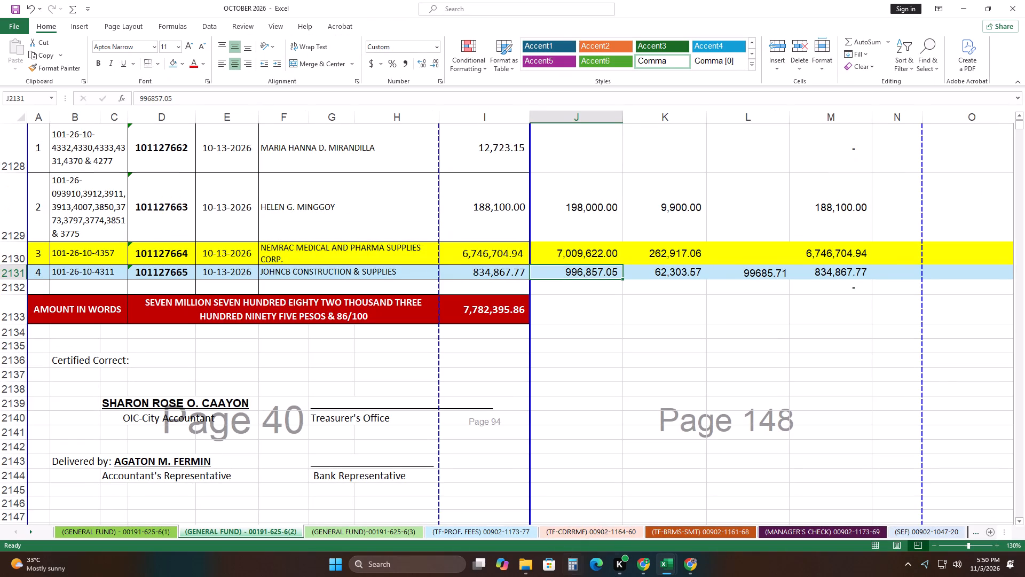
# Arrange the 2026 Contractor's Billing Record and RCI October 2026 workbooks side by side, with the billing record on the left half.
pyautogui.click(665, 568)
pyautogui.moveTo(557, 516); pyautogui.dragTo(561, 511)
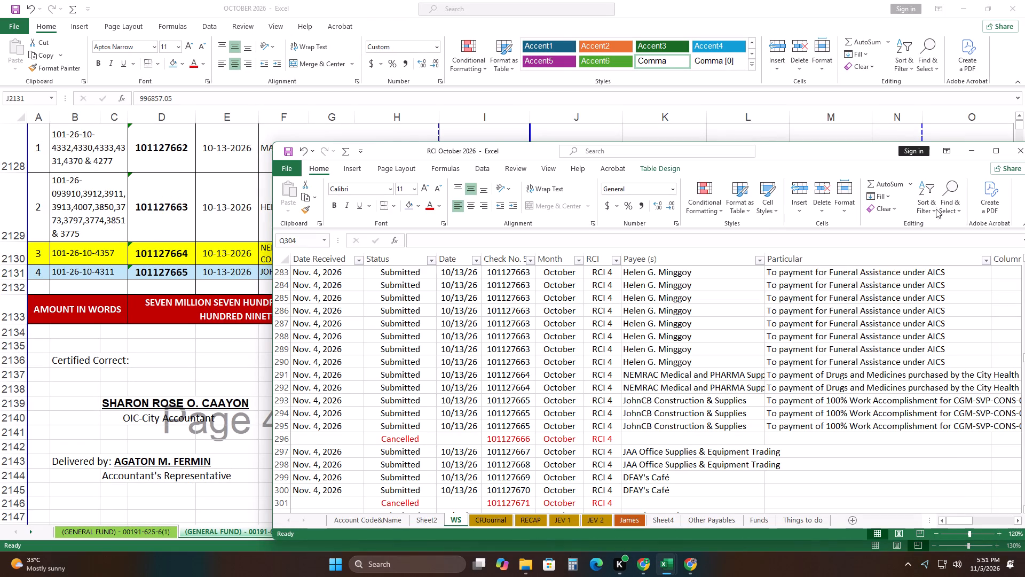
pyautogui.click(996, 147)
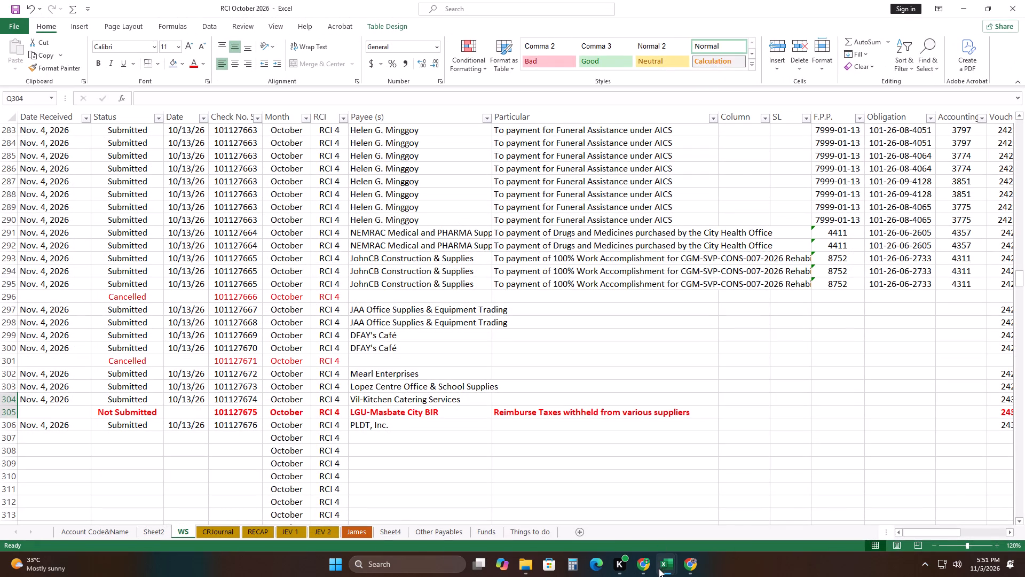
pyautogui.click(672, 566)
pyautogui.click(441, 516)
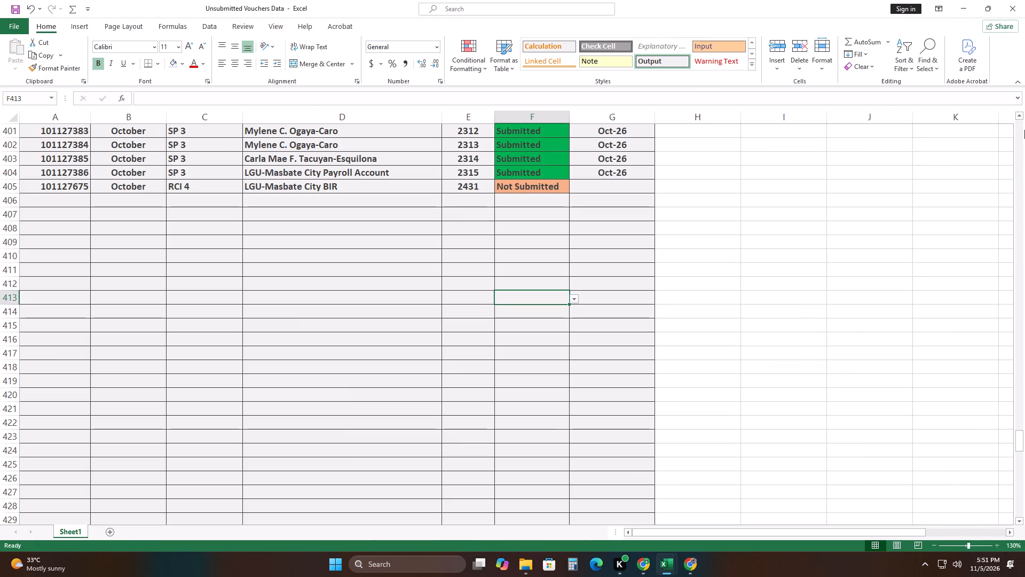
pyautogui.click(663, 560)
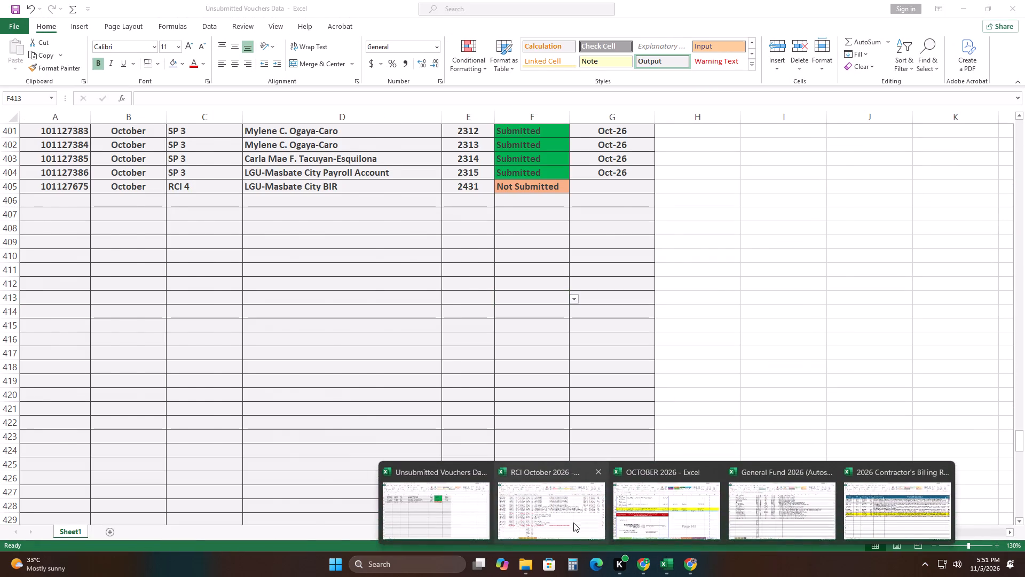
pyautogui.click(573, 523)
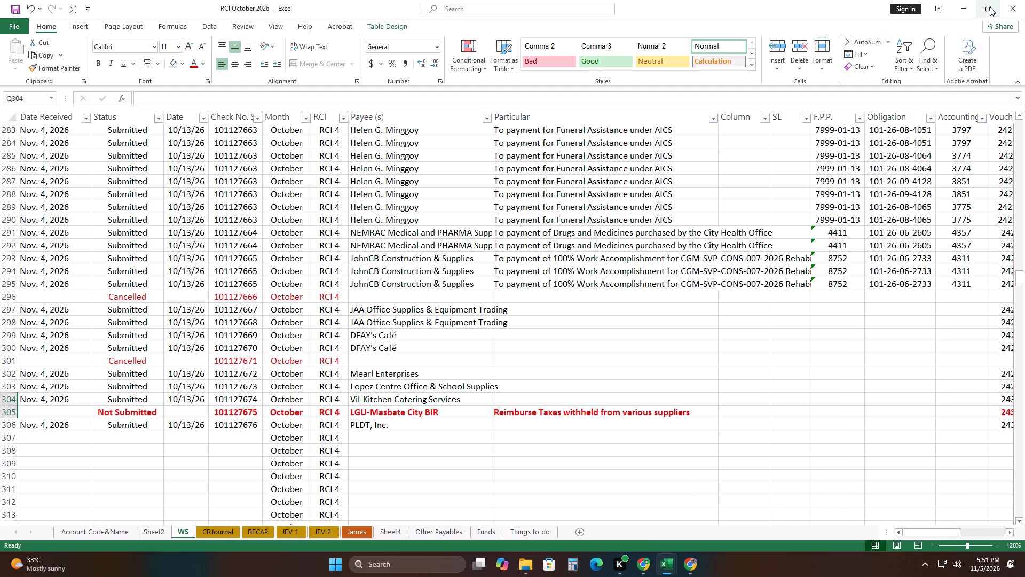
pyautogui.click(890, 79)
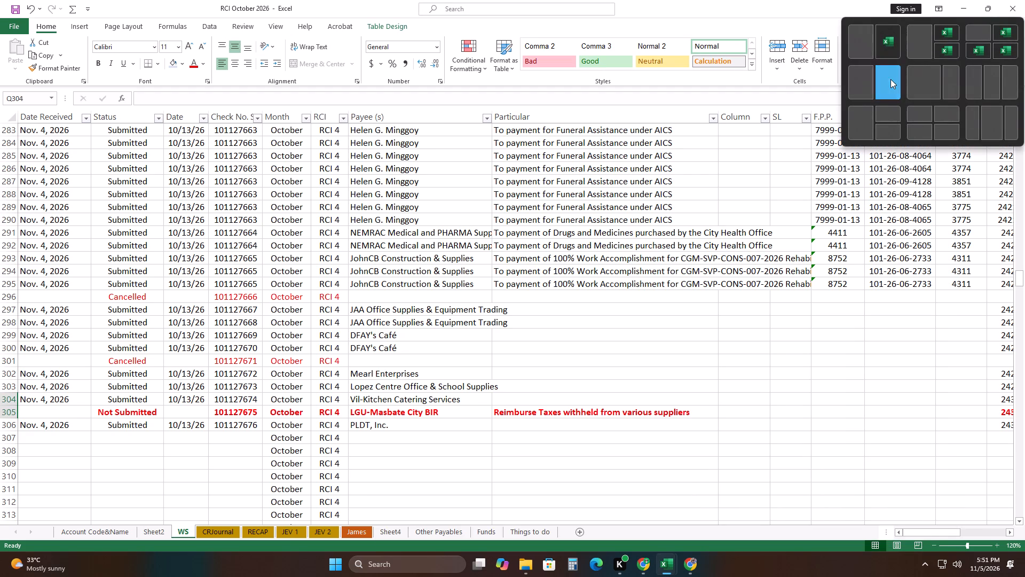
pyautogui.click(664, 563)
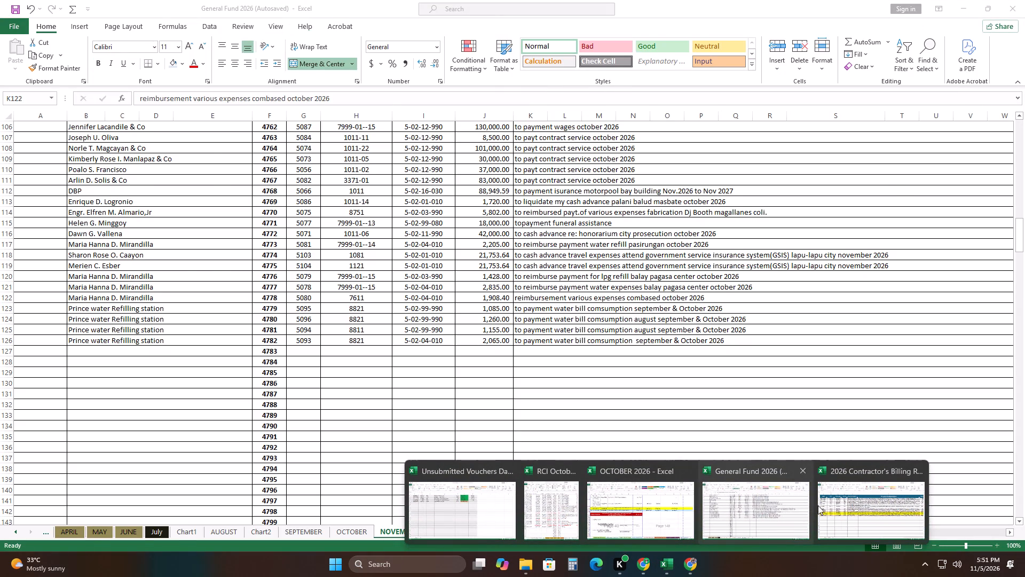
pyautogui.click(841, 504)
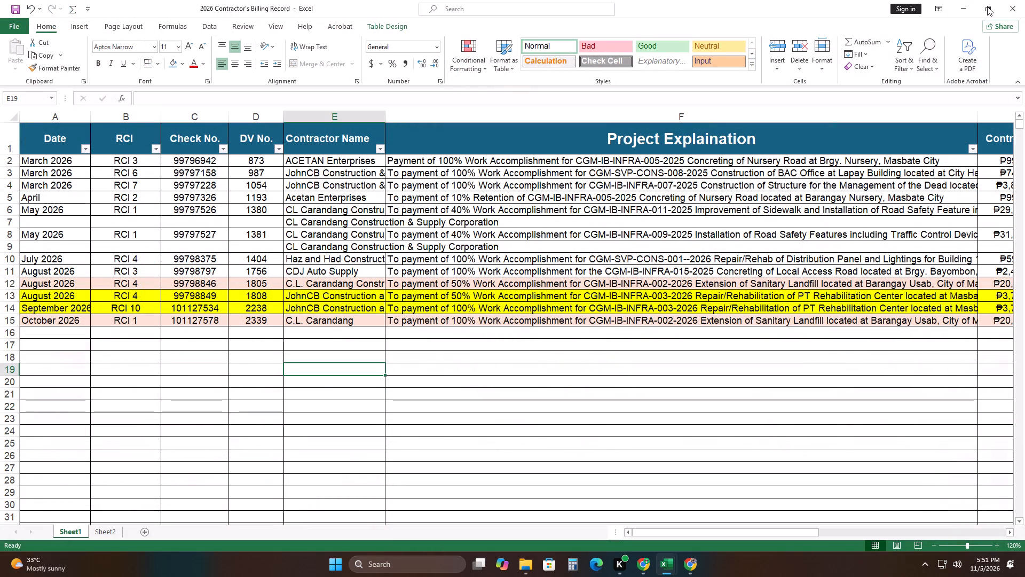
pyautogui.click(863, 88)
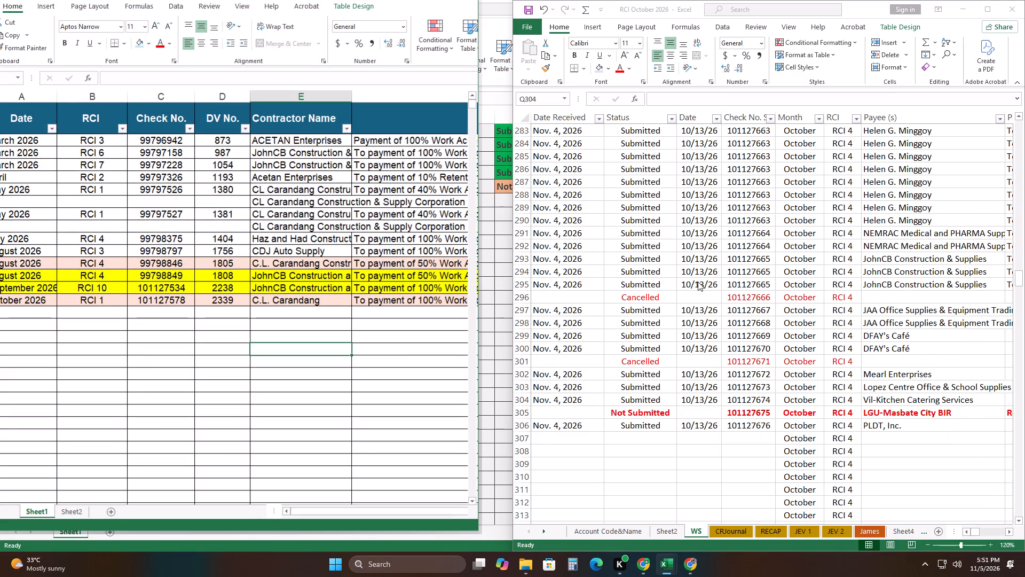
pyautogui.moveTo(653, 258); pyautogui.dragTo(658, 256)
pyautogui.click(368, 357)
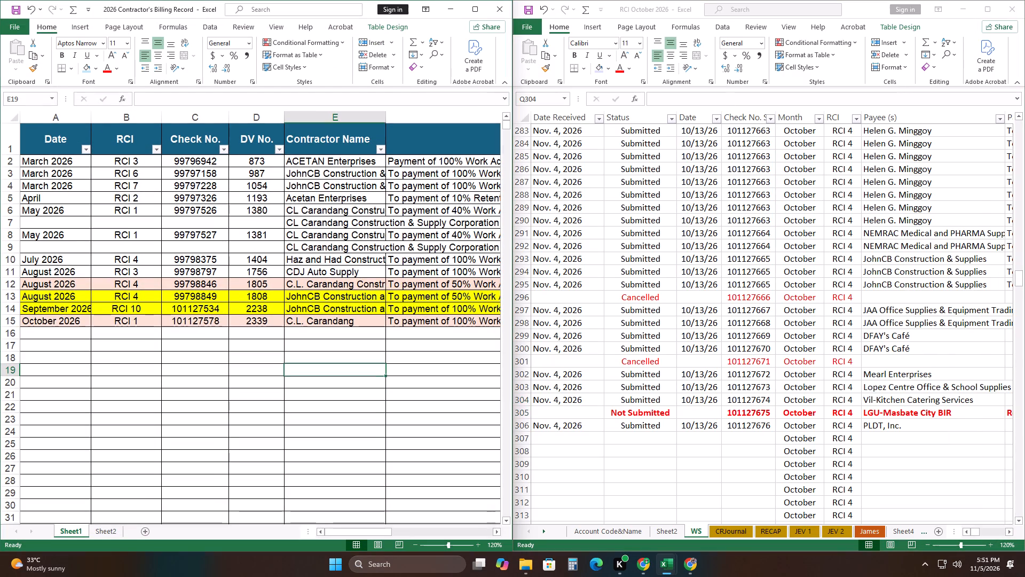
# Look over the existing entries and columns of the 2026 Contractor's Billing Record to find where the next billing row goes.
pyautogui.scroll(2, 364, 362)
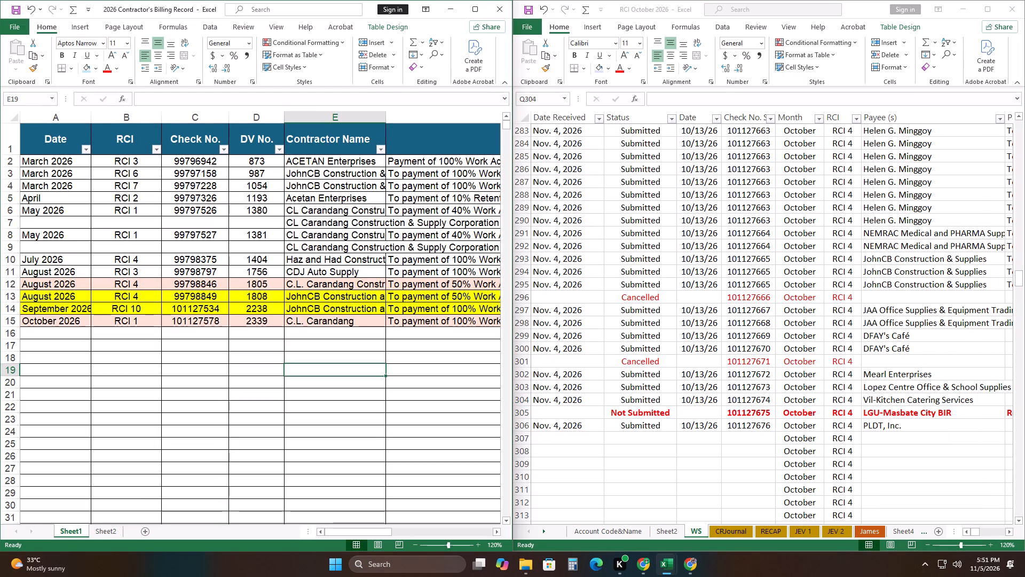
pyautogui.scroll(-2, 364, 361)
pyautogui.click(369, 356)
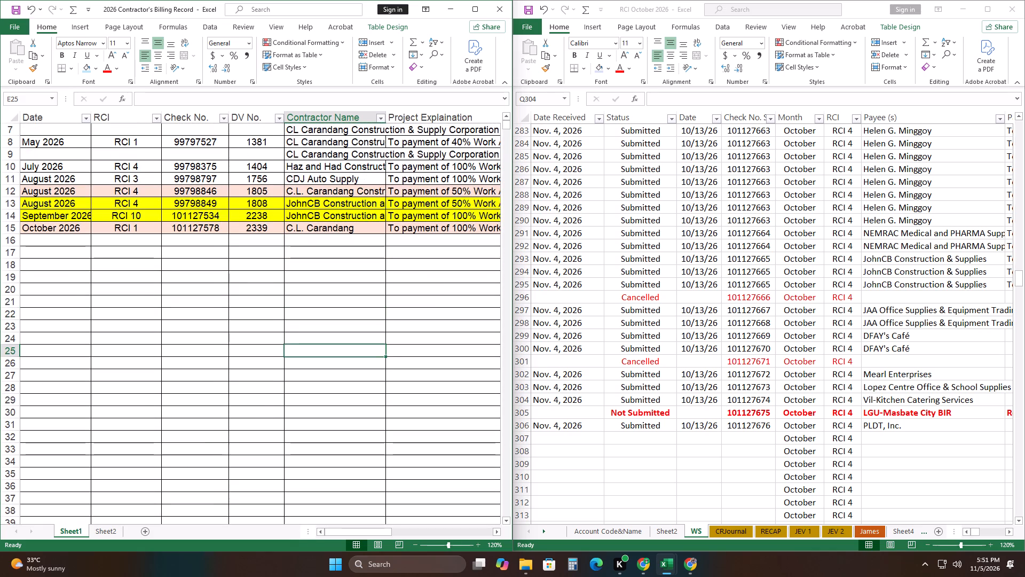
pyautogui.scroll(-2, 746, 462)
pyautogui.click(721, 422)
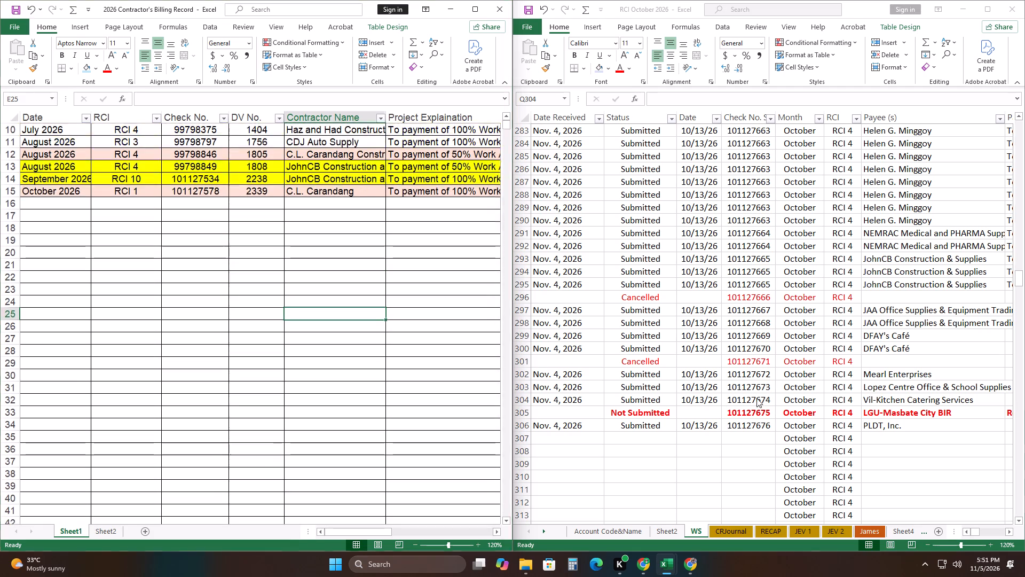
pyautogui.scroll(2, 716, 403)
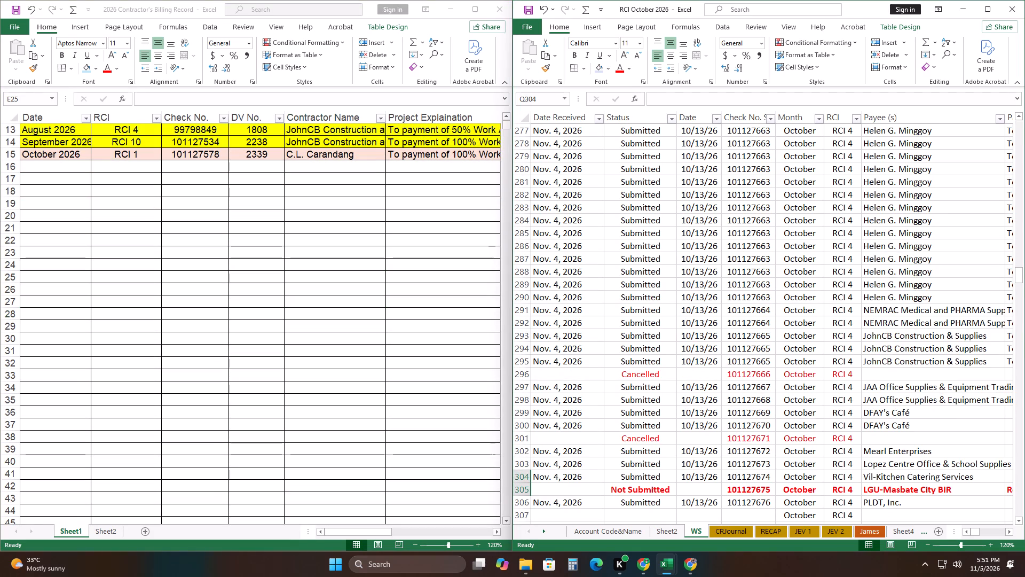
pyautogui.click(216, 297)
pyautogui.scroll(2, 212, 295)
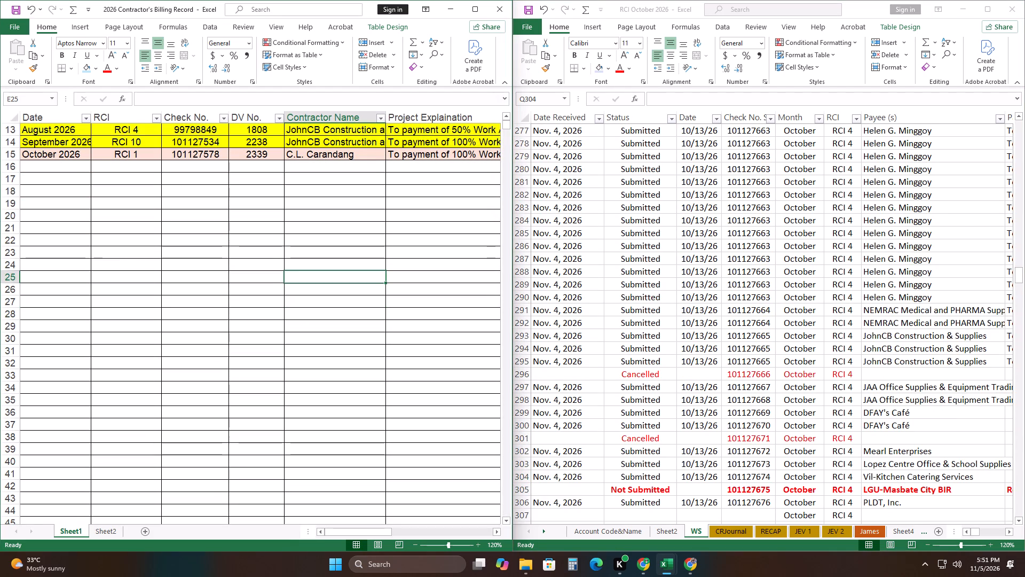
pyautogui.scroll(6, 212, 295)
pyautogui.moveTo(360, 533); pyautogui.dragTo(384, 533)
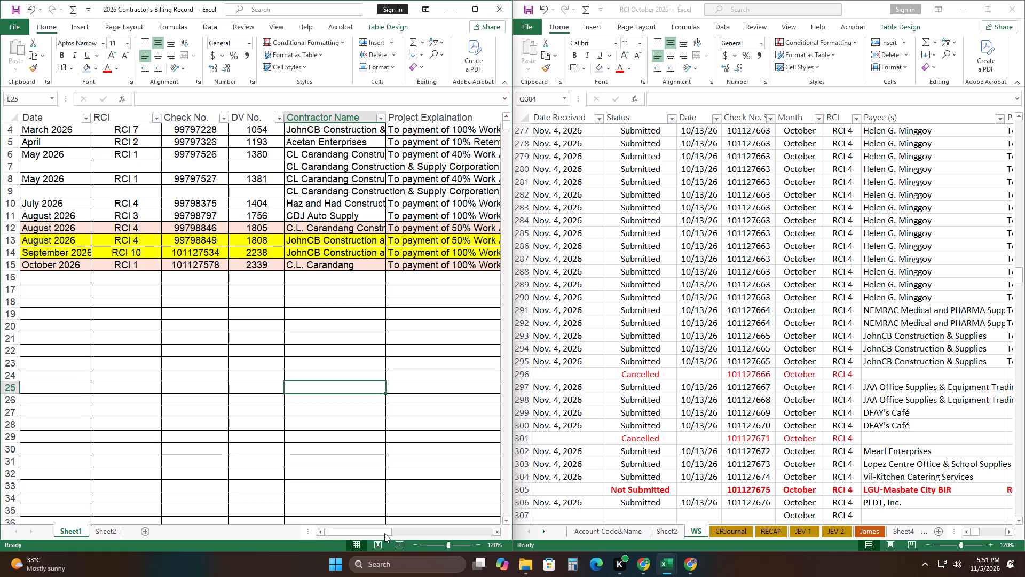
pyautogui.moveTo(384, 533); pyautogui.dragTo(305, 527)
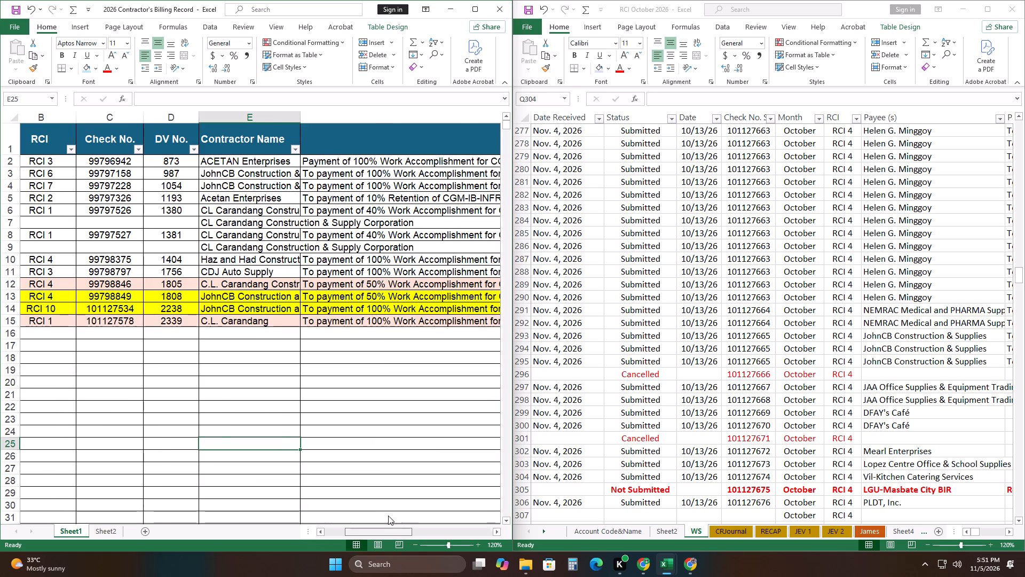
pyautogui.moveTo(374, 532); pyautogui.dragTo(279, 527)
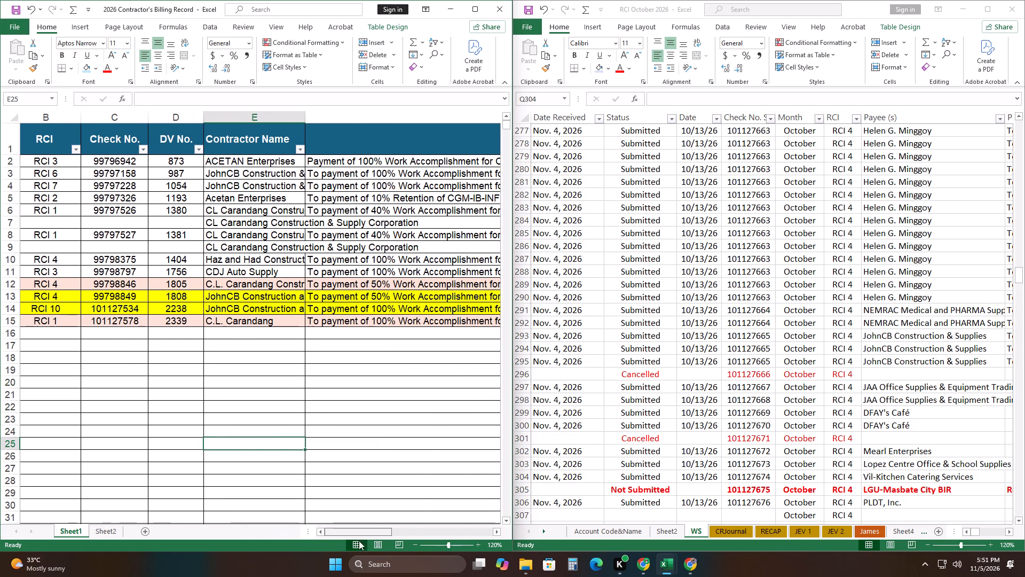
pyautogui.moveTo(329, 529); pyautogui.dragTo(322, 529)
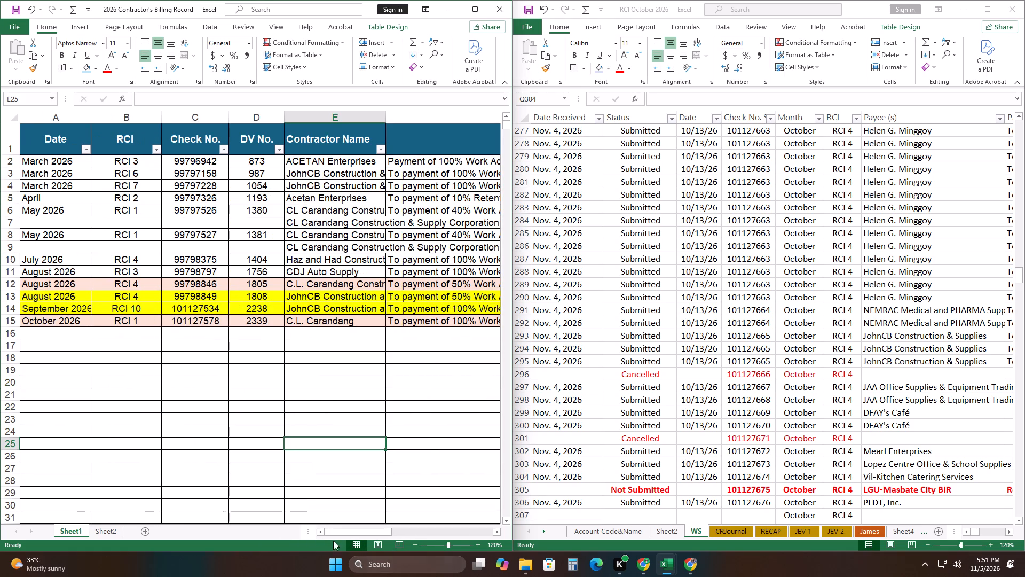
pyautogui.click(213, 436)
pyautogui.doubleClick(318, 529)
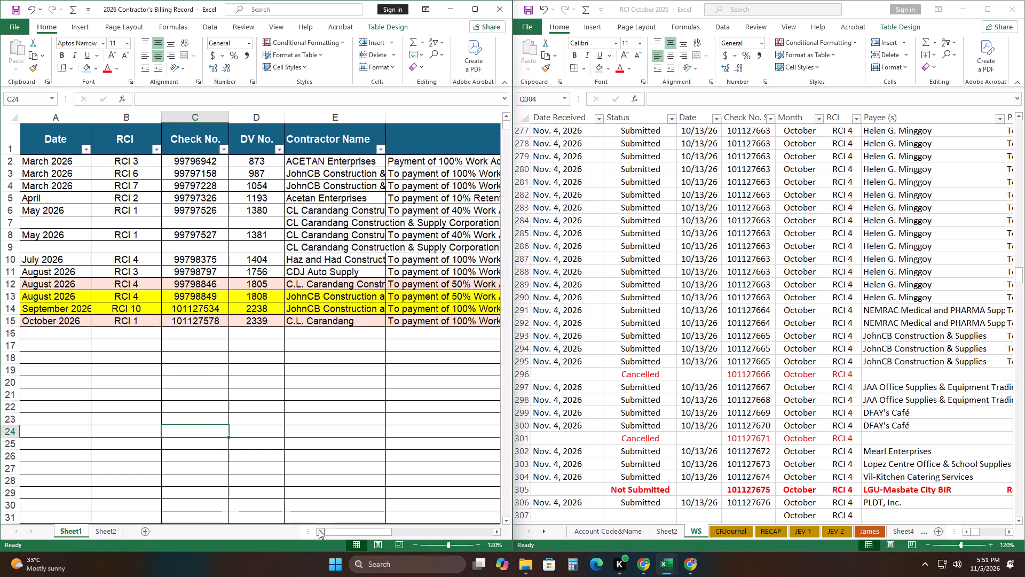
pyautogui.click(109, 362)
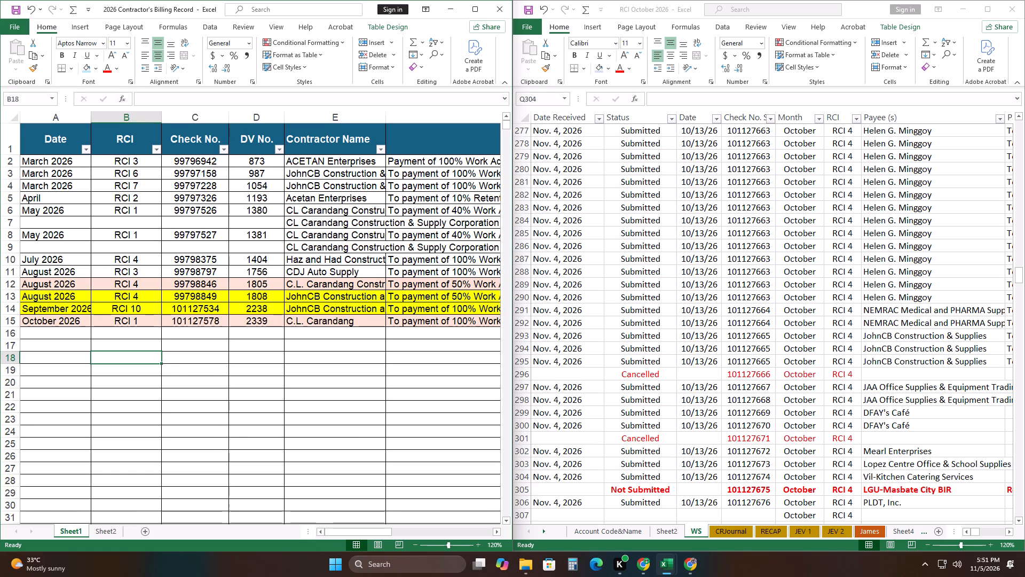
# Copy the date October 2026 from A15 of the billing record and paste it as a value into A16.
pyautogui.click(71, 322)
pyautogui.rightClick(71, 321)
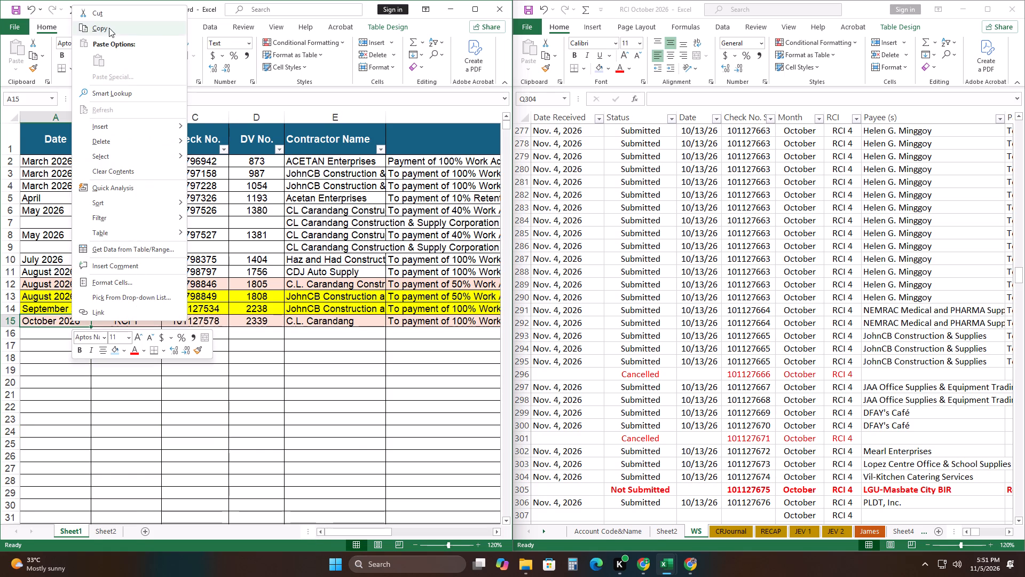
pyautogui.click(109, 28)
pyautogui.click(74, 337)
pyautogui.rightClick(72, 334)
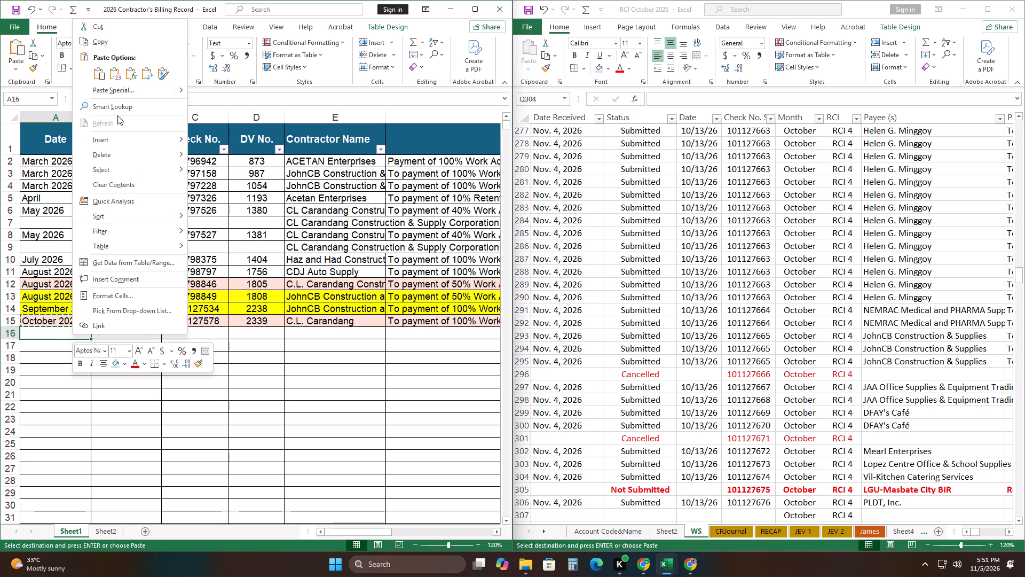
pyautogui.click(113, 75)
pyautogui.moveTo(190, 391); pyautogui.dragTo(200, 388)
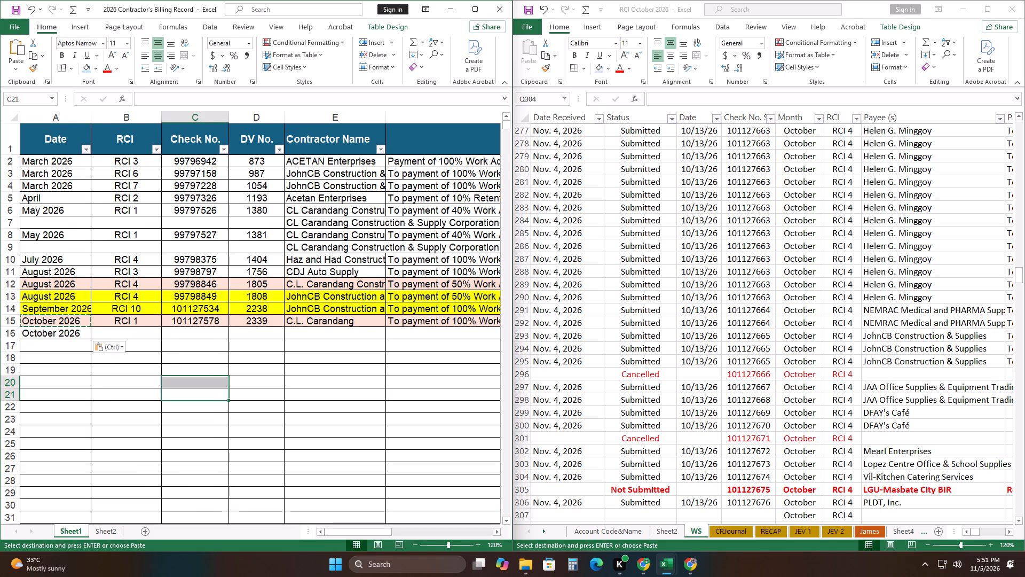
# Copy RCI 4 from B12 of the billing record and paste it as a value into B16.
pyautogui.click(146, 285)
pyautogui.rightClick(149, 283)
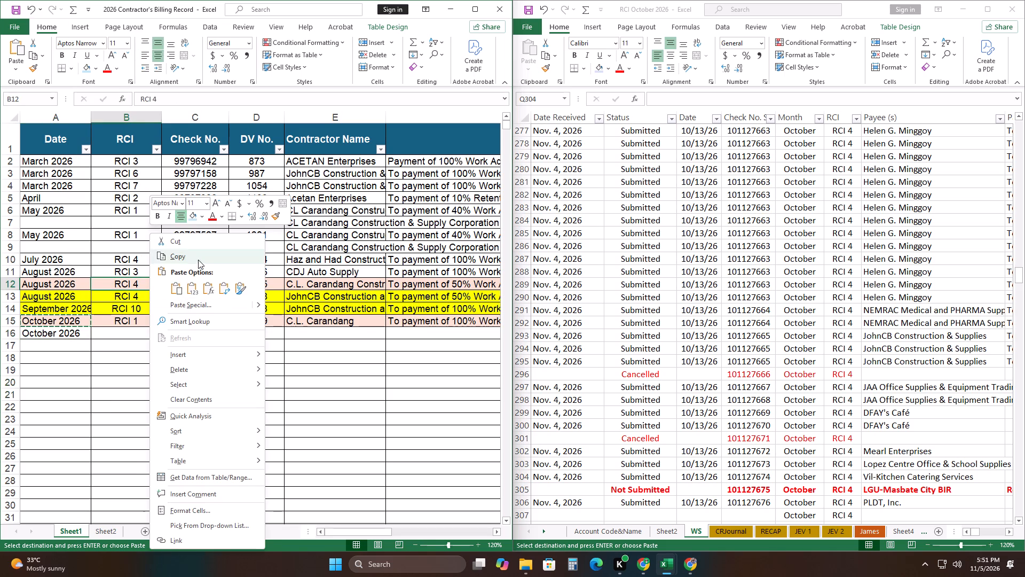
pyautogui.click(198, 258)
pyautogui.rightClick(137, 334)
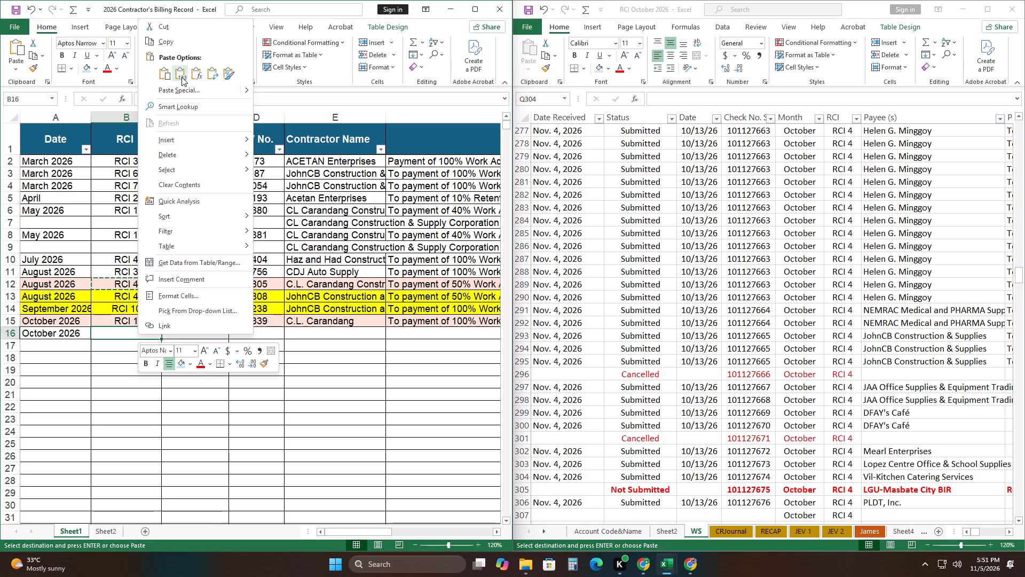
pyautogui.click(182, 75)
pyautogui.click(238, 380)
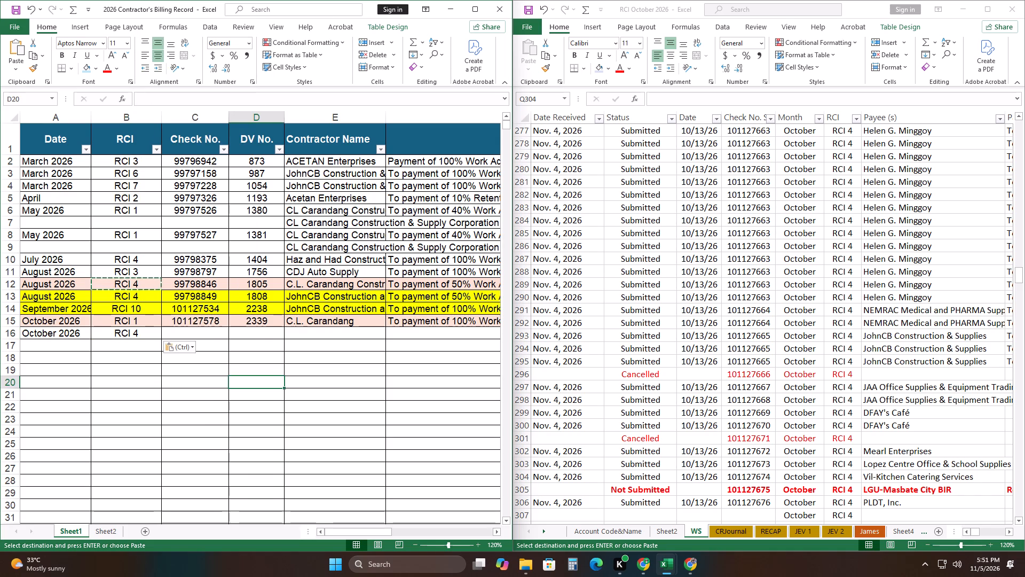
pyautogui.click(208, 333)
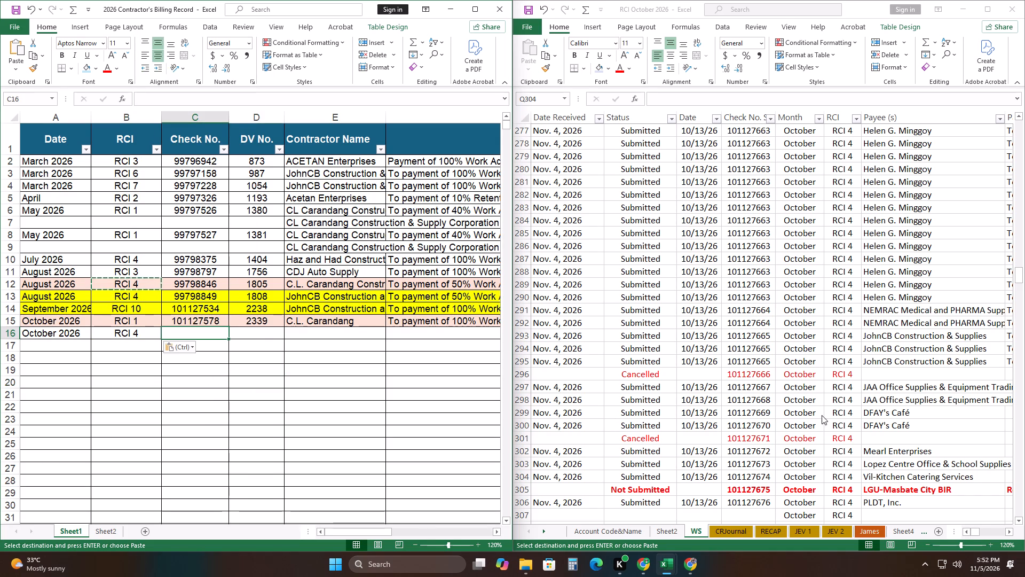
pyautogui.click(819, 347)
pyautogui.click(747, 336)
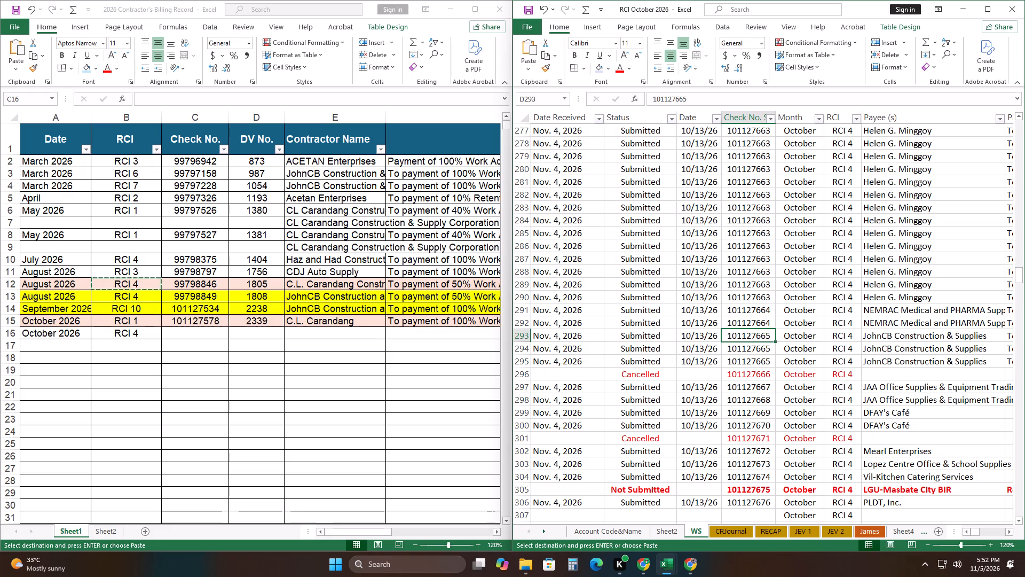
pyautogui.rightClick(752, 338)
pyautogui.click(800, 46)
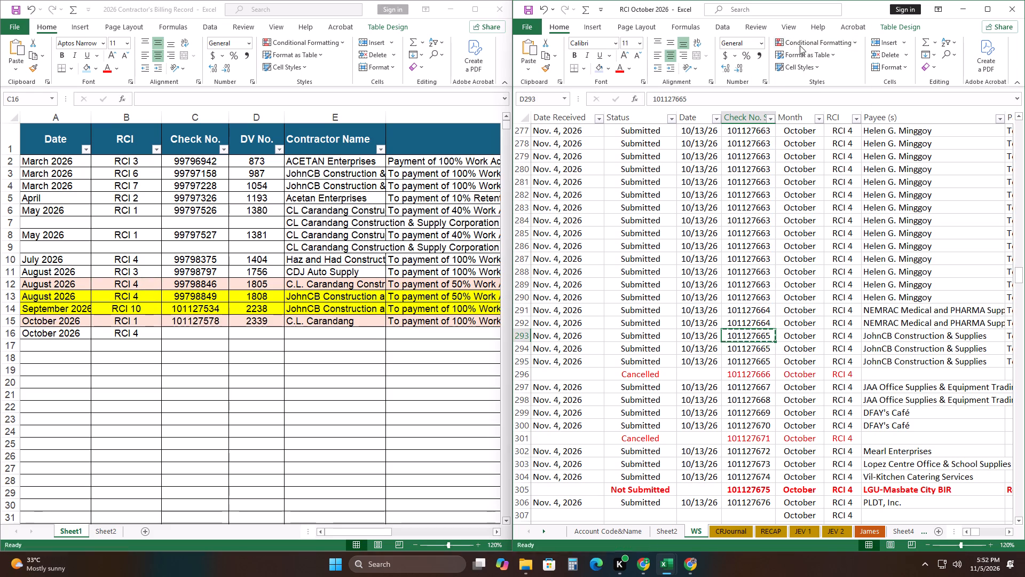
pyautogui.click(200, 329)
pyautogui.click(198, 333)
pyautogui.rightClick(198, 332)
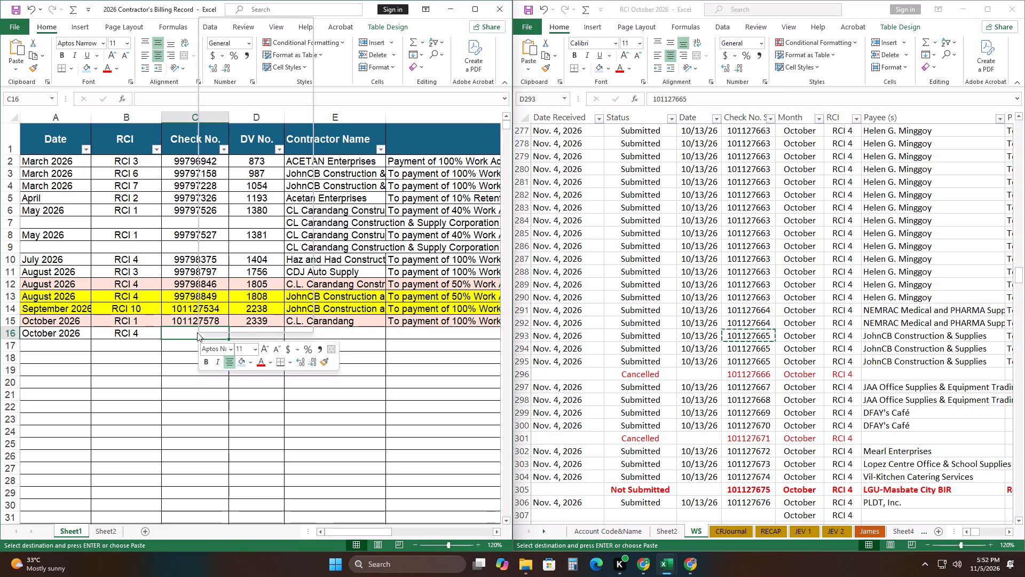
pyautogui.click(240, 74)
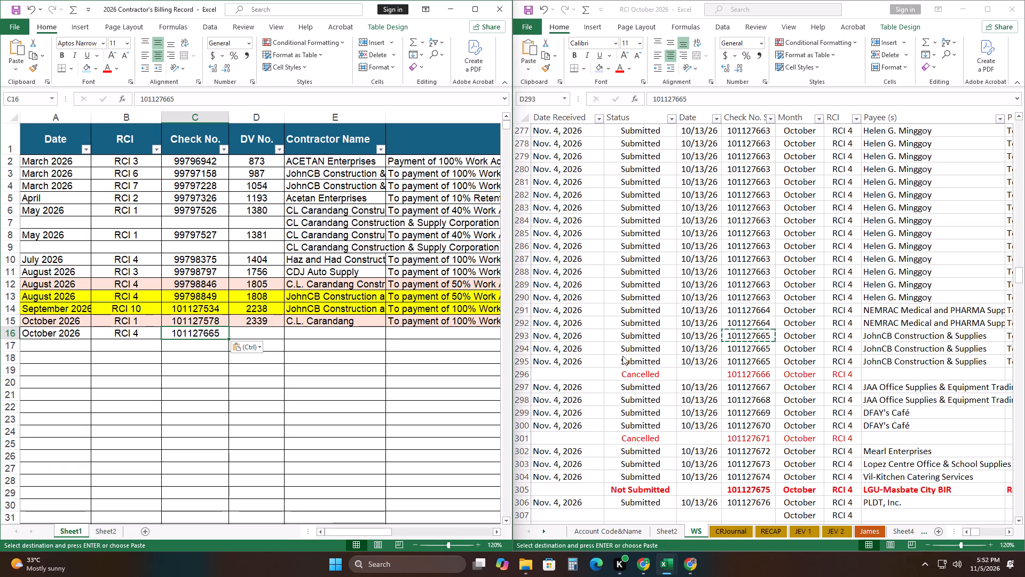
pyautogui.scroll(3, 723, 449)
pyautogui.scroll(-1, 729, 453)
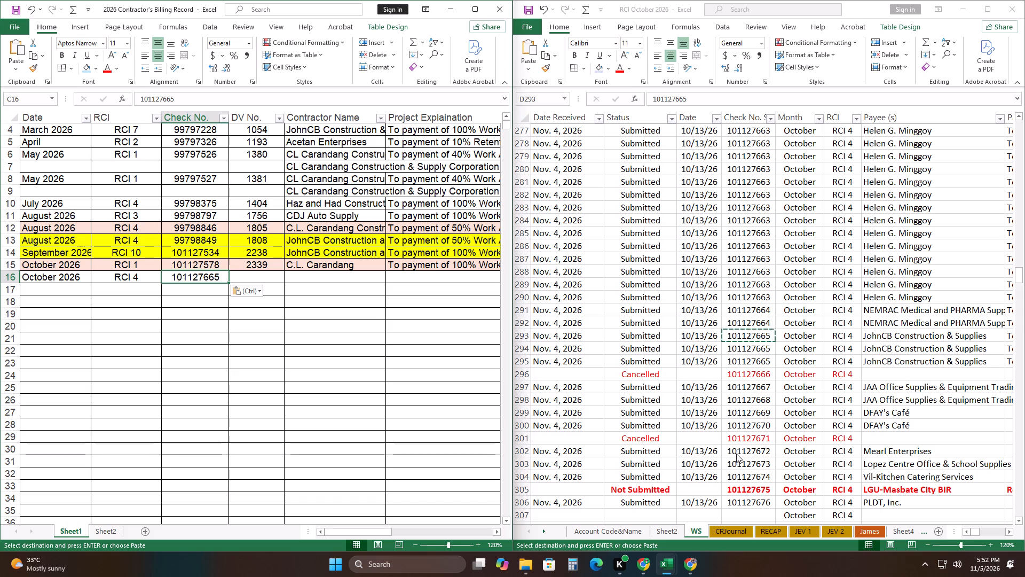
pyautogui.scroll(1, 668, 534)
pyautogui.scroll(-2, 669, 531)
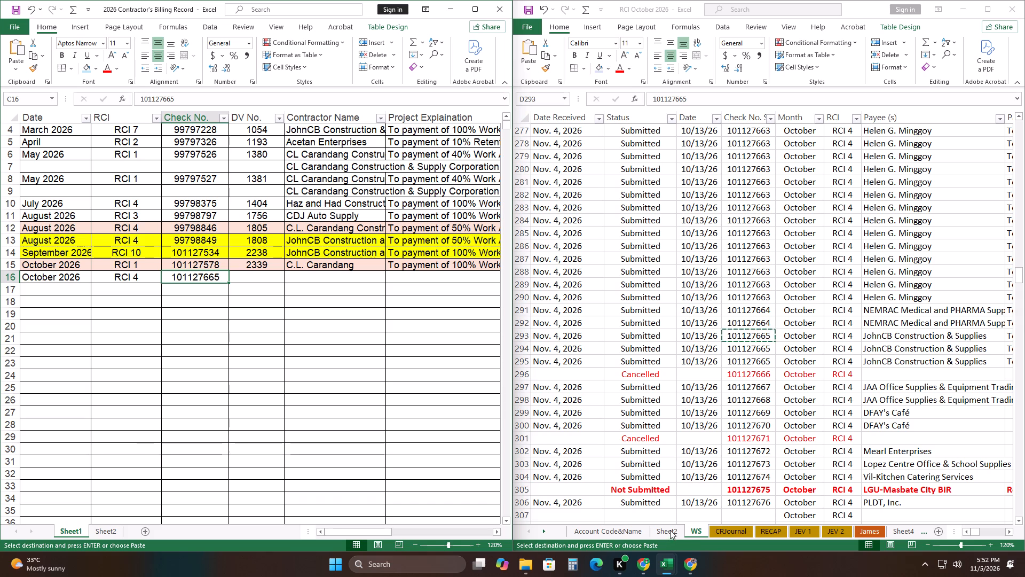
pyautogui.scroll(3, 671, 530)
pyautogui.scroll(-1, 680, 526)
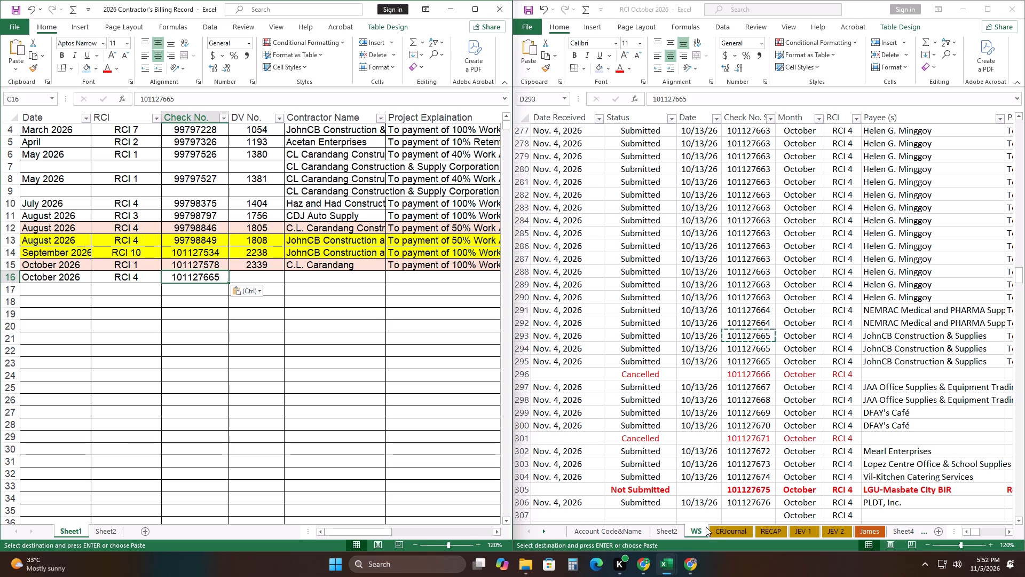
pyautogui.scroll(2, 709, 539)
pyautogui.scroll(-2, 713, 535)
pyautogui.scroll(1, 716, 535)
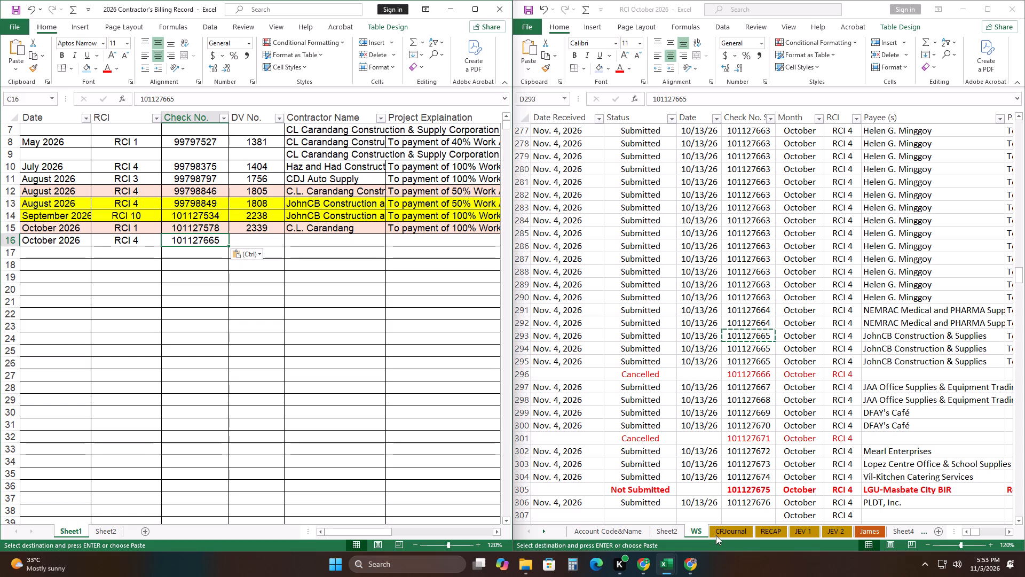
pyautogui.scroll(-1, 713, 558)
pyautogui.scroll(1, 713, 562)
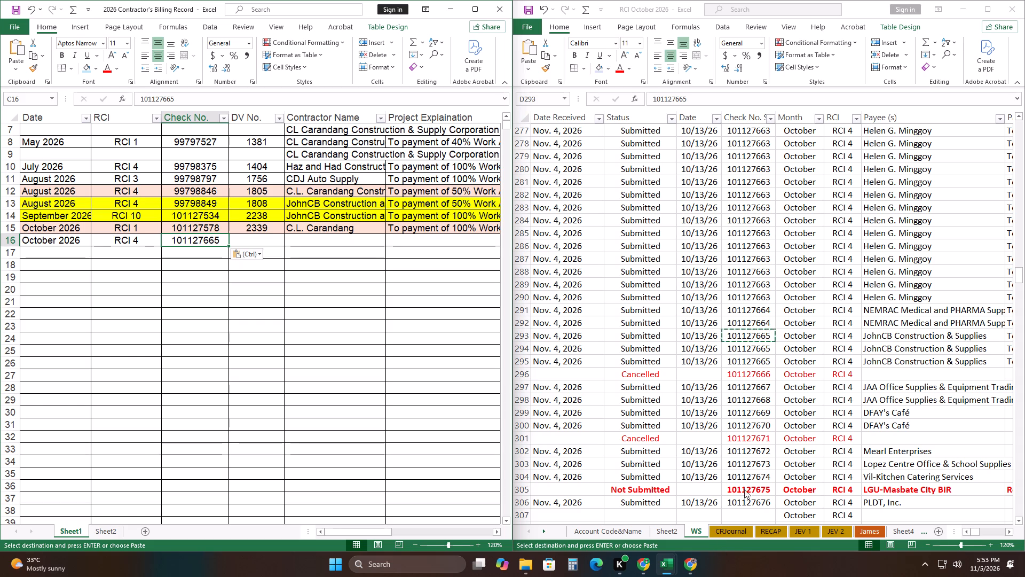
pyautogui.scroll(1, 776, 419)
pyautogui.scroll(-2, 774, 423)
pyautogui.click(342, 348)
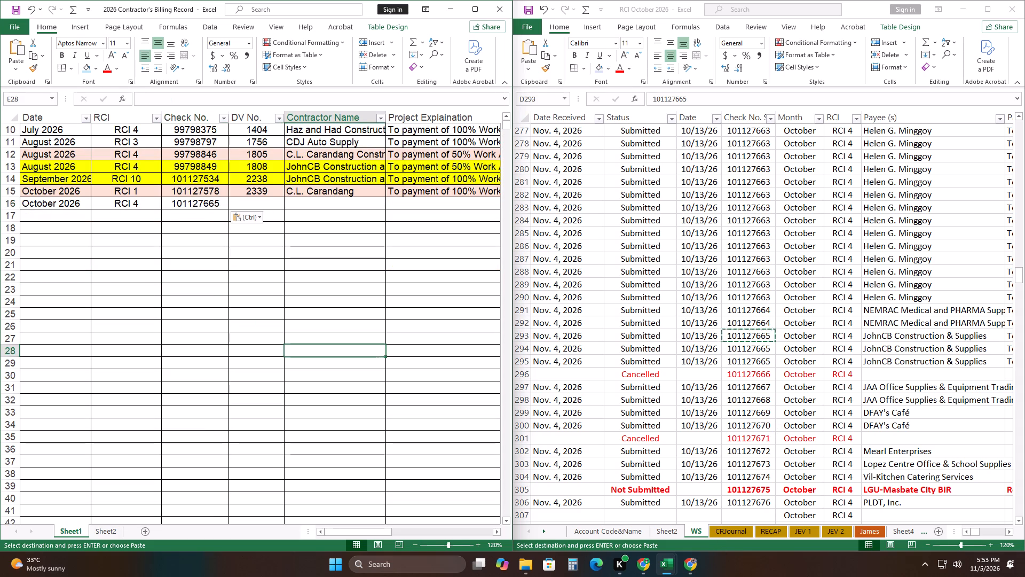
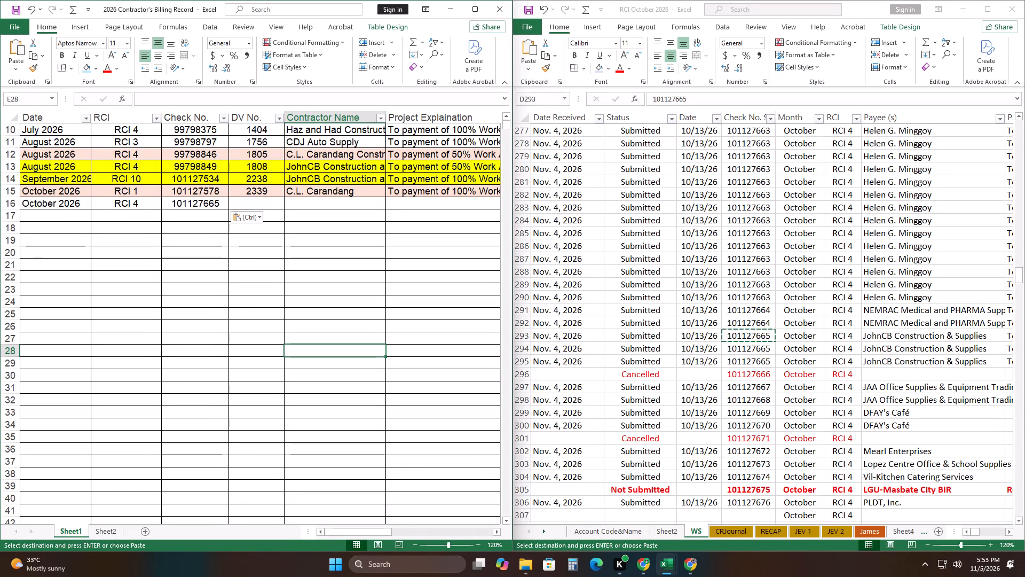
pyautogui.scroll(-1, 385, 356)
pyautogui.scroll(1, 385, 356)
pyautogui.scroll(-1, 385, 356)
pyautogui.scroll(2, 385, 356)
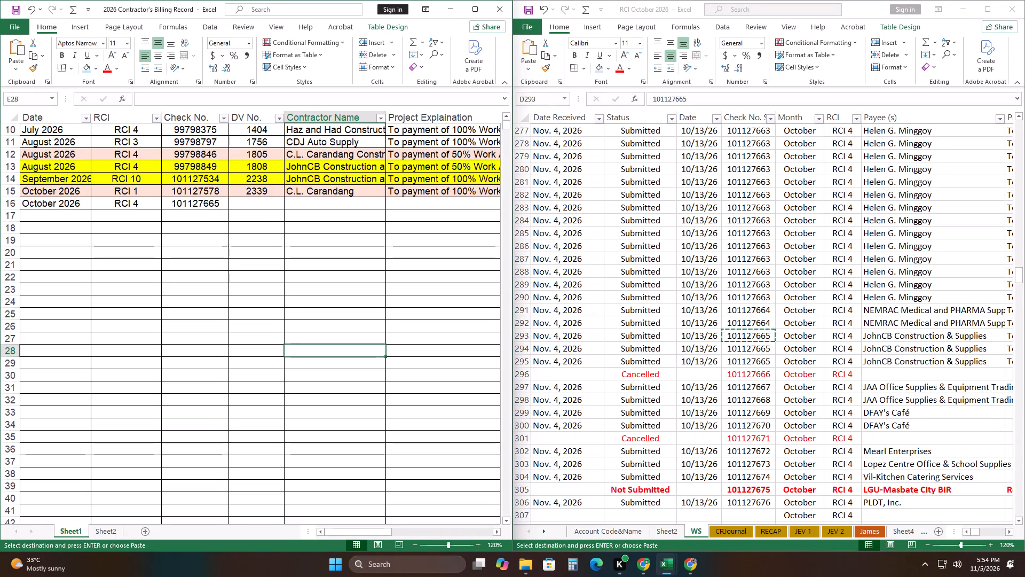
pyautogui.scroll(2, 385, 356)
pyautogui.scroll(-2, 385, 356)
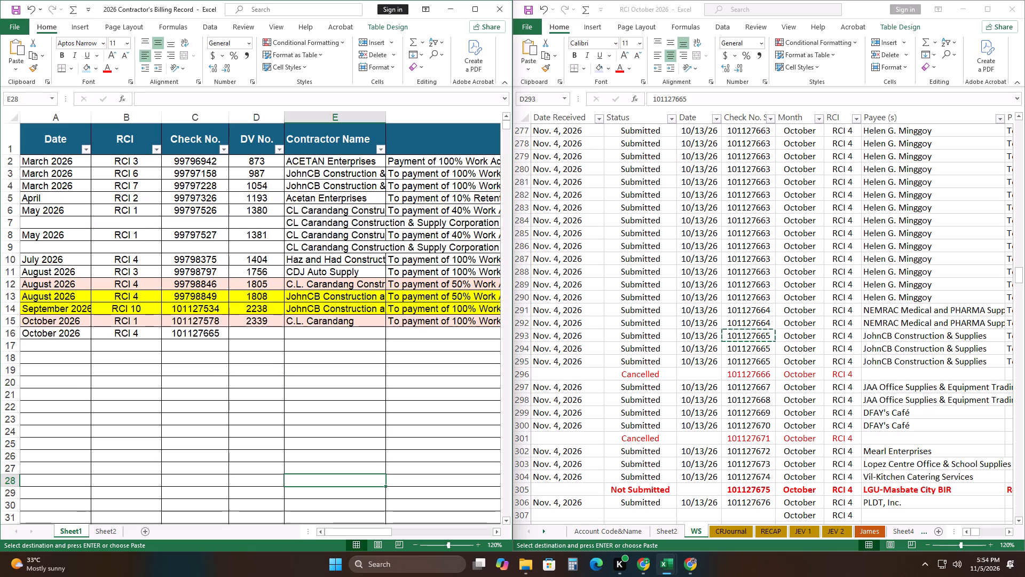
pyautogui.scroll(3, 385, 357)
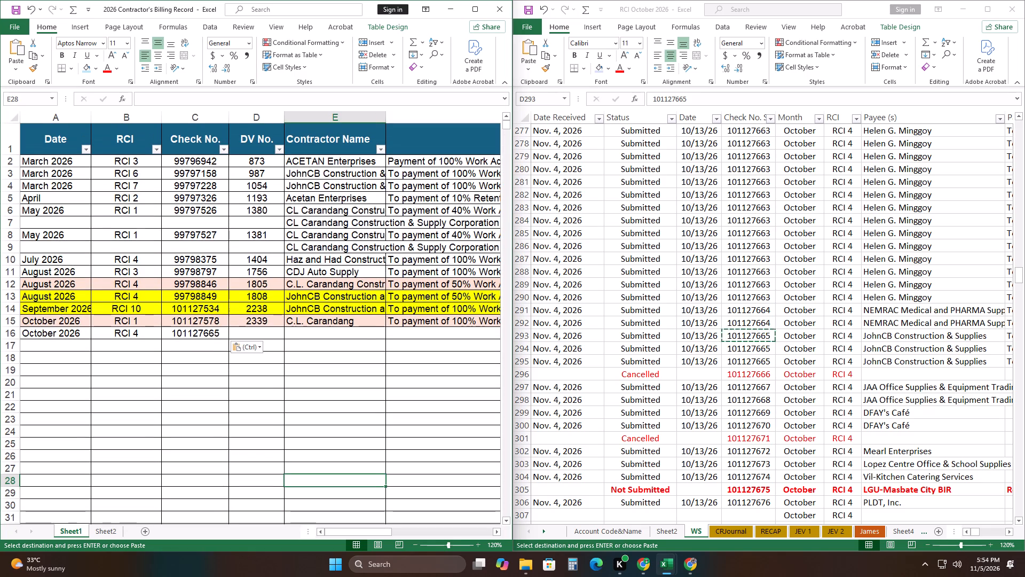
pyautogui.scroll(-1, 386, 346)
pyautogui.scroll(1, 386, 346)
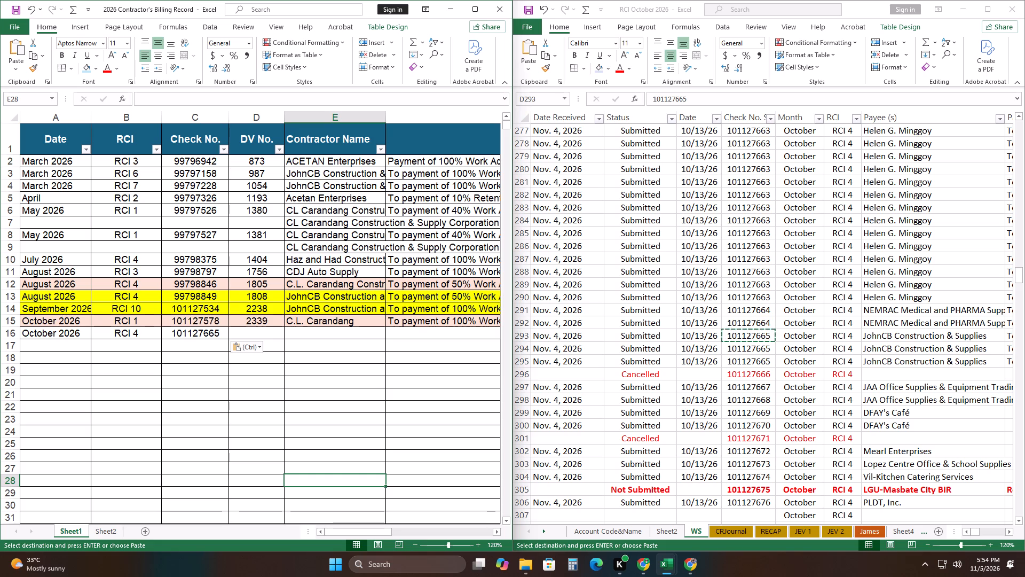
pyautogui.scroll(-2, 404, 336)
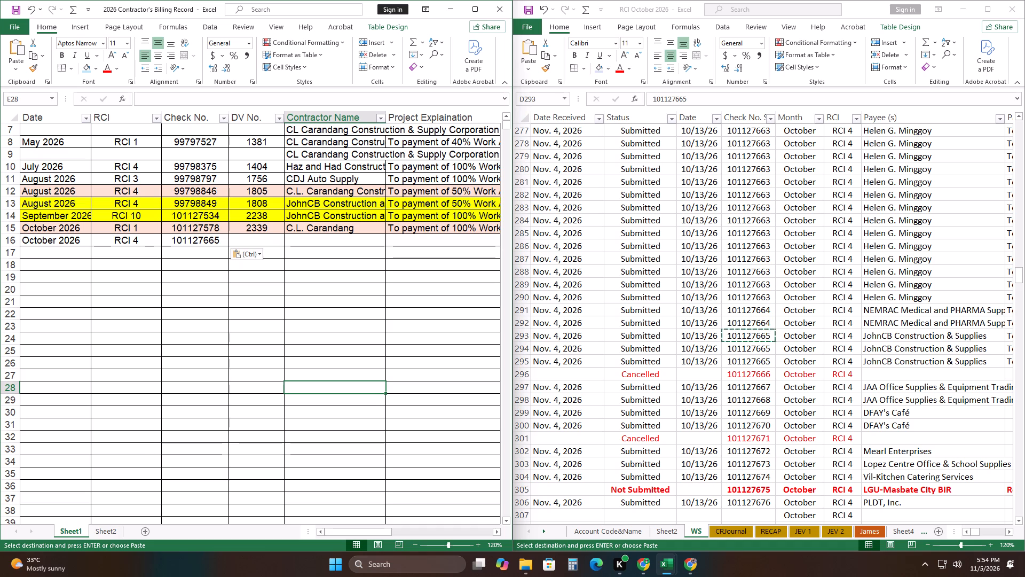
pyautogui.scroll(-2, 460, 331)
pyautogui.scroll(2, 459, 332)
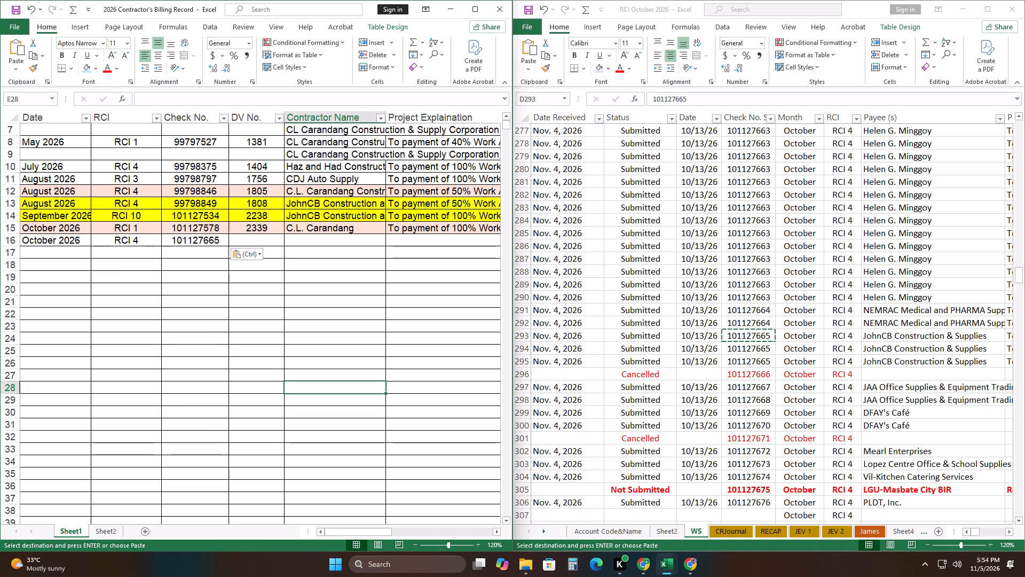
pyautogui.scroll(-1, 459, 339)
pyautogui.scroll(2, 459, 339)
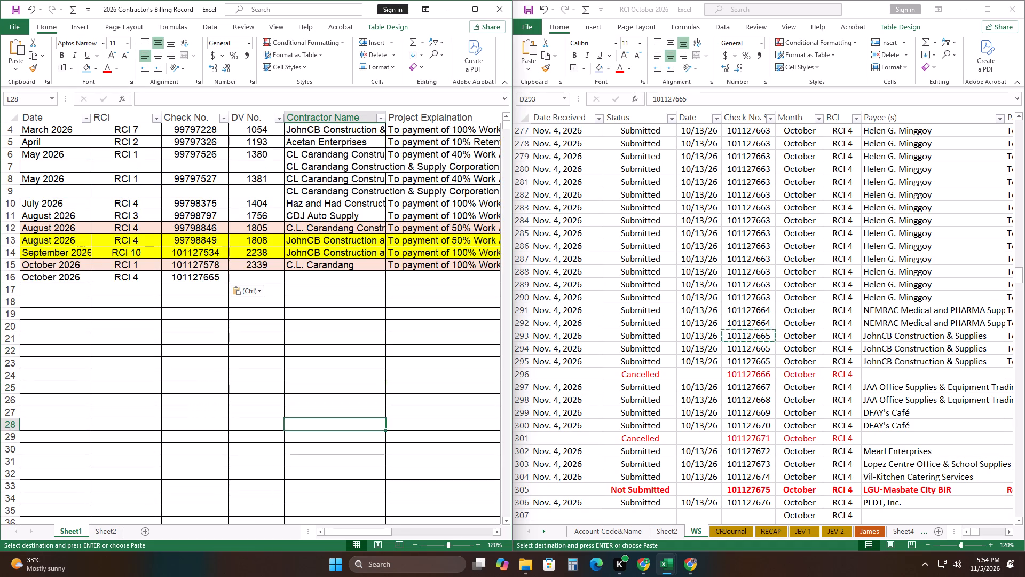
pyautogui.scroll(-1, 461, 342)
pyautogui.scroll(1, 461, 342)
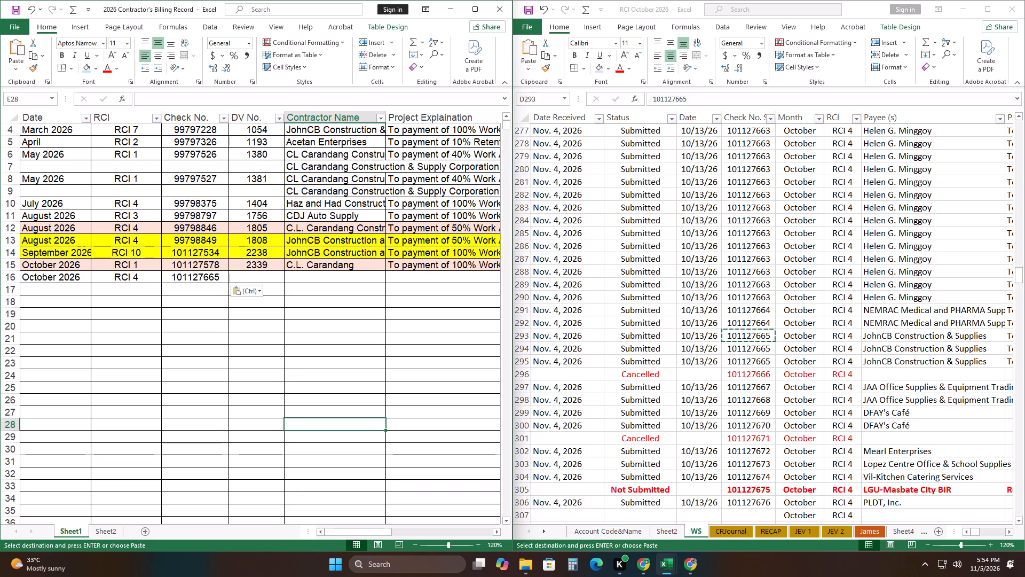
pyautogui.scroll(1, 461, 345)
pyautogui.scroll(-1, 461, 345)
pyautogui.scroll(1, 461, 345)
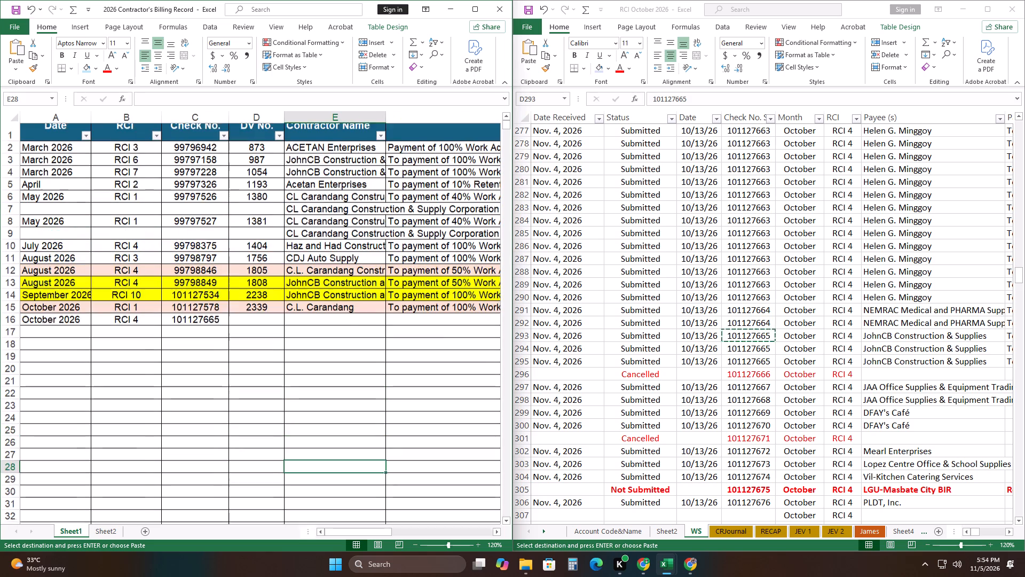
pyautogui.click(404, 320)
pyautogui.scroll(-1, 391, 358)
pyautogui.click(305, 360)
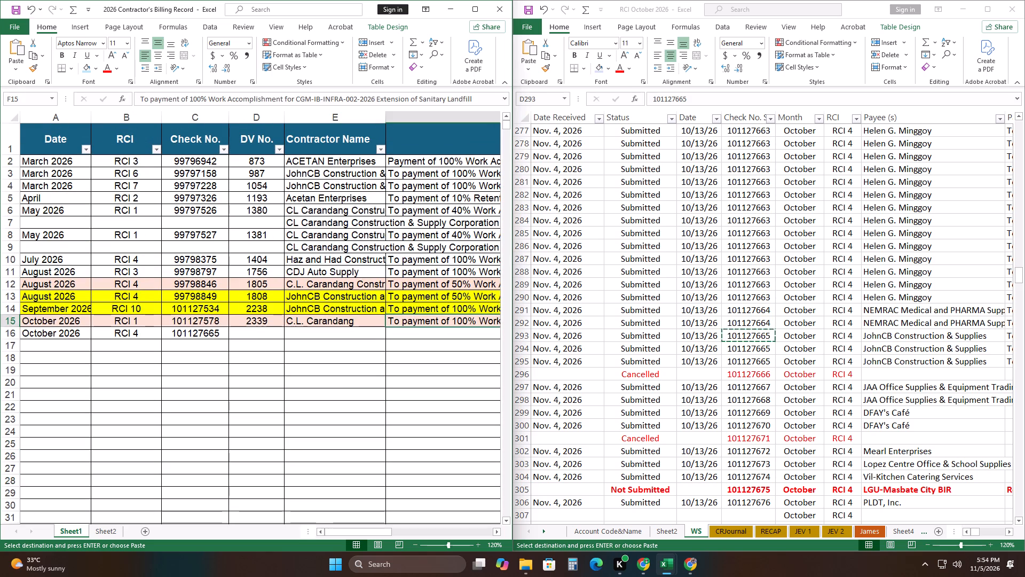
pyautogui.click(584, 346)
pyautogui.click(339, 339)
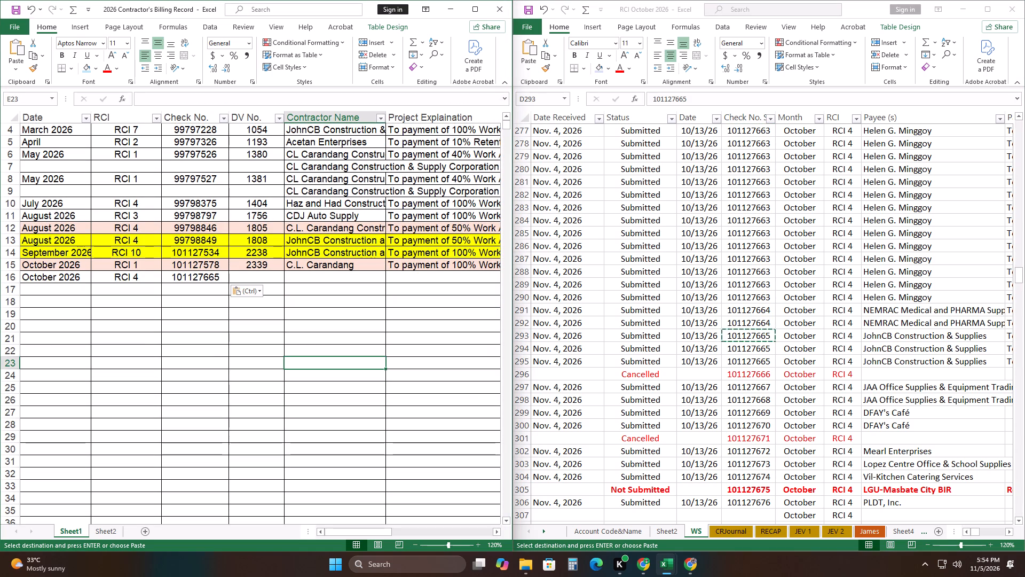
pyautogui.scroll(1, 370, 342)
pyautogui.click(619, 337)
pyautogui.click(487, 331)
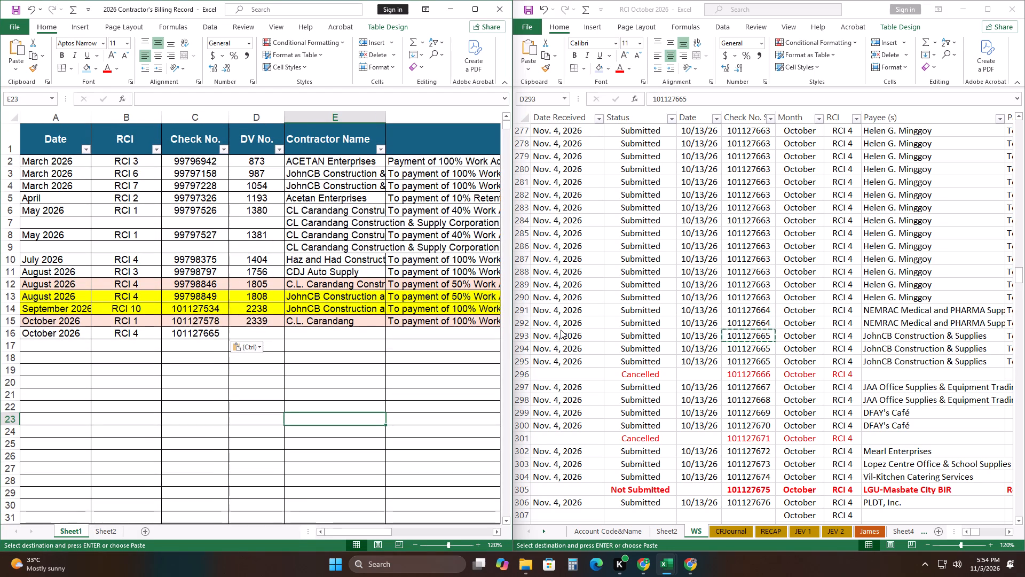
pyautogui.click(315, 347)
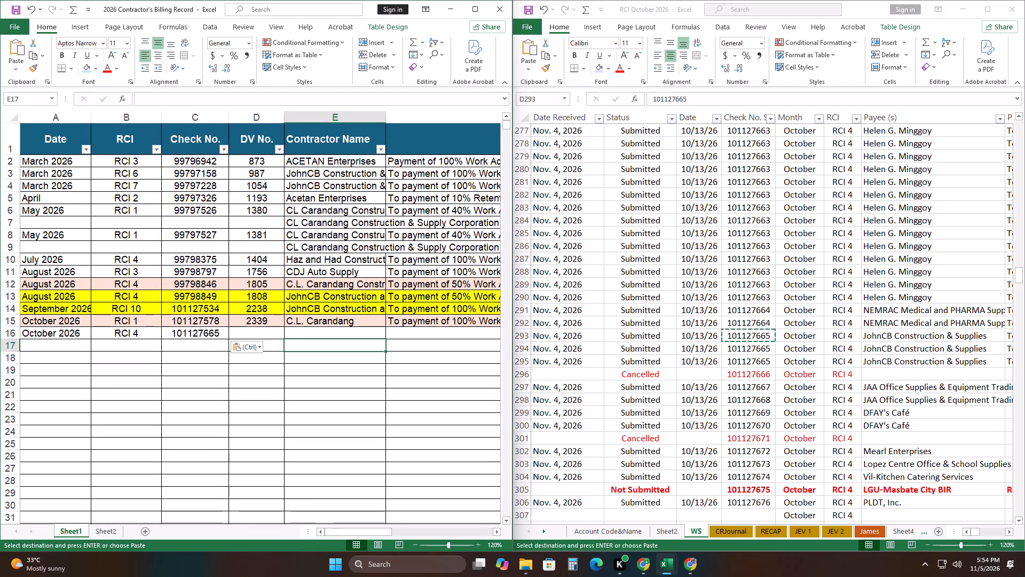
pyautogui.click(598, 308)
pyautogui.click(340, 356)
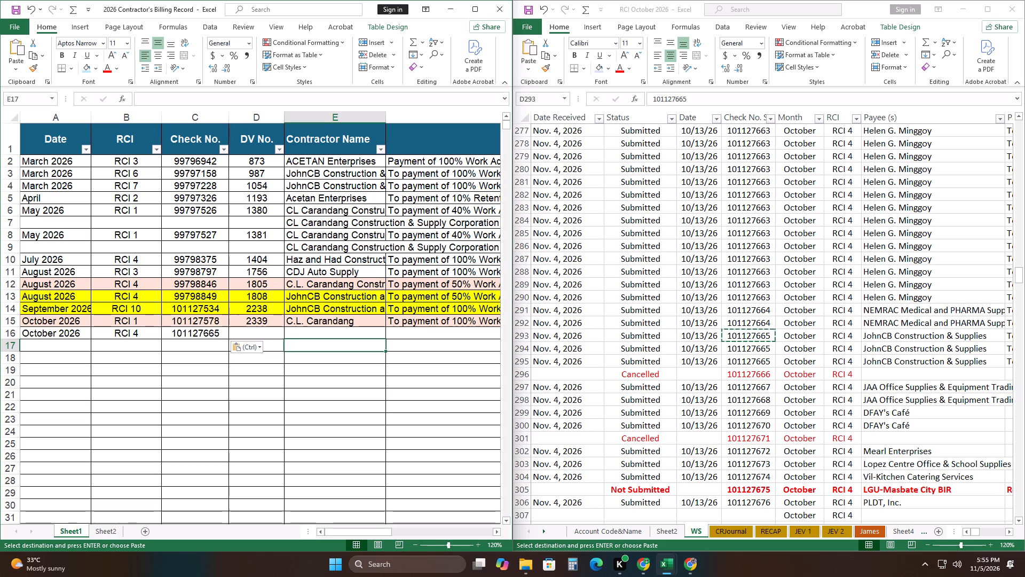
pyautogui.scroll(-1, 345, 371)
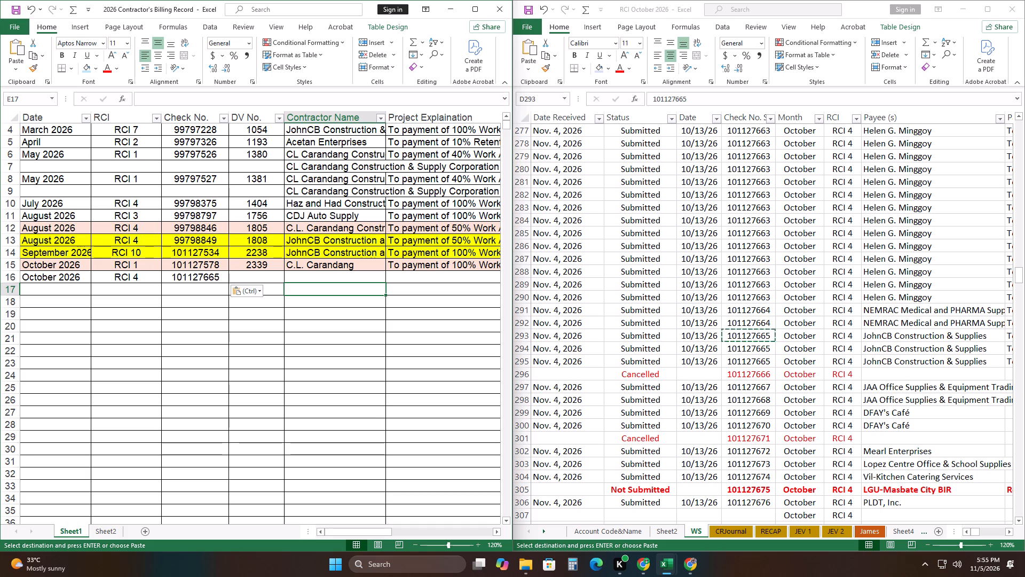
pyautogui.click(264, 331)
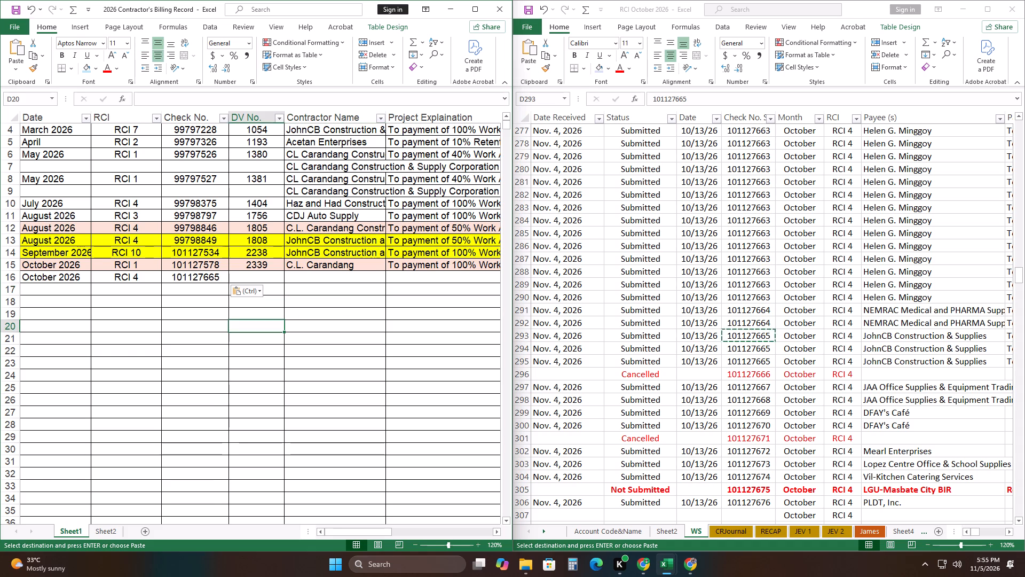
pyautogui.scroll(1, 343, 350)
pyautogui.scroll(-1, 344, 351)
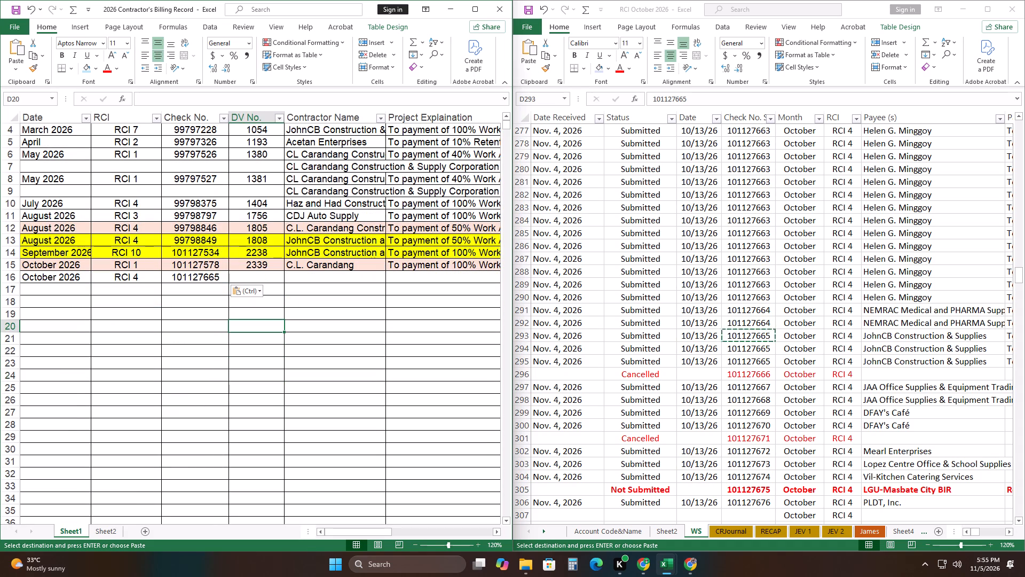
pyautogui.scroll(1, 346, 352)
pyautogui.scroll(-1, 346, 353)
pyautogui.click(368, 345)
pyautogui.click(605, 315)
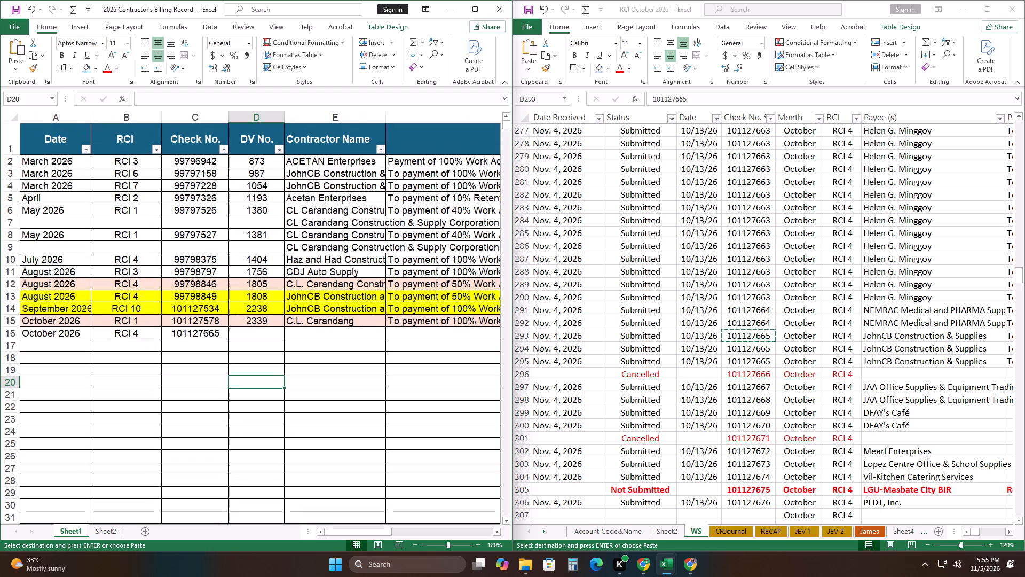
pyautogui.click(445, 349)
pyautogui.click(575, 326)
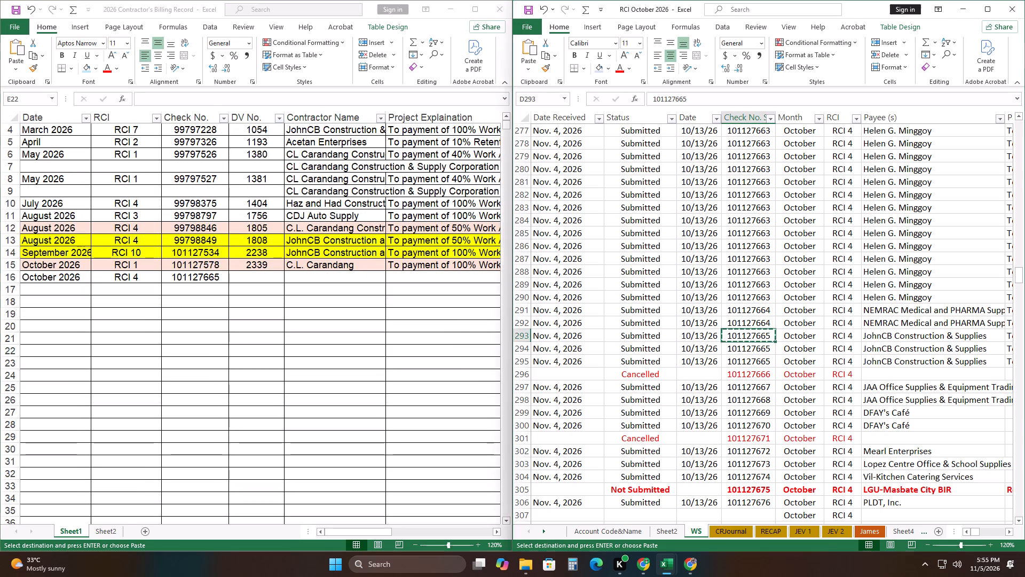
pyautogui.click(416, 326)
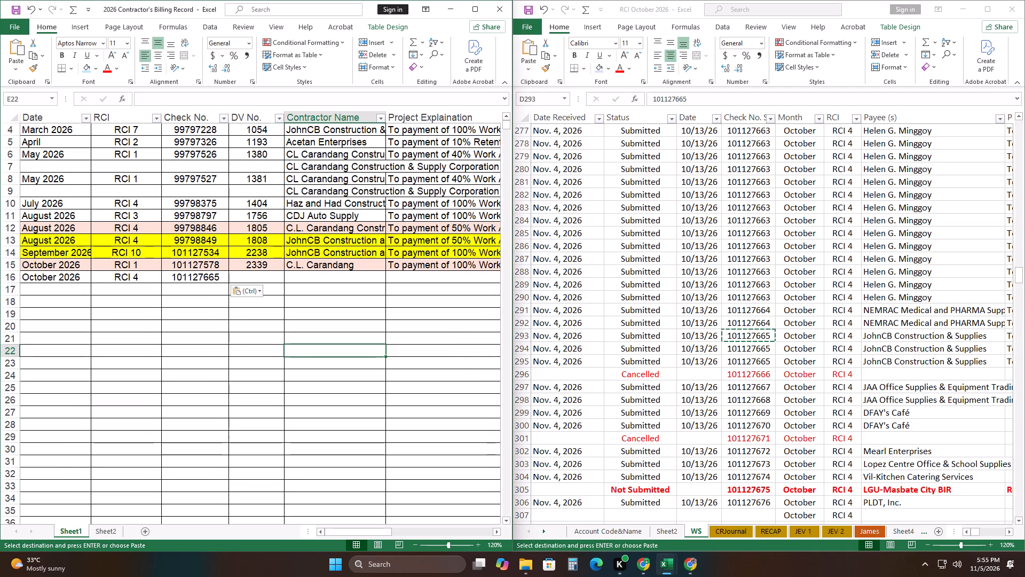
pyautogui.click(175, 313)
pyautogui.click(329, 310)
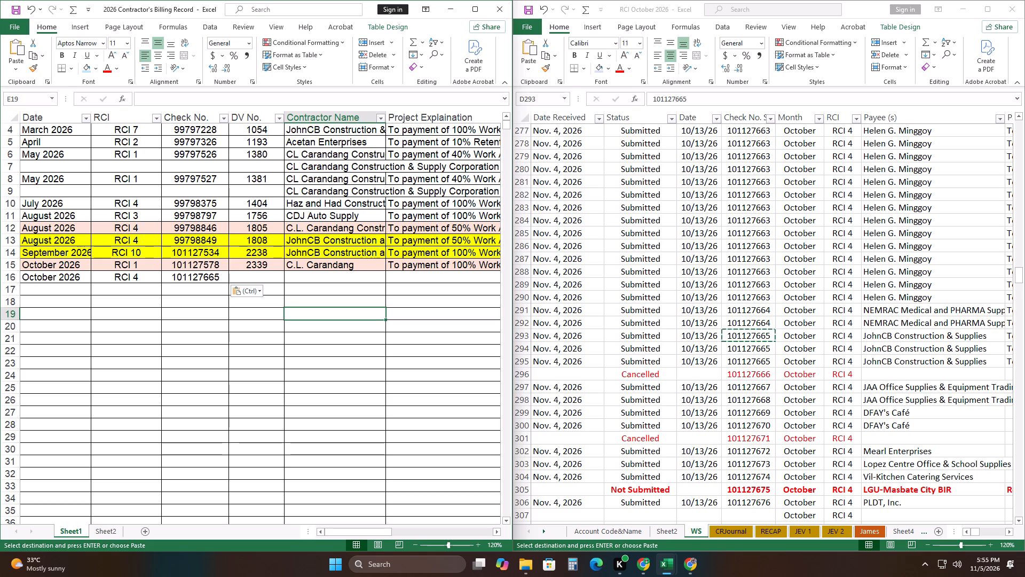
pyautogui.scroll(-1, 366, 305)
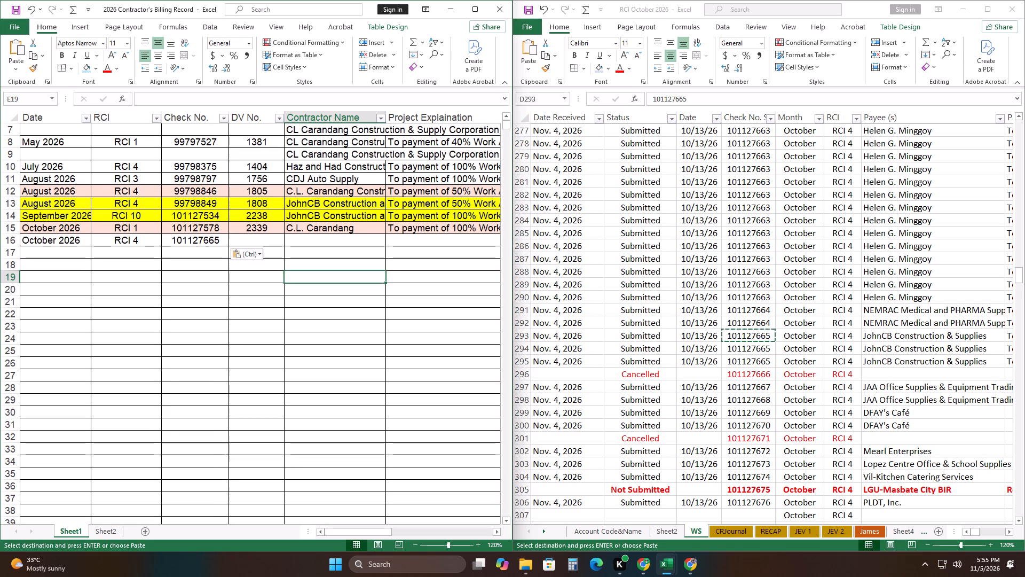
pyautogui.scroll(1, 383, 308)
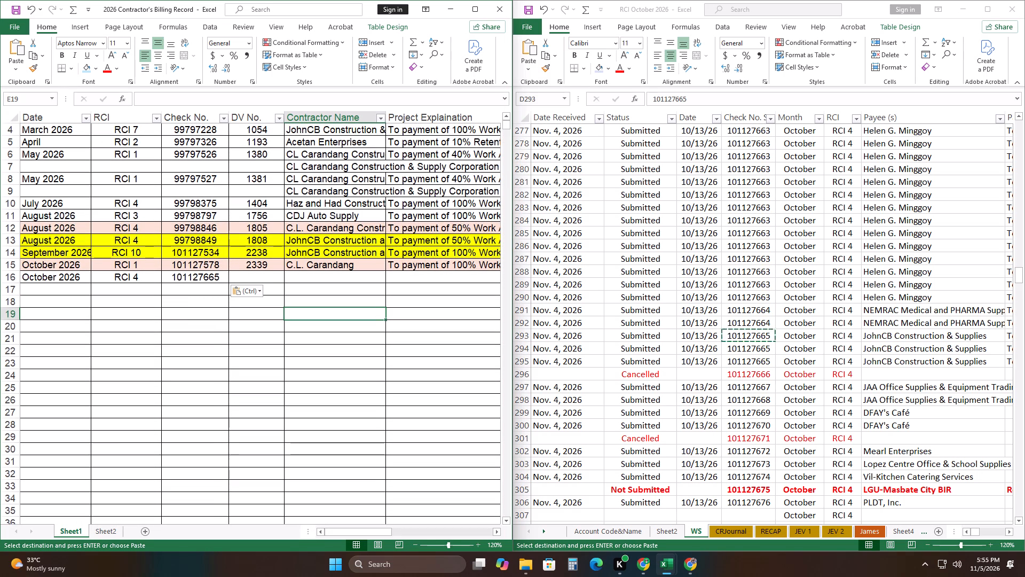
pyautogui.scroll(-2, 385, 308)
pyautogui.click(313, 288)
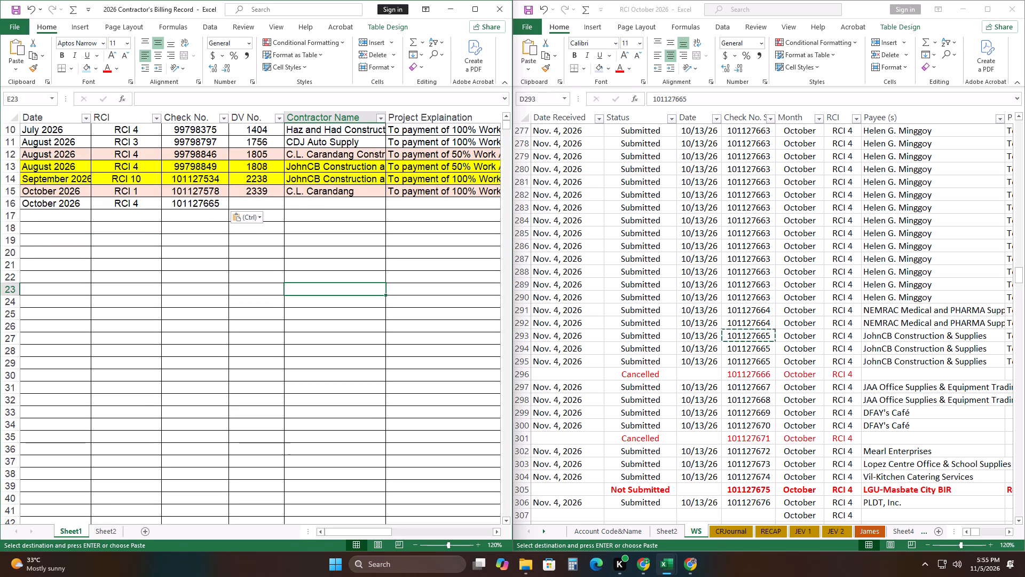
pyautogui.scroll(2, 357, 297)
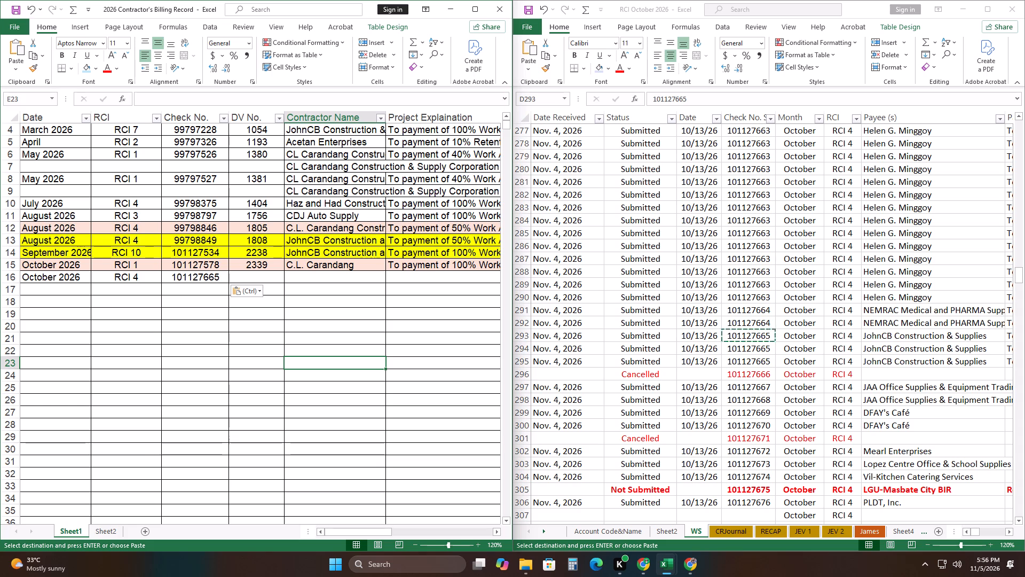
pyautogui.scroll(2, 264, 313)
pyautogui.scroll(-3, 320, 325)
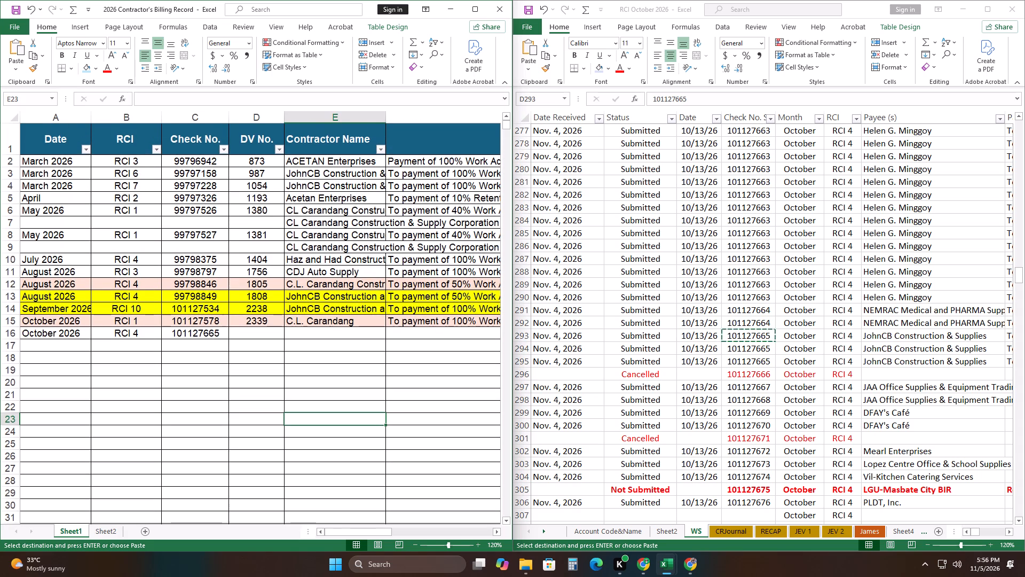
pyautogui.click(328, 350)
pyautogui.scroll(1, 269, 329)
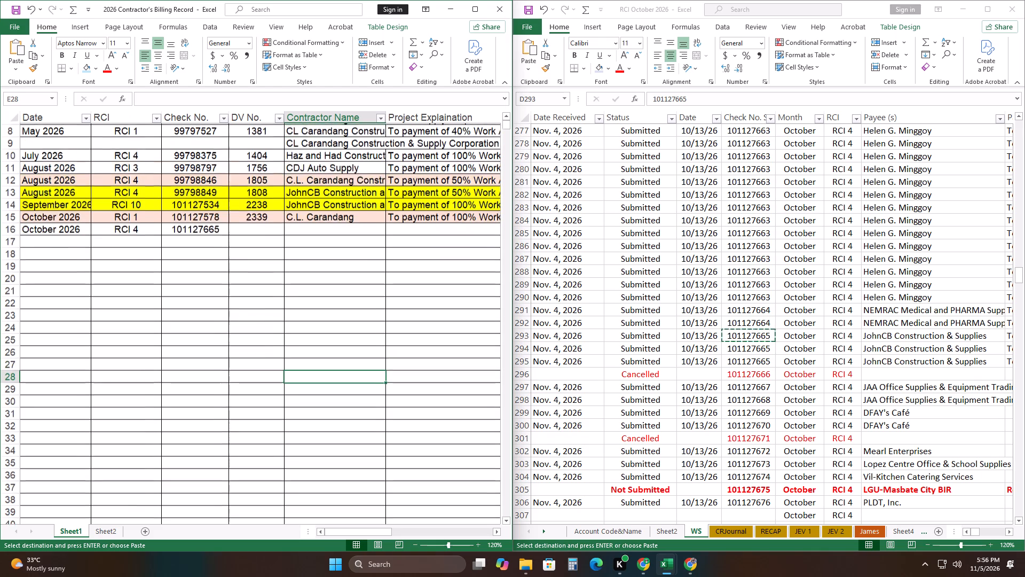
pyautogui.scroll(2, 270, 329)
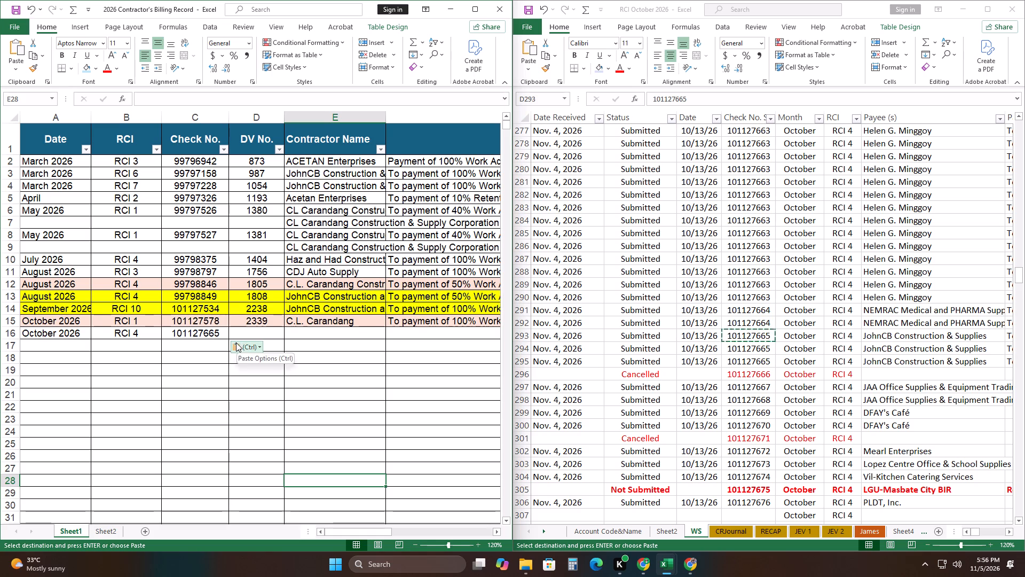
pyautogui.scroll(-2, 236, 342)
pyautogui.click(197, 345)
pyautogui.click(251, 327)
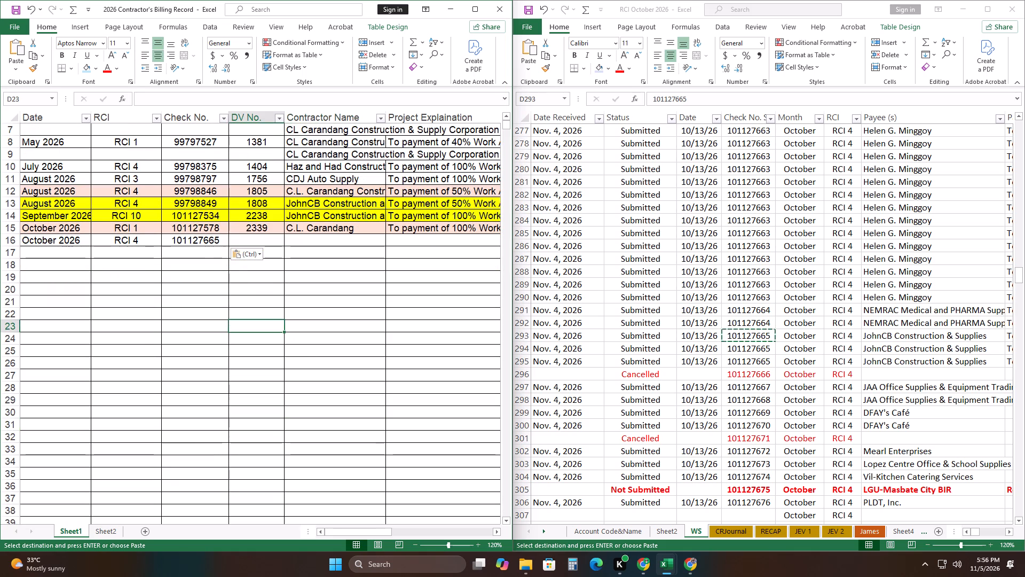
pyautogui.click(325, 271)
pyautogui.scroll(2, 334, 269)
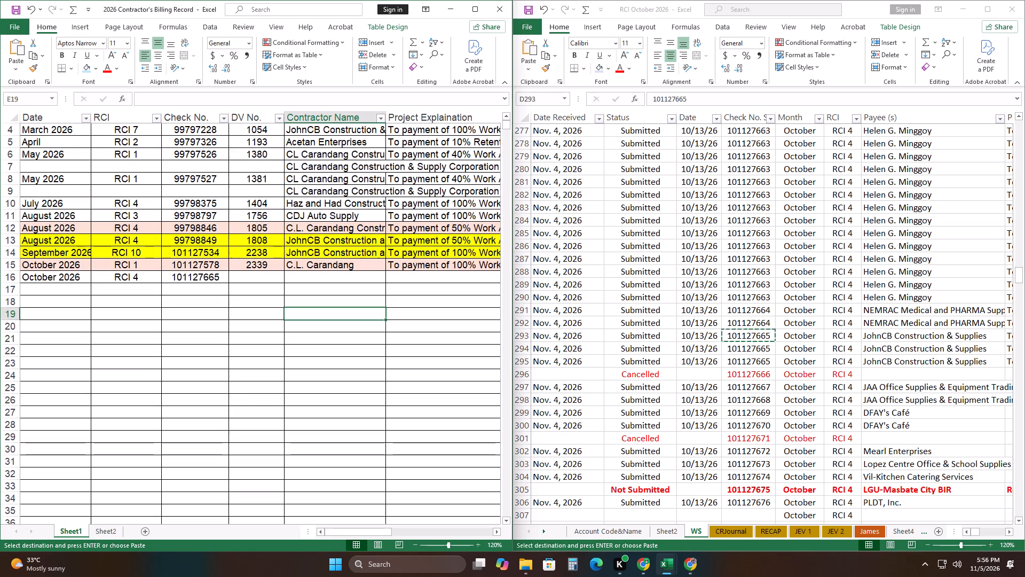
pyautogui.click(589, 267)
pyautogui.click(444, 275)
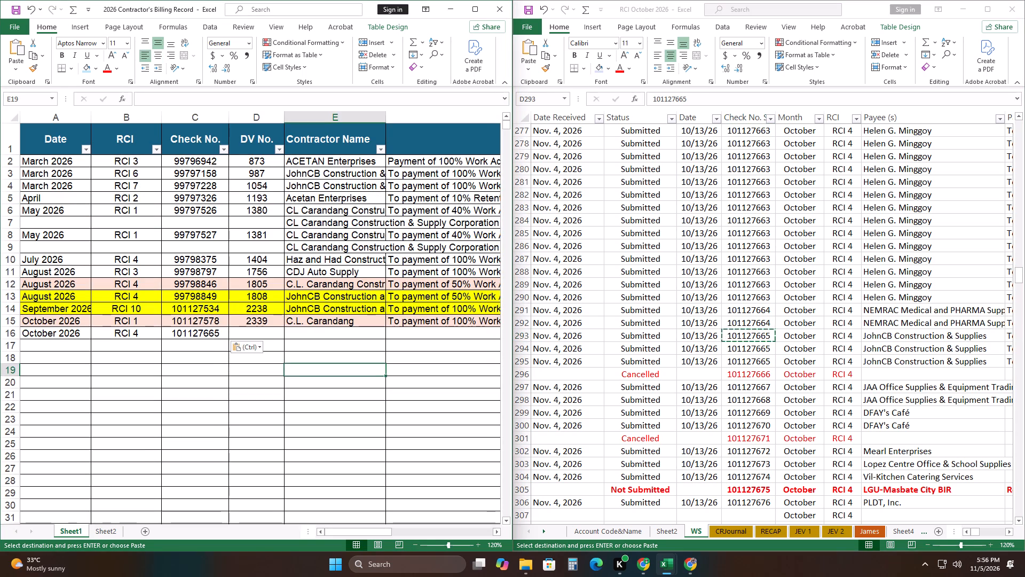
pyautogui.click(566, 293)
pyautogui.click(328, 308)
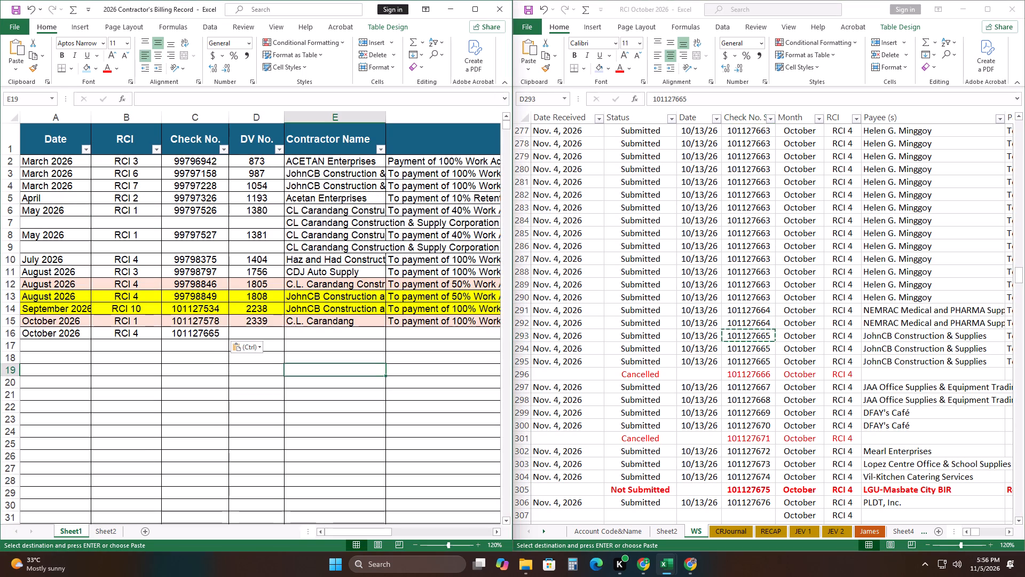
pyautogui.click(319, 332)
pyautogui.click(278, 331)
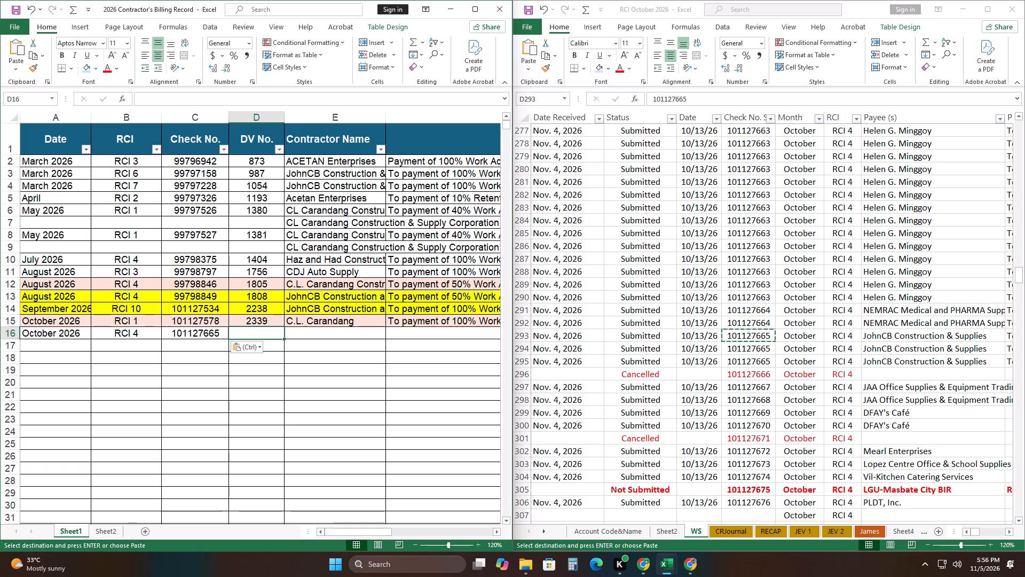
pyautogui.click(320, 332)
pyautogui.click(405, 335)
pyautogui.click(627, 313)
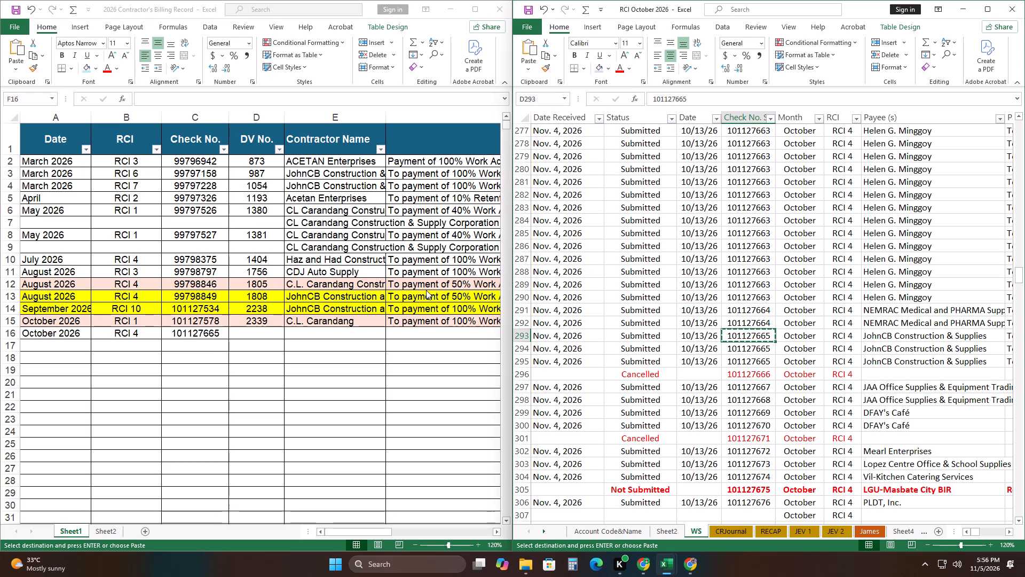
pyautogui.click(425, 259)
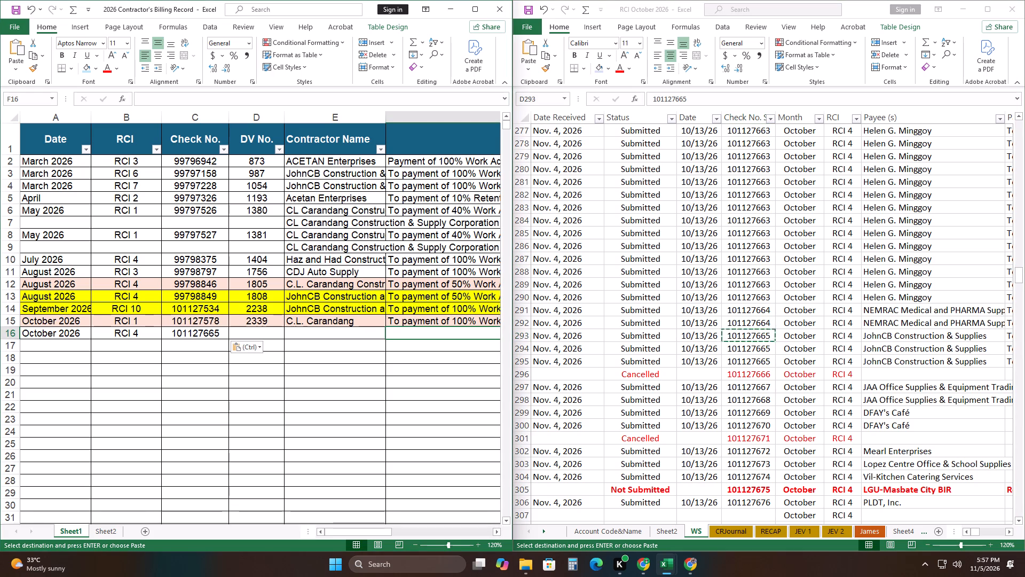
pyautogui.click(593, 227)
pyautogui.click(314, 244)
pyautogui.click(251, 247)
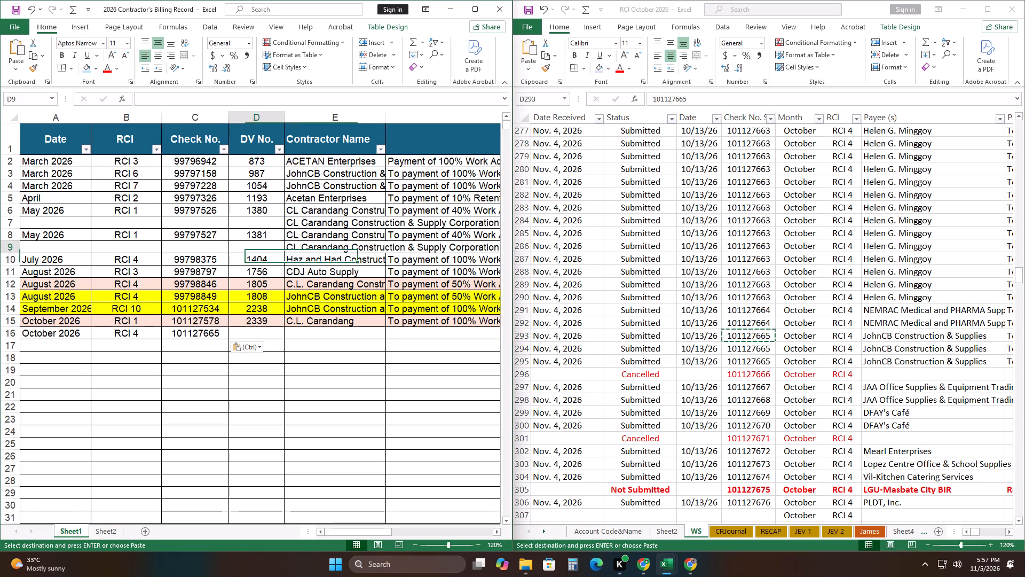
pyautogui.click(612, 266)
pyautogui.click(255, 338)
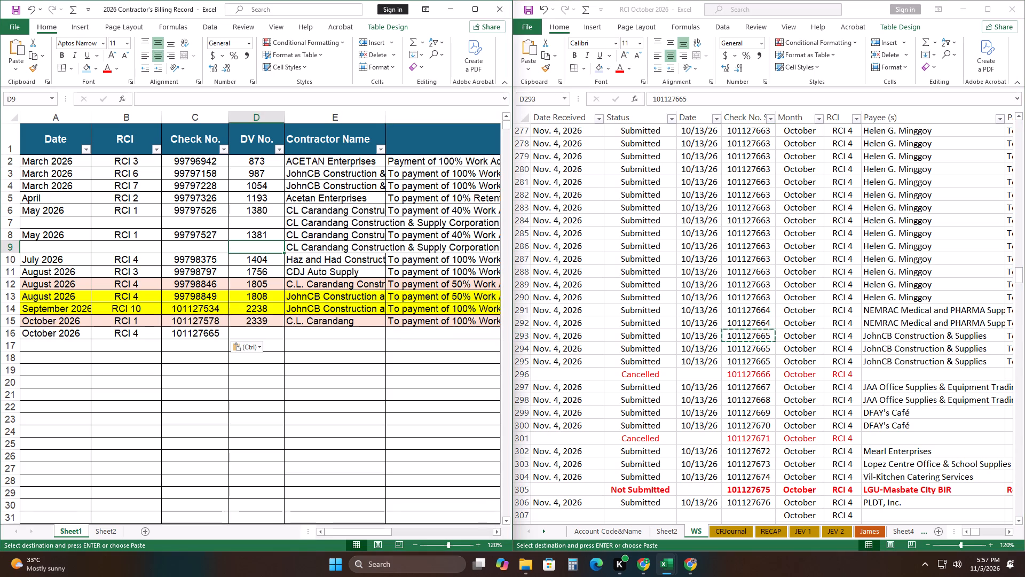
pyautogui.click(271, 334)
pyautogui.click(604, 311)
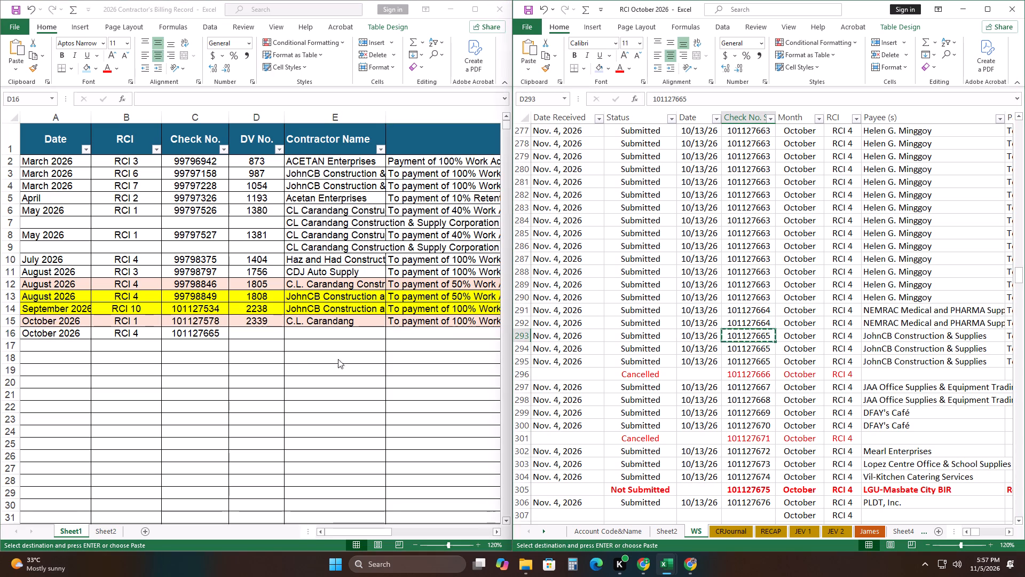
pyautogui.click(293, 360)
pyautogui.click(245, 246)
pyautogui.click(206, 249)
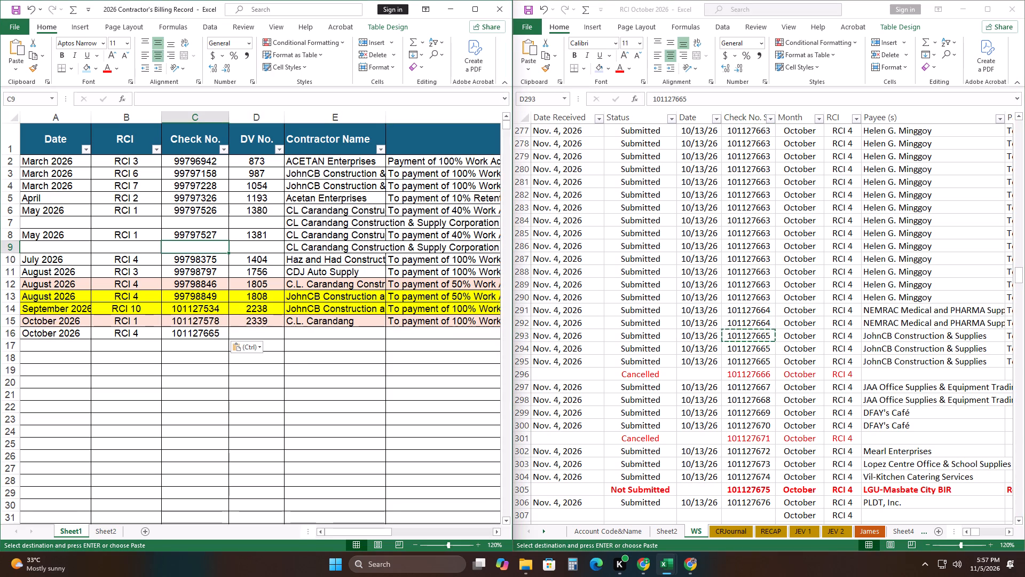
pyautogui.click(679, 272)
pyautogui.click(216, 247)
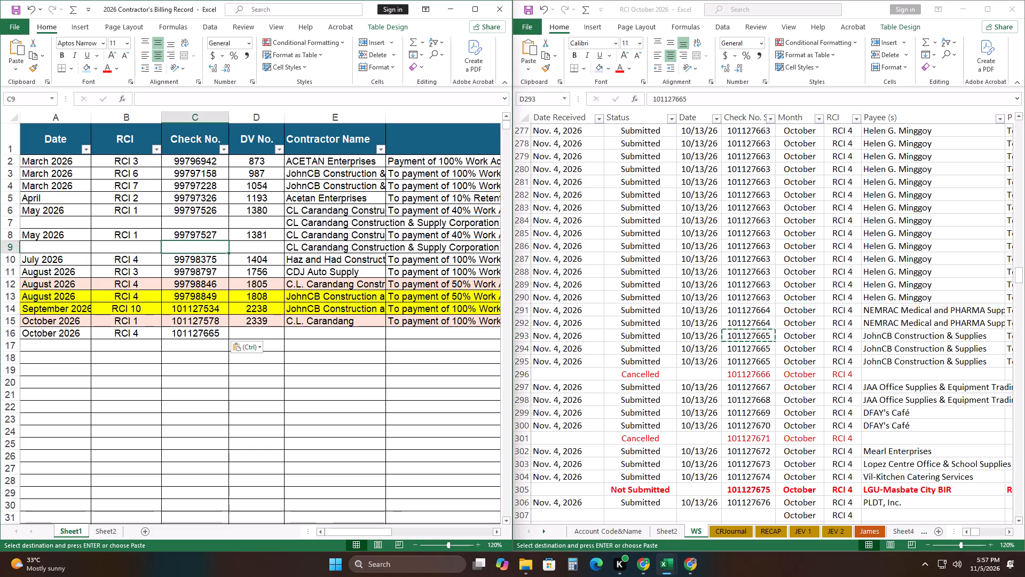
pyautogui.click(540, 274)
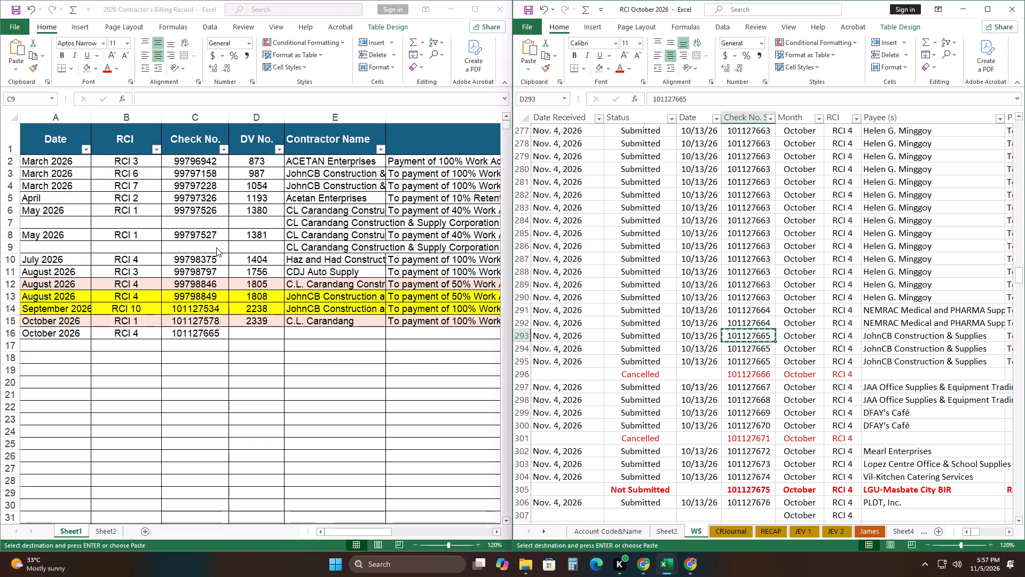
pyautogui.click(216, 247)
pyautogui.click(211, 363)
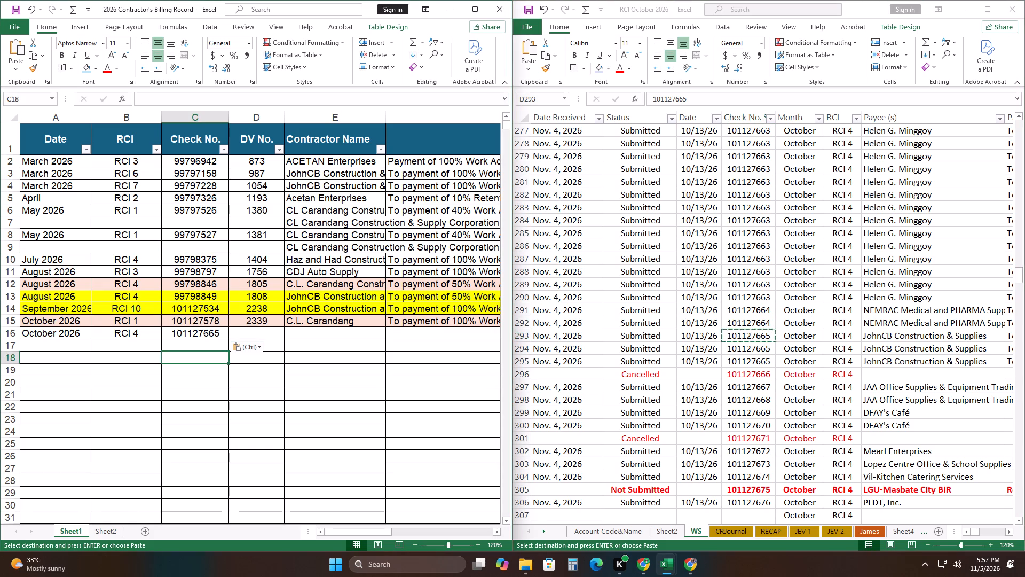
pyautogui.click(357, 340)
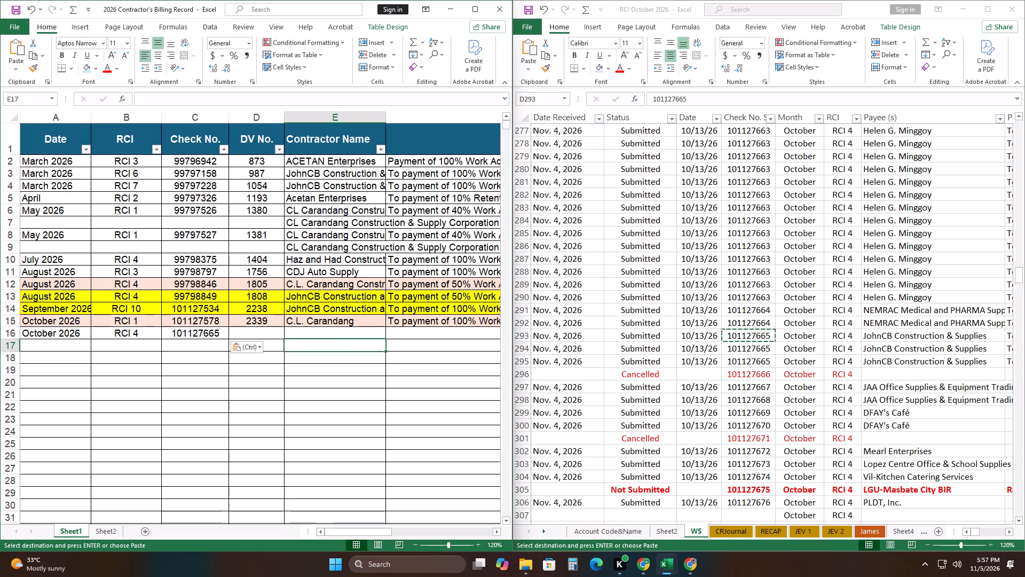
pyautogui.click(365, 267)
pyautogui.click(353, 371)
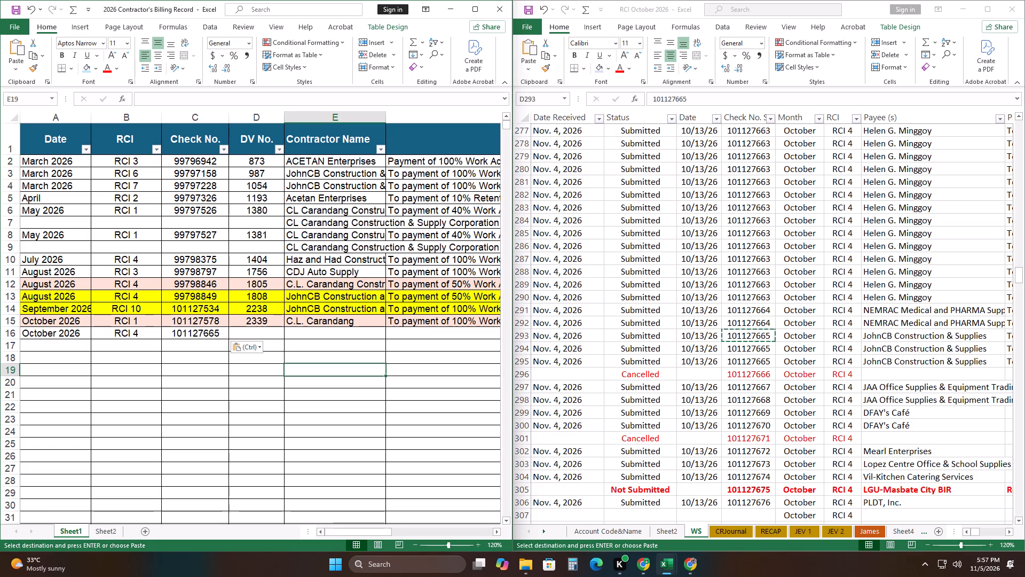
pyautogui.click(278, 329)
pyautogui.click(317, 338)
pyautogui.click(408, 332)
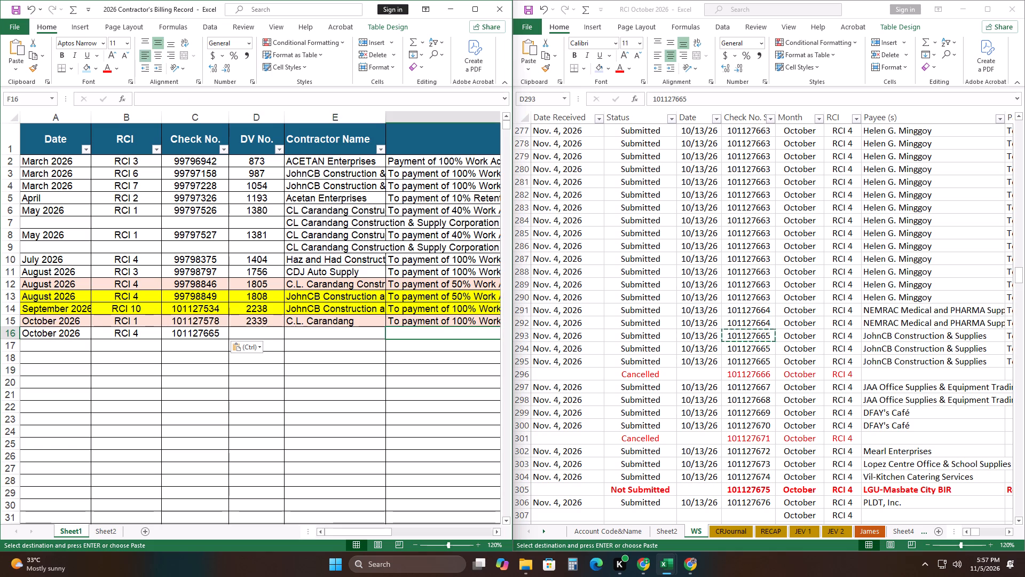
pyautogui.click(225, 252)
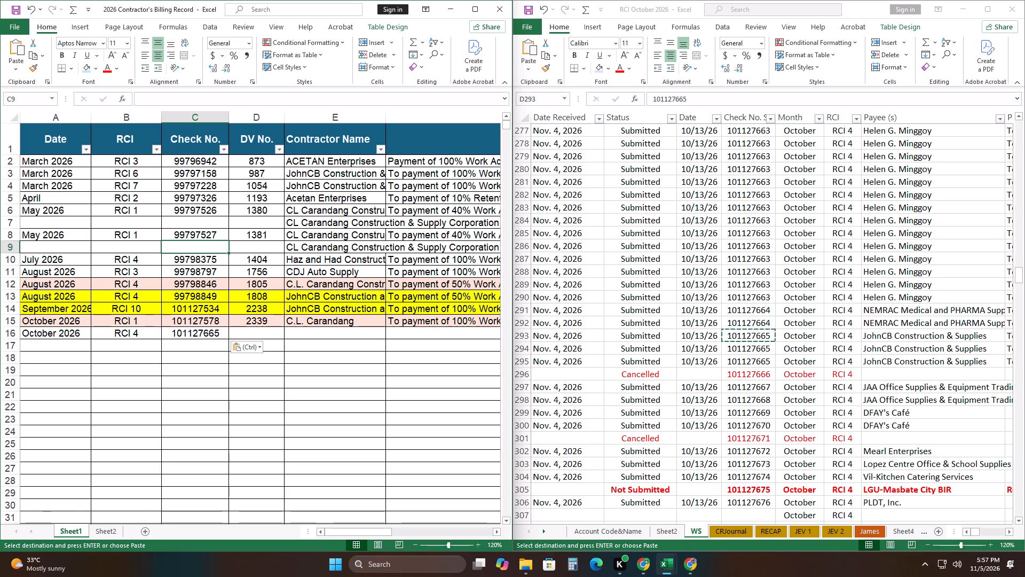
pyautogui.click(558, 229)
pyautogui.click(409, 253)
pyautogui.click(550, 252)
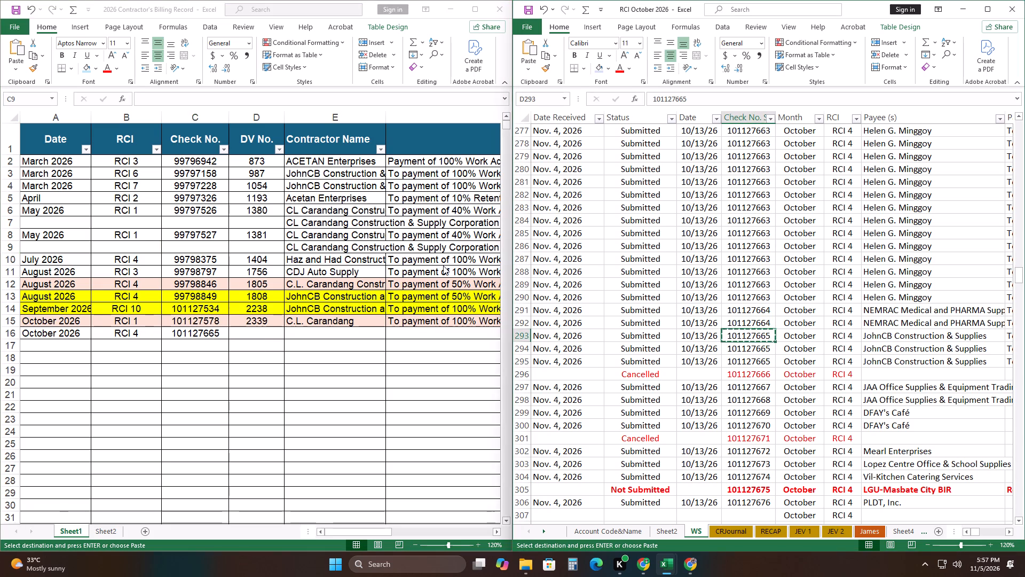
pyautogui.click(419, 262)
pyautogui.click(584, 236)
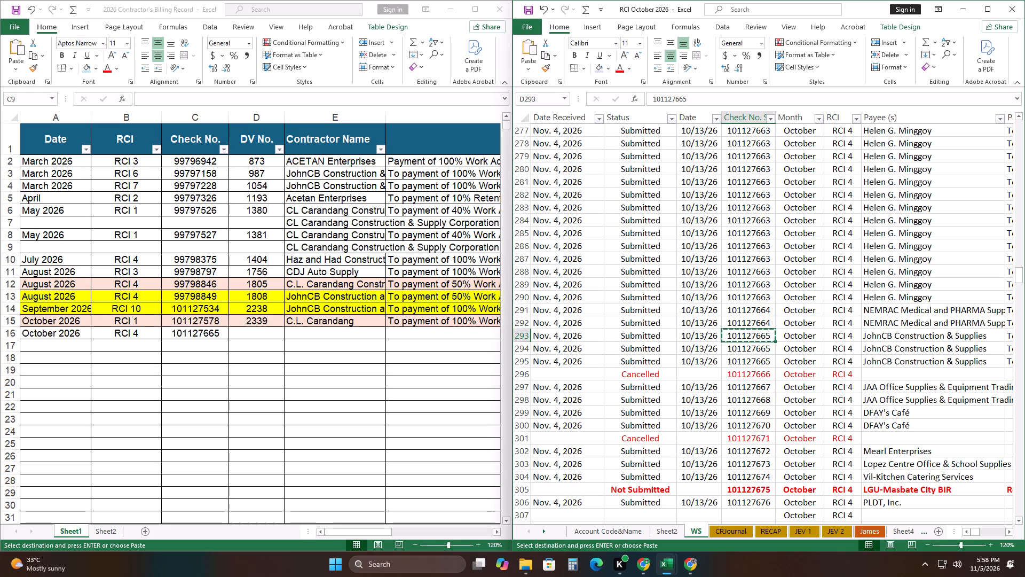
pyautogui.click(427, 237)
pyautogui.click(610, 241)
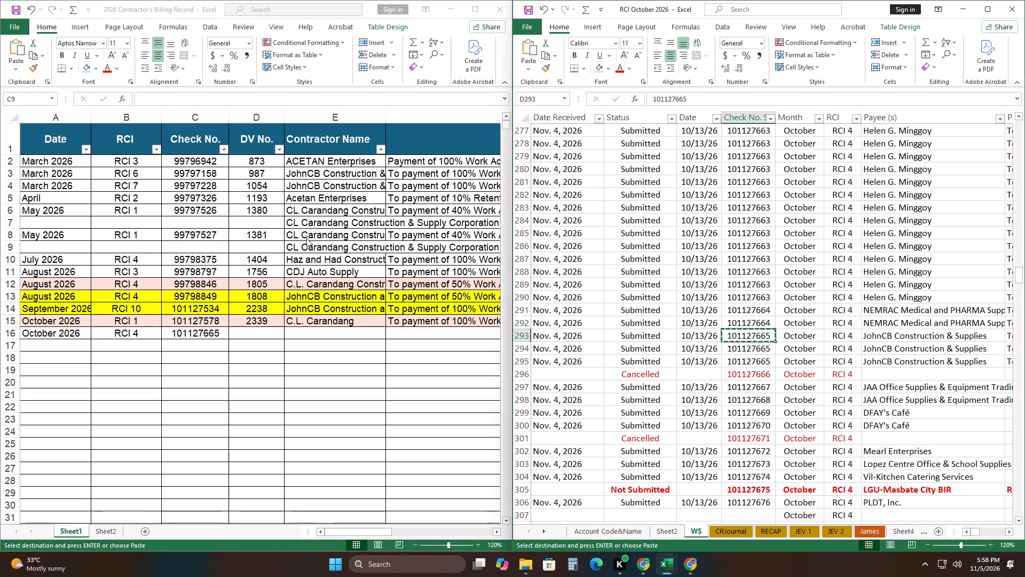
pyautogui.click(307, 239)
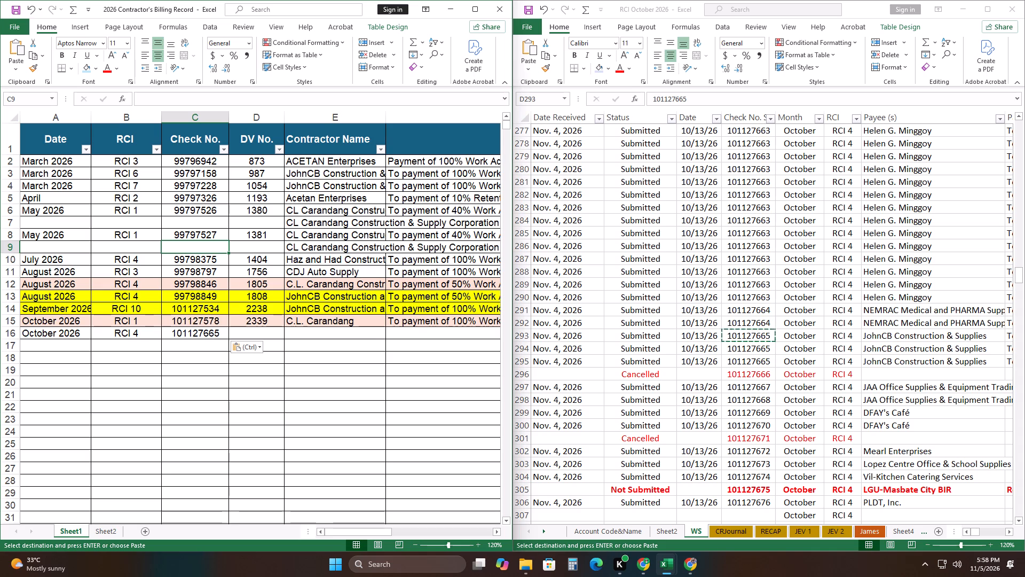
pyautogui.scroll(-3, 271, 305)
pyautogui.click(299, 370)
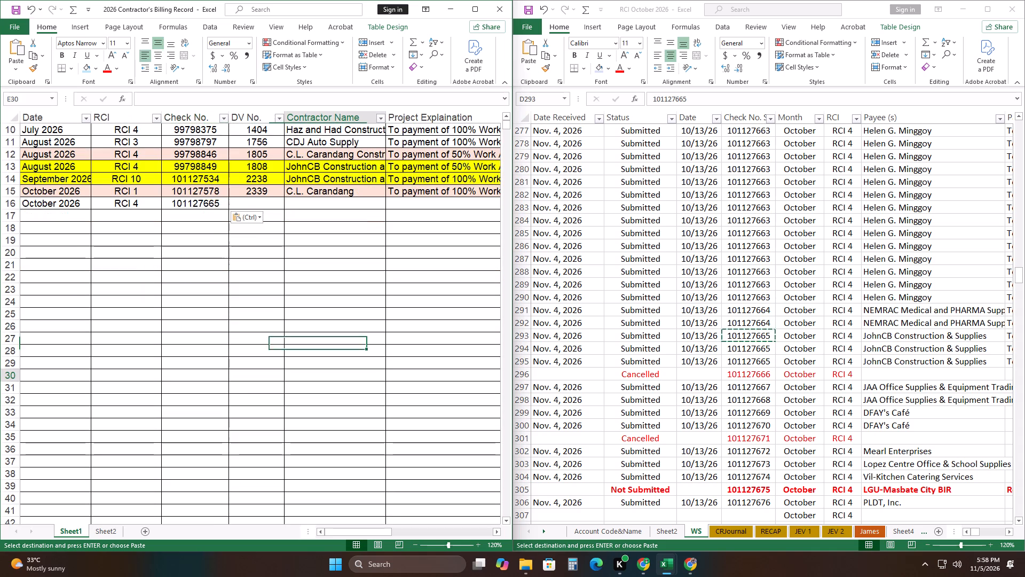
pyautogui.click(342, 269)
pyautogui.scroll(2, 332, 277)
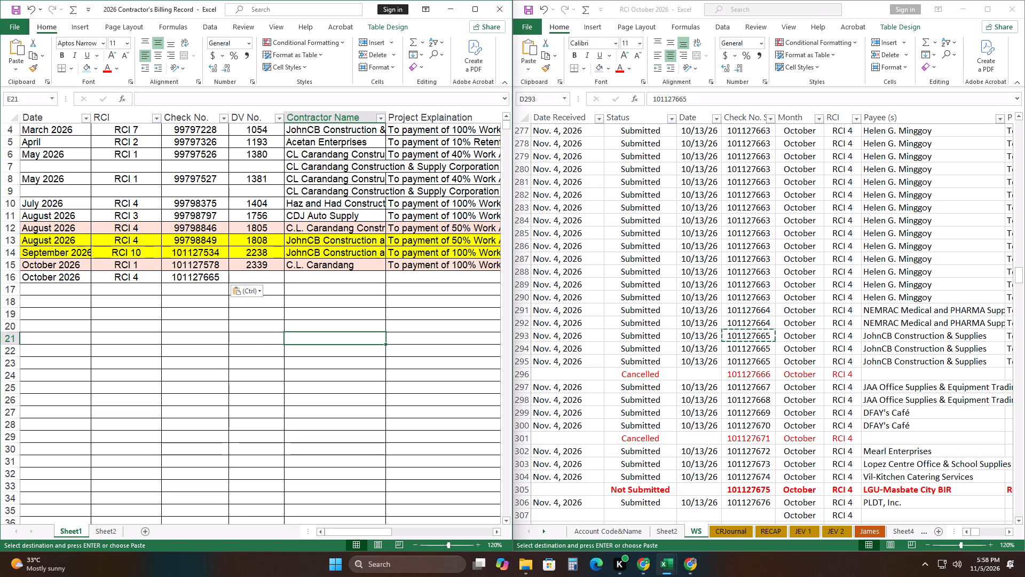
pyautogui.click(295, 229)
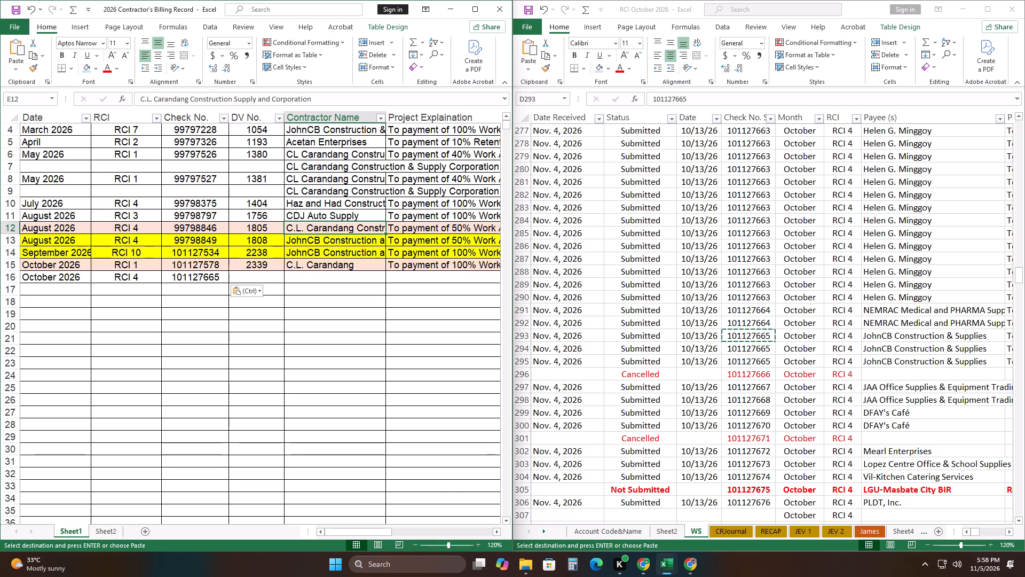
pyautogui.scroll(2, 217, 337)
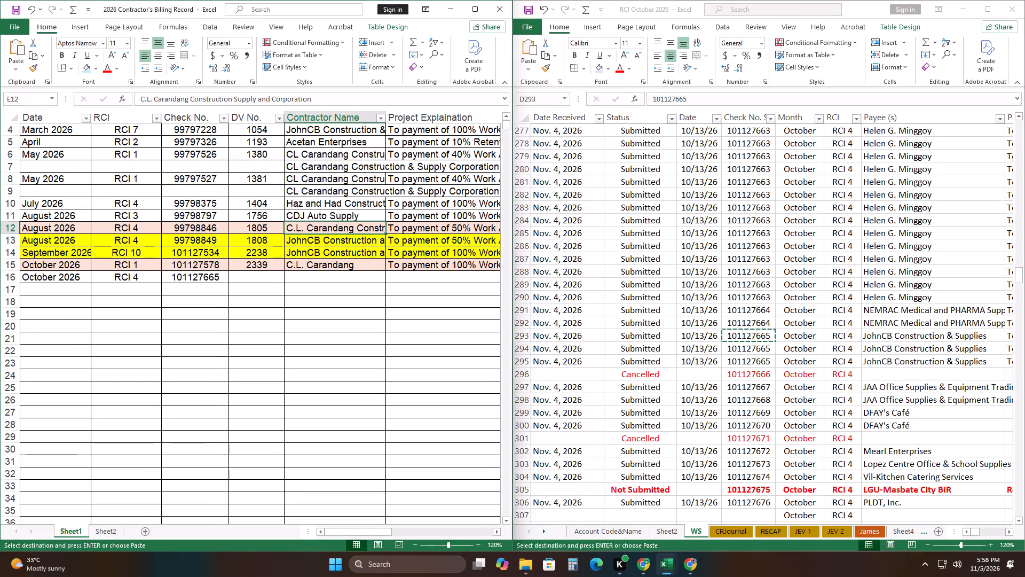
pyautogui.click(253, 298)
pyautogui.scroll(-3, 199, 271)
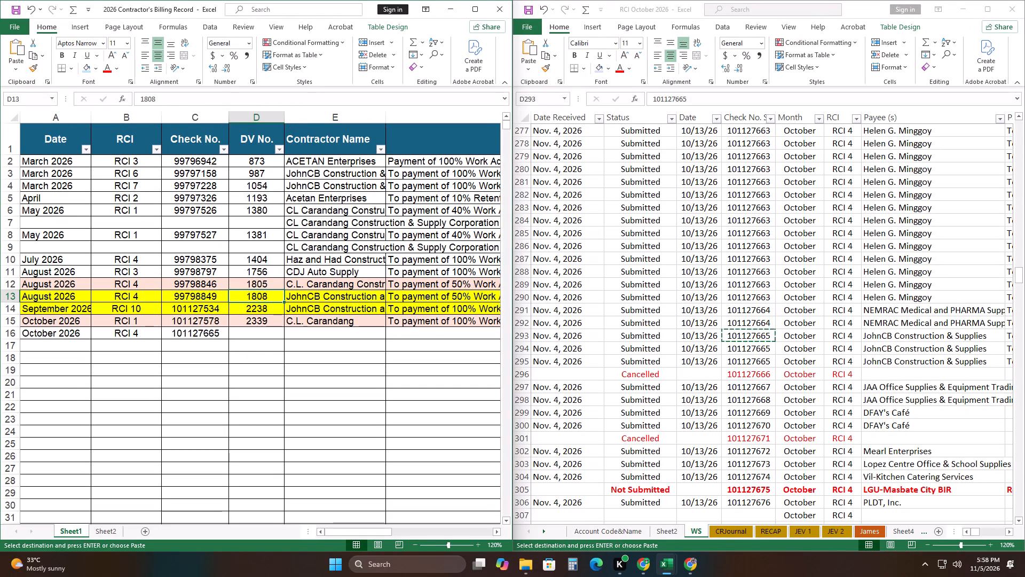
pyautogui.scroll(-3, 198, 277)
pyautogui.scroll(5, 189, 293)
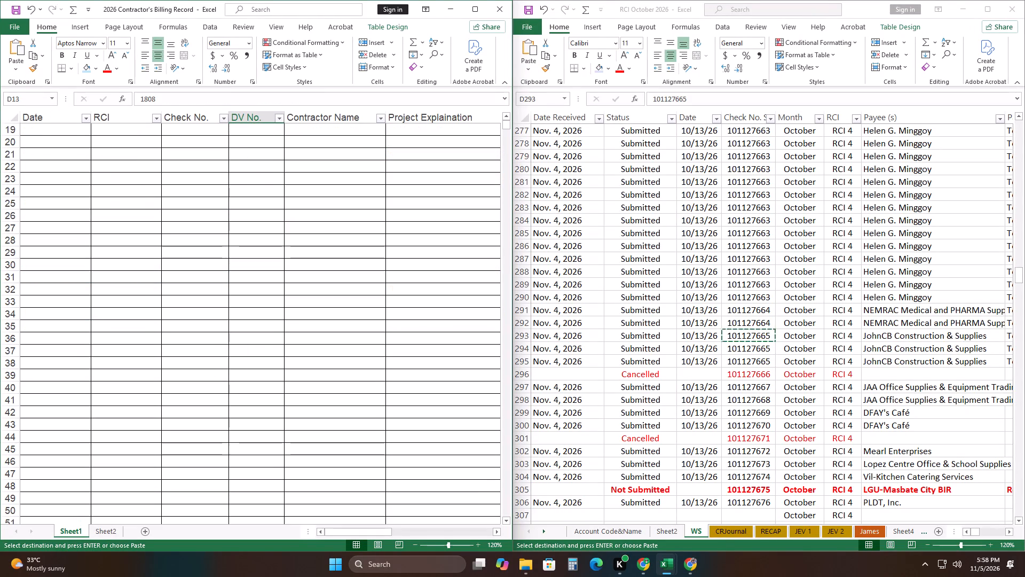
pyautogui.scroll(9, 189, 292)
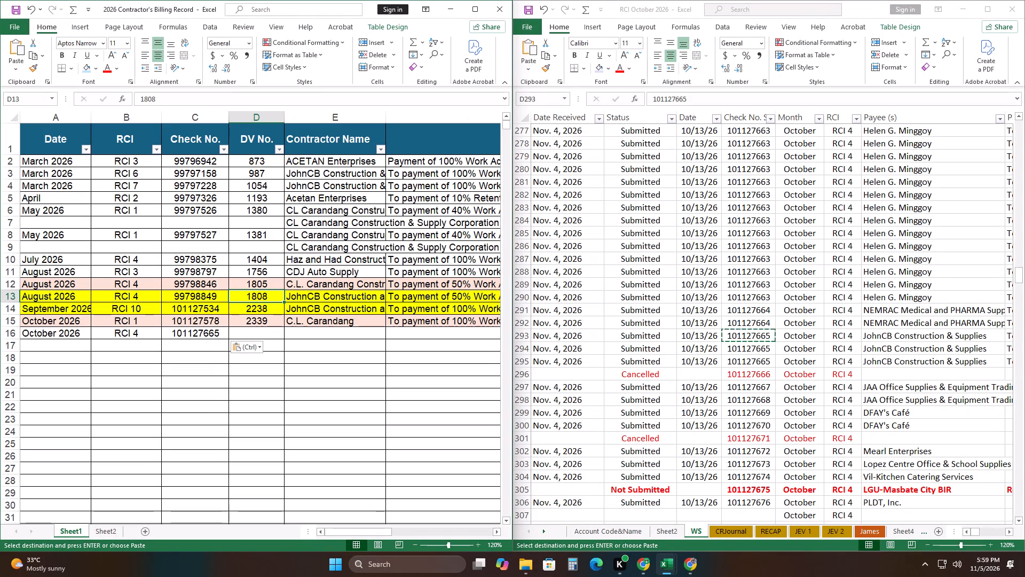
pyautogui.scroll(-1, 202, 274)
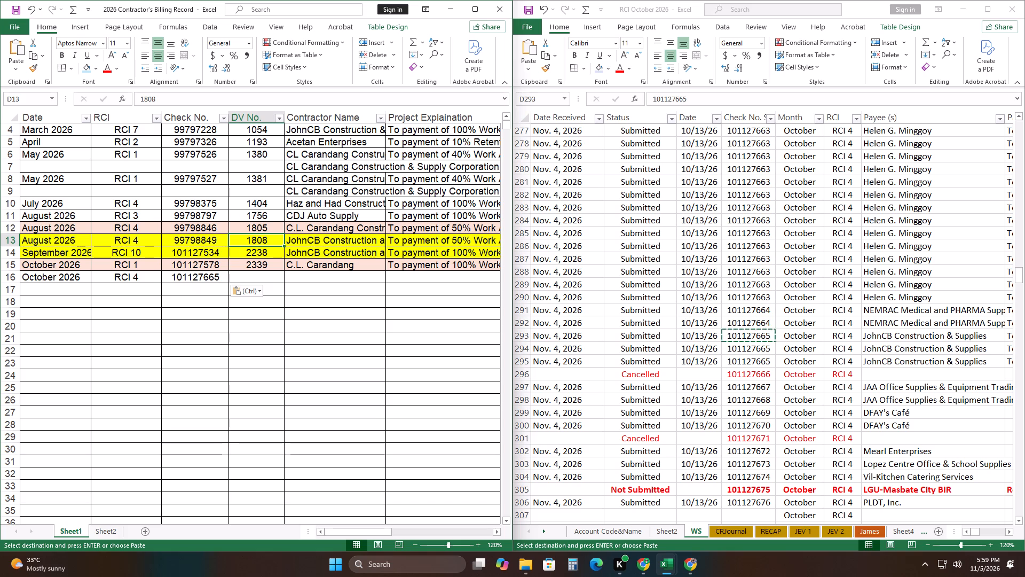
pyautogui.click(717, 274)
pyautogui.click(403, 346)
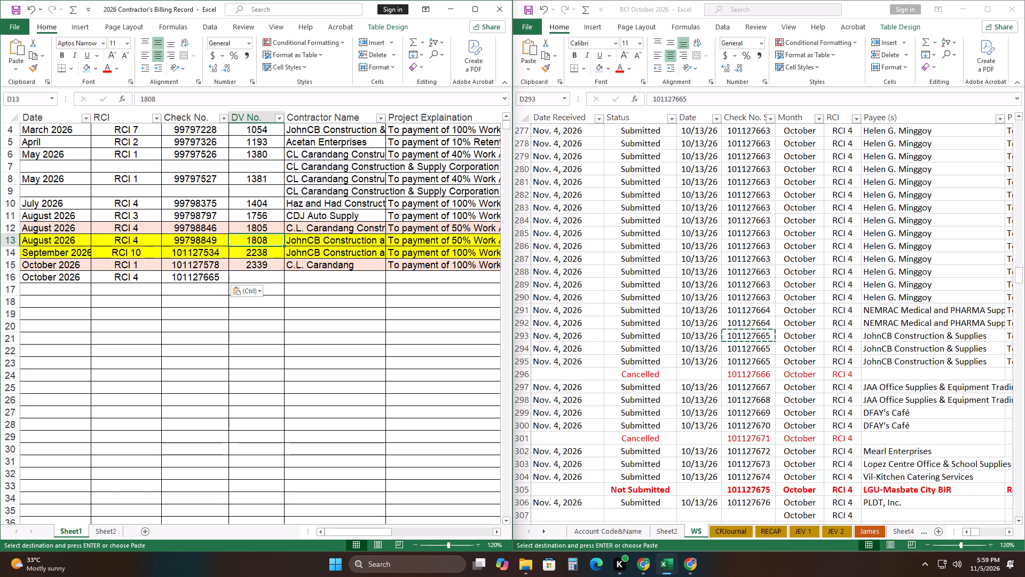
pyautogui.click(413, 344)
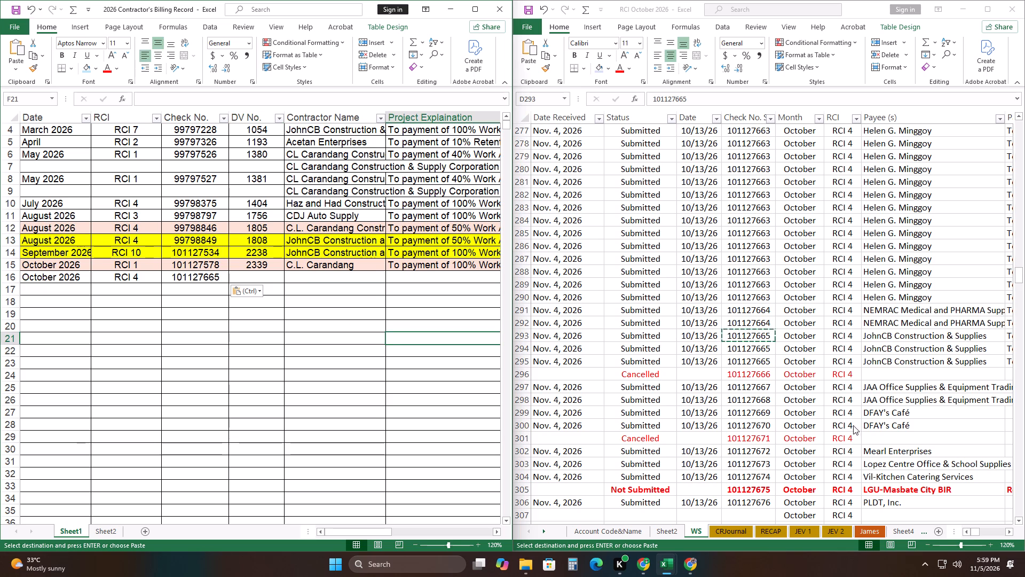
# Copy voucher number 2423 from WS cell N293 and paste it as a value into DV No. cell D16 of the billing record.
pyautogui.click(825, 347)
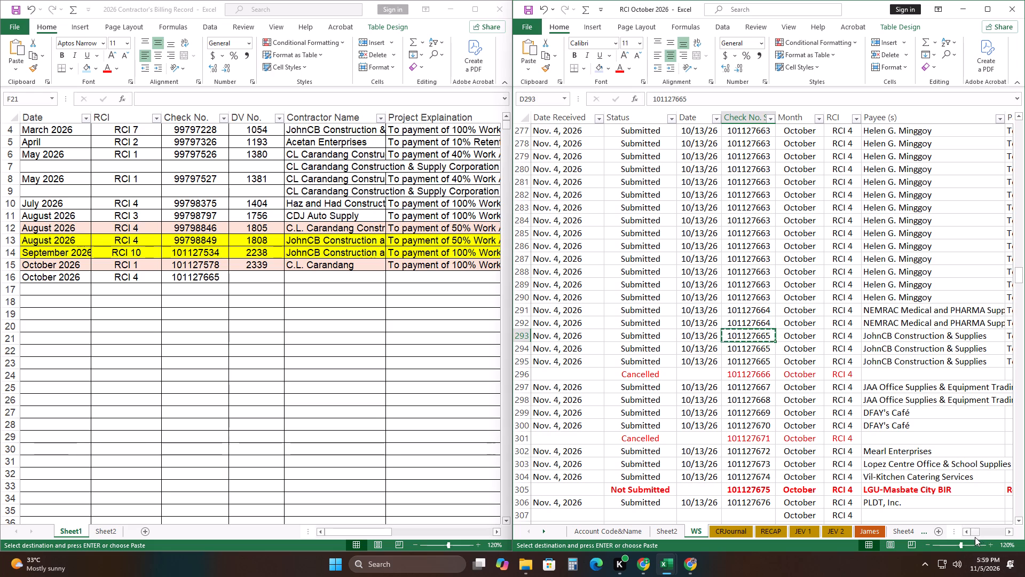
pyautogui.click(1007, 529)
pyautogui.tripleClick(1007, 529)
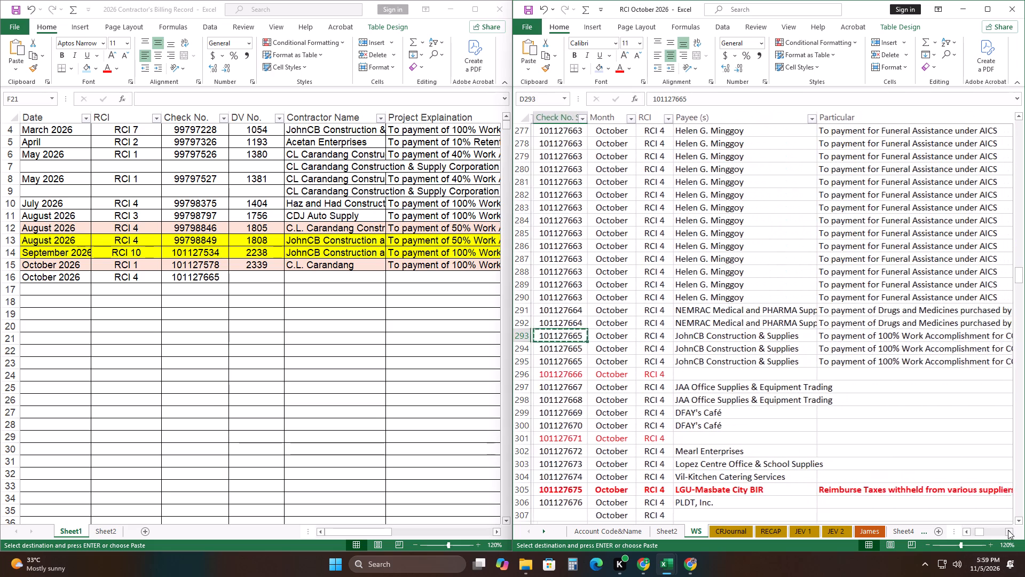
pyautogui.click(1008, 530)
pyautogui.tripleClick(1008, 530)
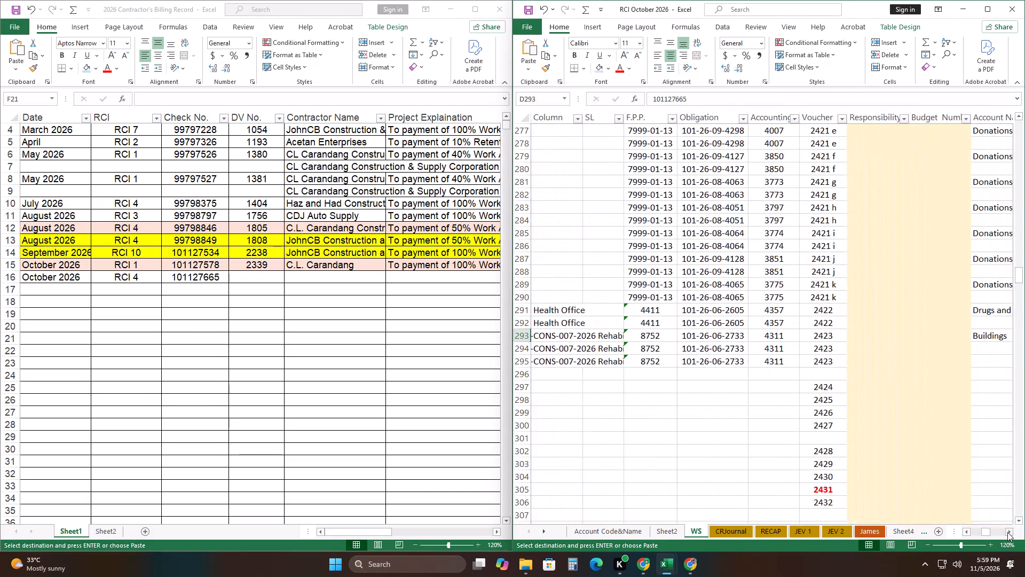
pyautogui.click(830, 337)
pyautogui.rightClick(830, 336)
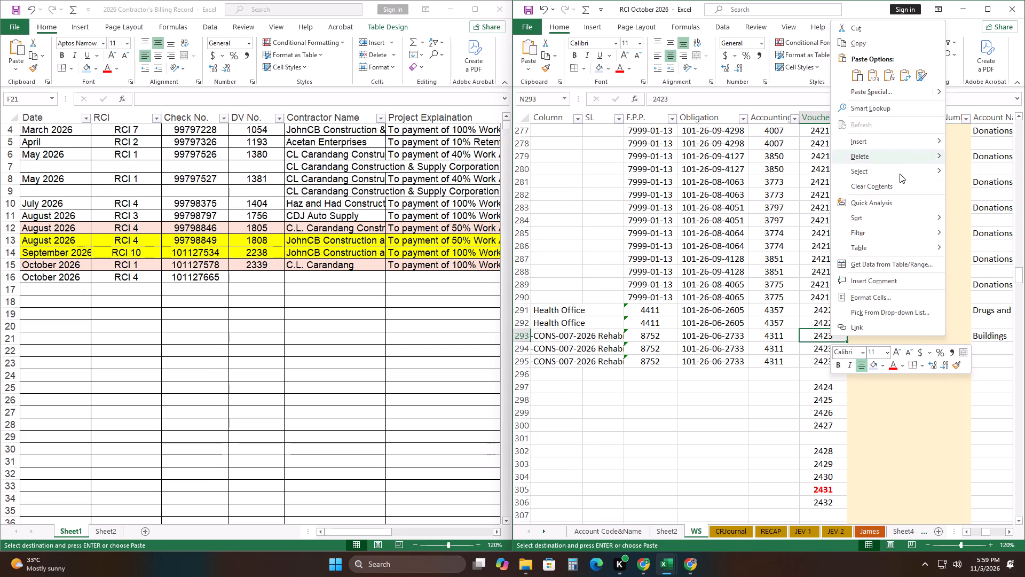
pyautogui.click(812, 333)
pyautogui.rightClick(815, 333)
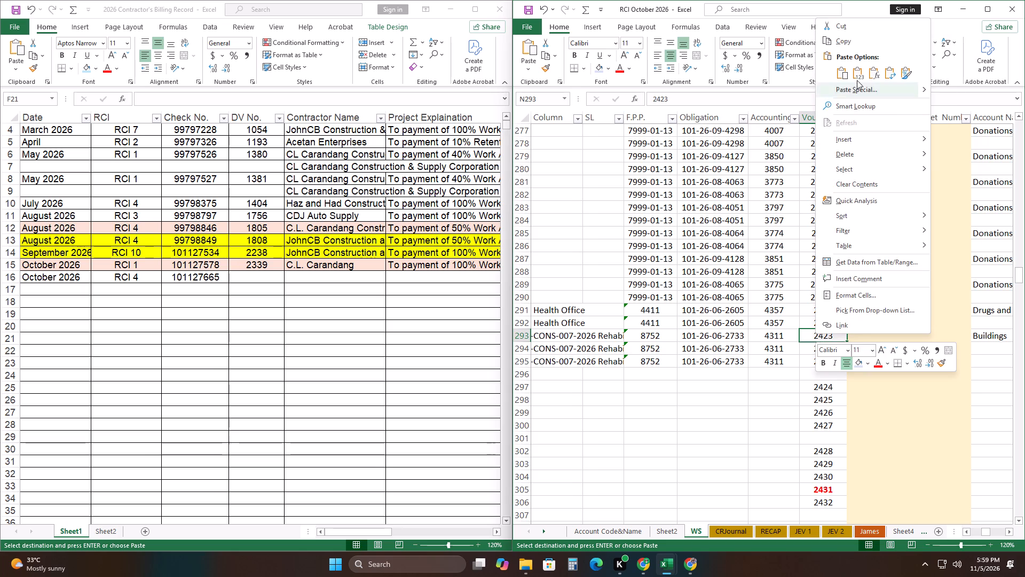
pyautogui.click(860, 40)
pyautogui.doubleClick(258, 278)
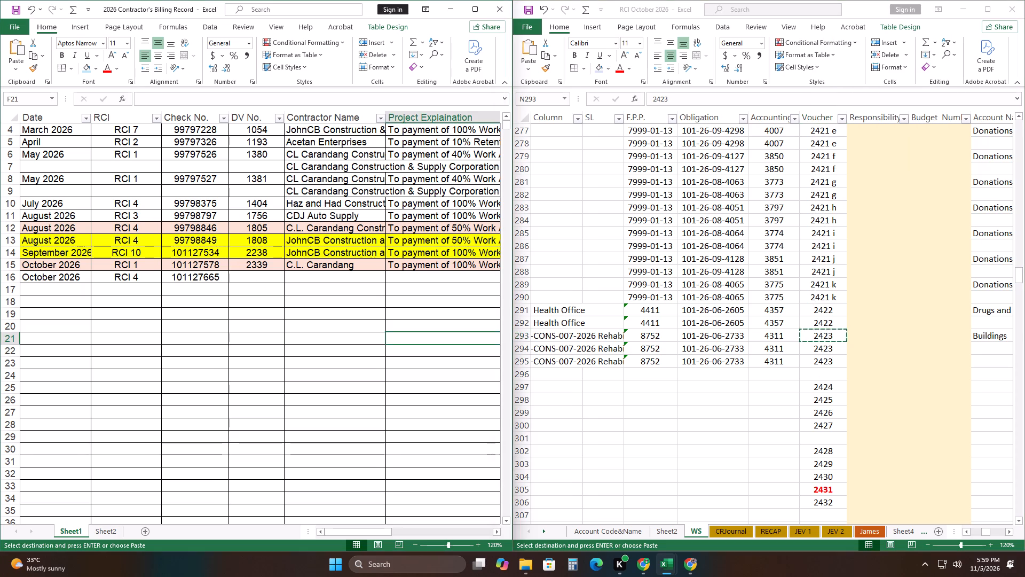
pyautogui.rightClick(258, 277)
pyautogui.click(301, 289)
pyautogui.moveTo(336, 337); pyautogui.dragTo(357, 339)
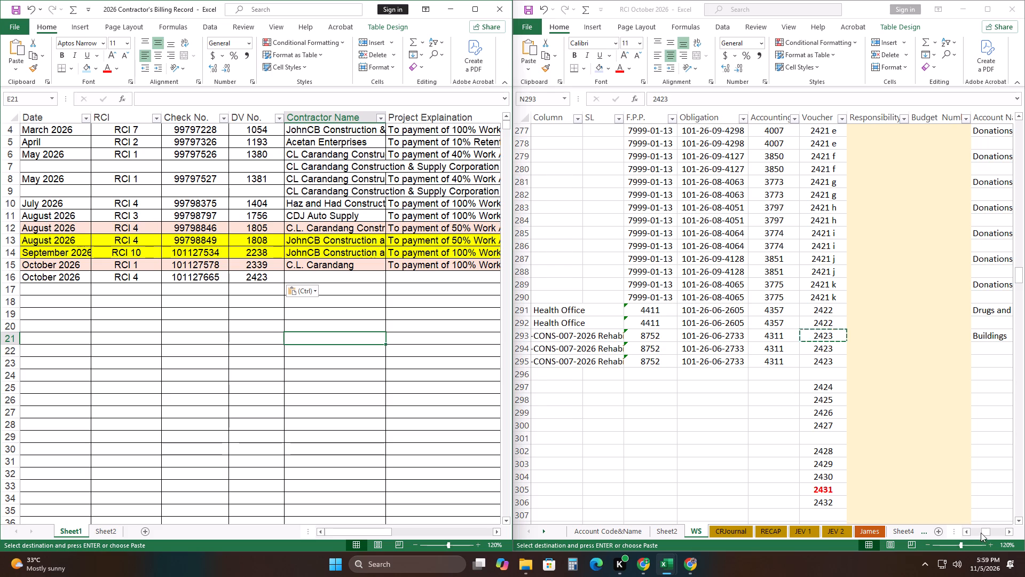
# Copy payee JohnCB Construction & Supplies from WS cell G293 and paste it as a value into Contractor Name cell E16 of the billing record.
pyautogui.moveTo(982, 533); pyautogui.dragTo(966, 536)
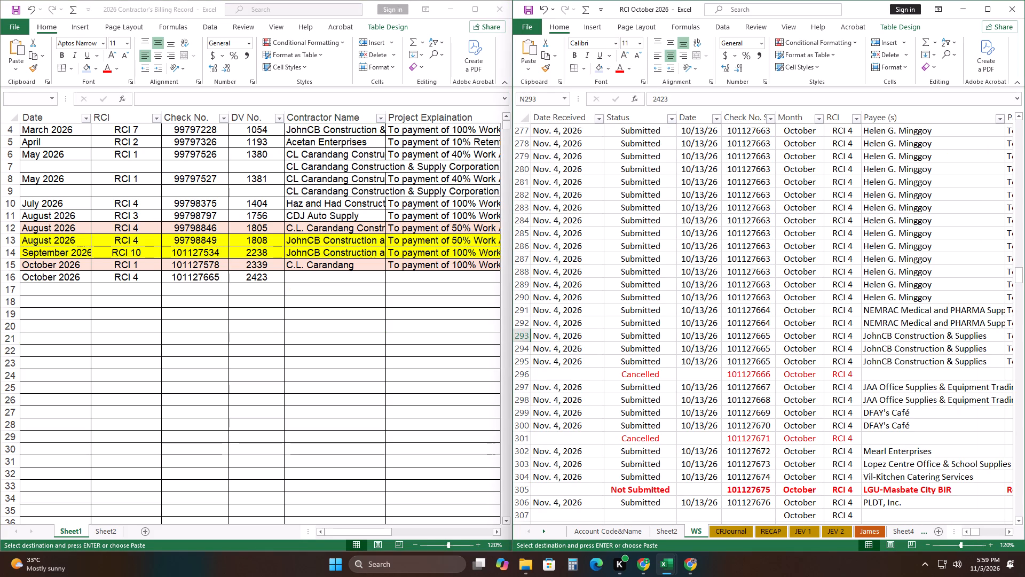
pyautogui.click(887, 337)
pyautogui.rightClick(886, 336)
pyautogui.click(951, 45)
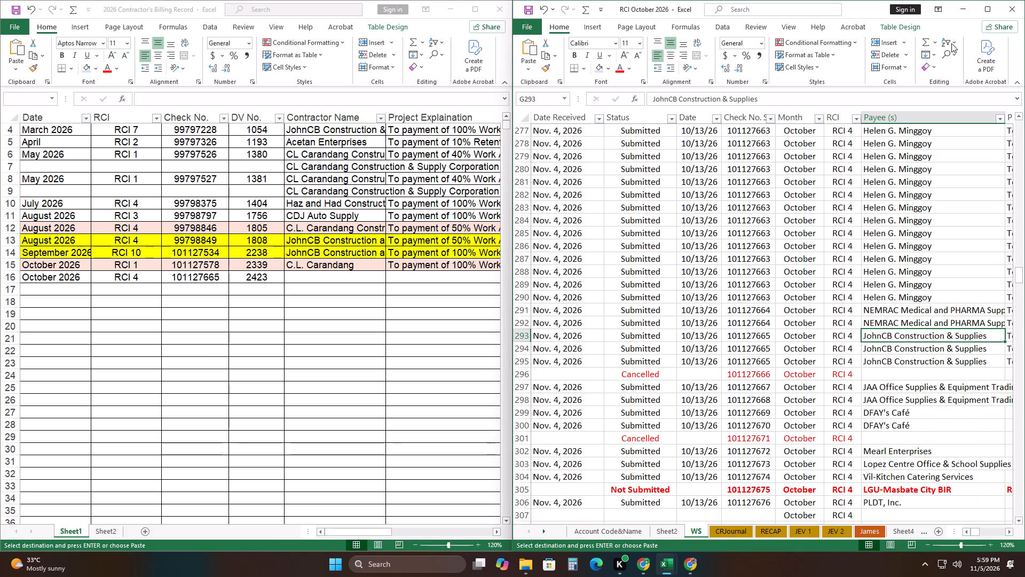
pyautogui.click(333, 274)
pyautogui.click(329, 277)
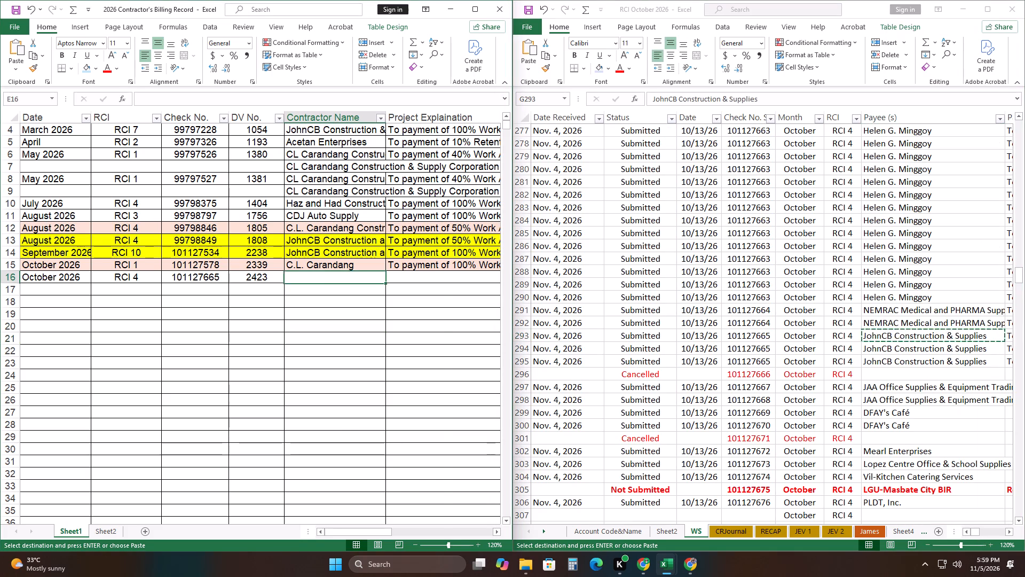
pyautogui.rightClick(329, 277)
pyautogui.click(373, 287)
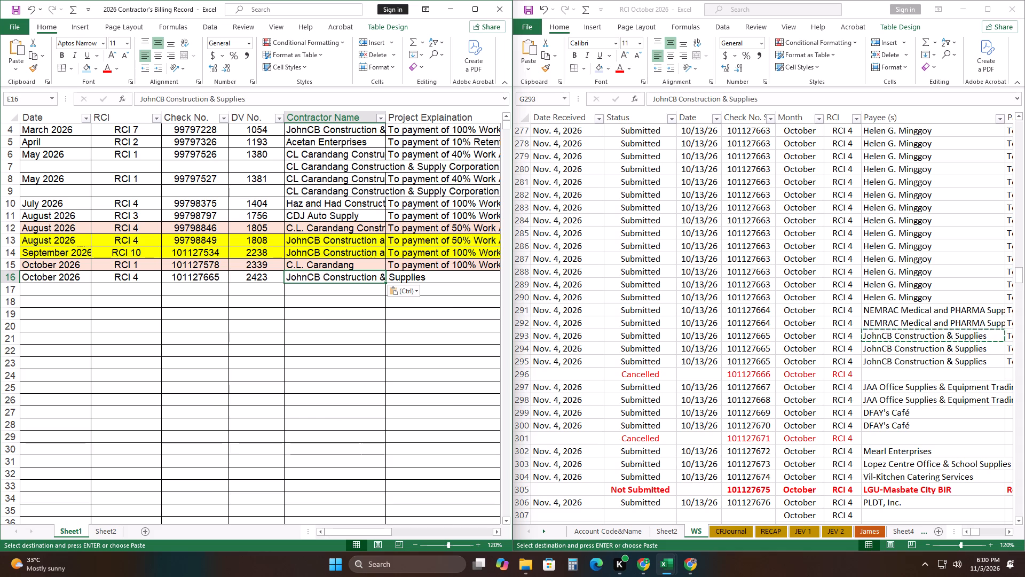
# Copy the CGM-SVP-CONS-007-2026 particular from WS cell H293 and paste it as a value into Project Explaination cell F16 of the billing record.
pyautogui.click(499, 535)
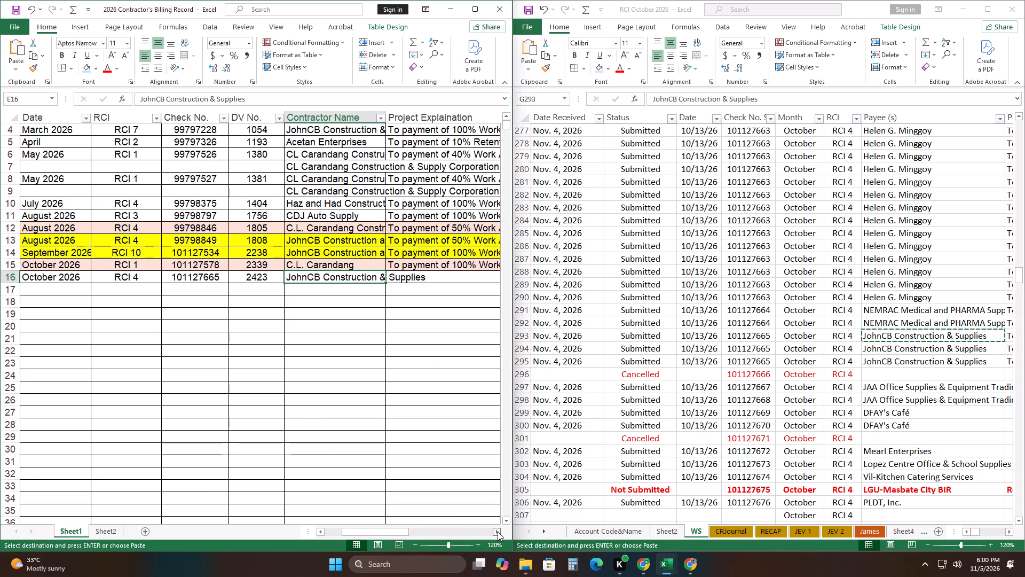
pyautogui.click(498, 532)
pyautogui.doubleClick(497, 532)
pyautogui.click(497, 532)
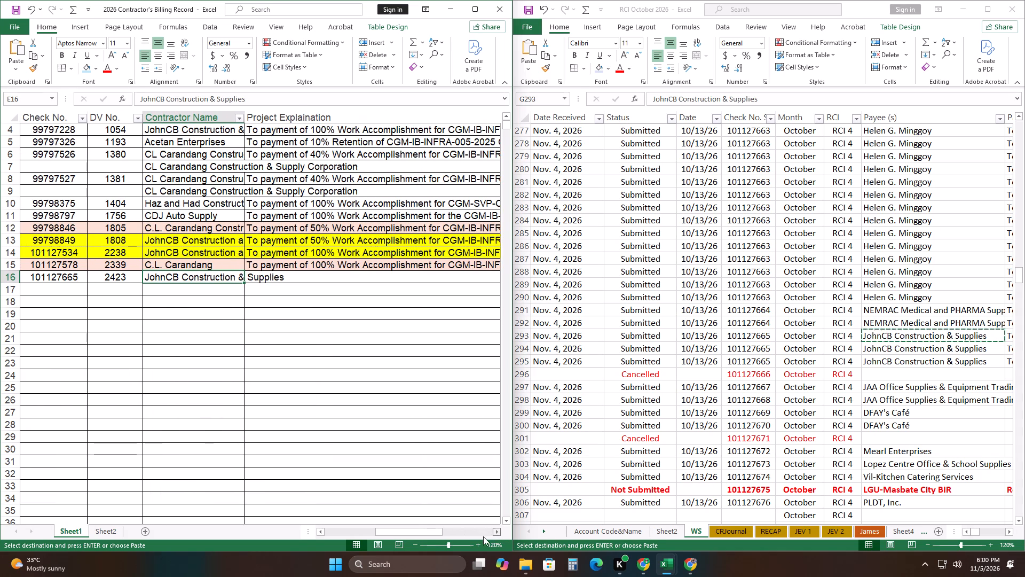
pyautogui.moveTo(425, 532); pyautogui.dragTo(438, 533)
pyautogui.click(433, 534)
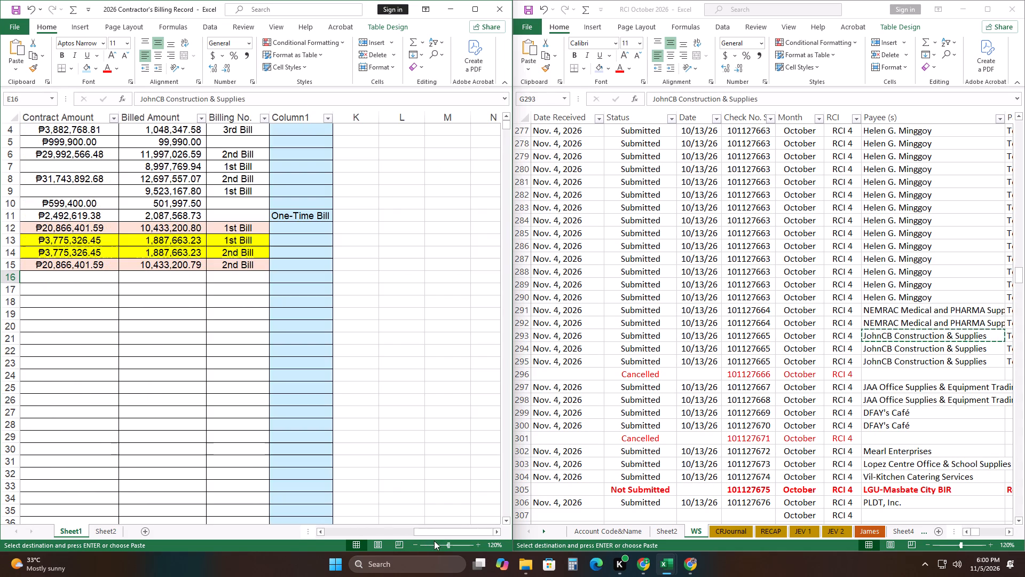
pyautogui.moveTo(451, 529); pyautogui.dragTo(428, 532)
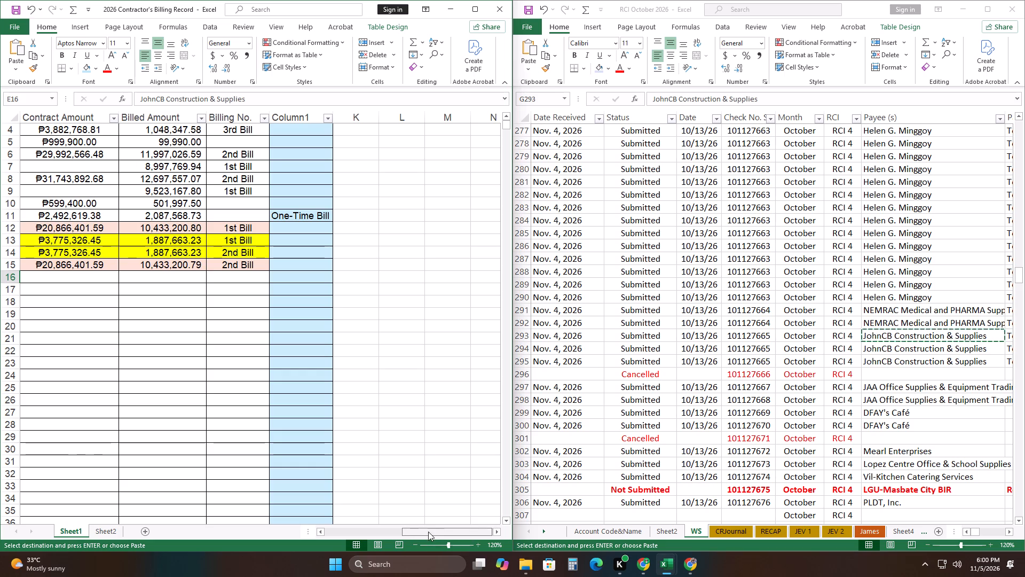
pyautogui.moveTo(428, 532); pyautogui.dragTo(406, 533)
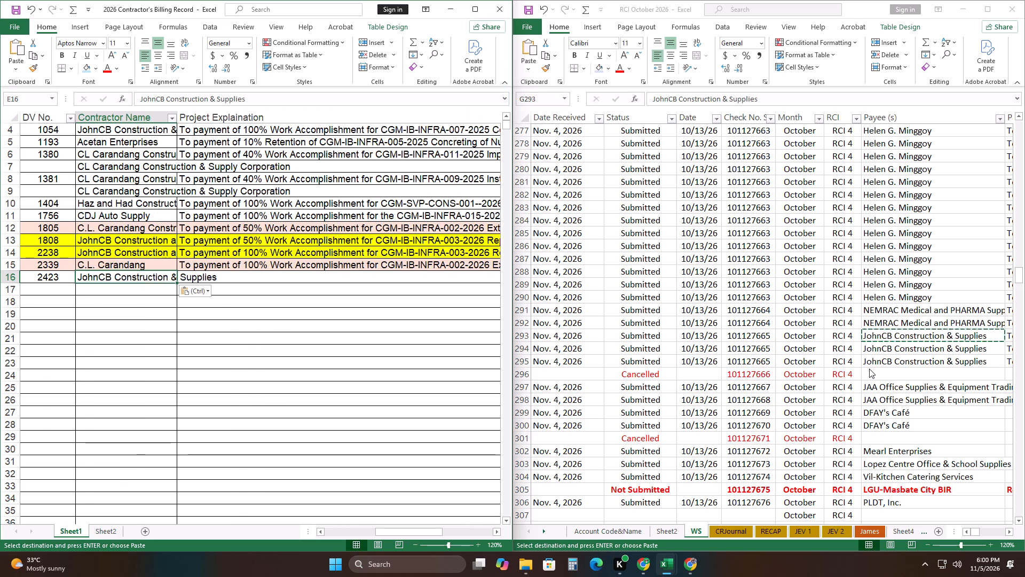
pyautogui.click(894, 416)
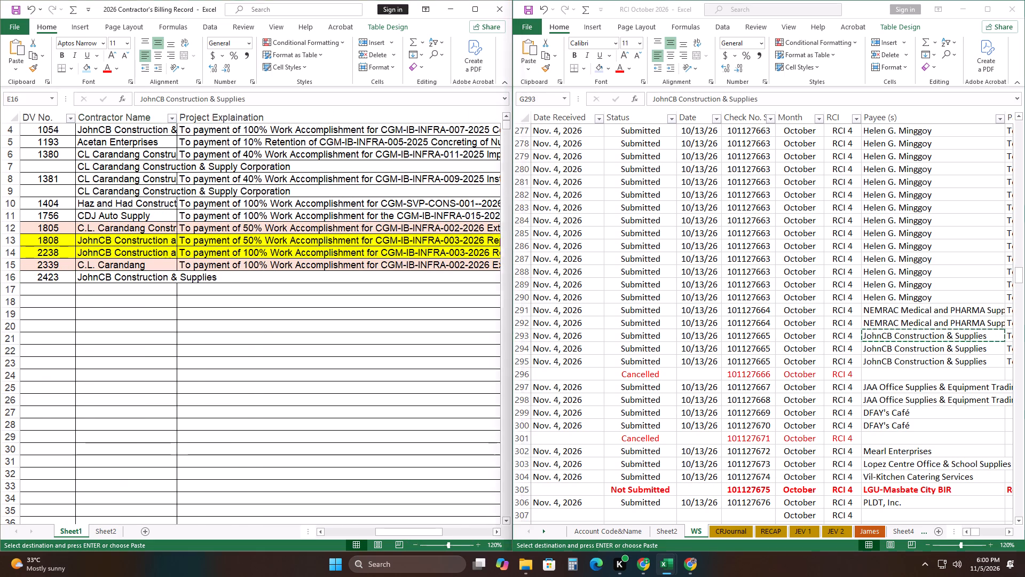
pyautogui.tripleClick(1012, 533)
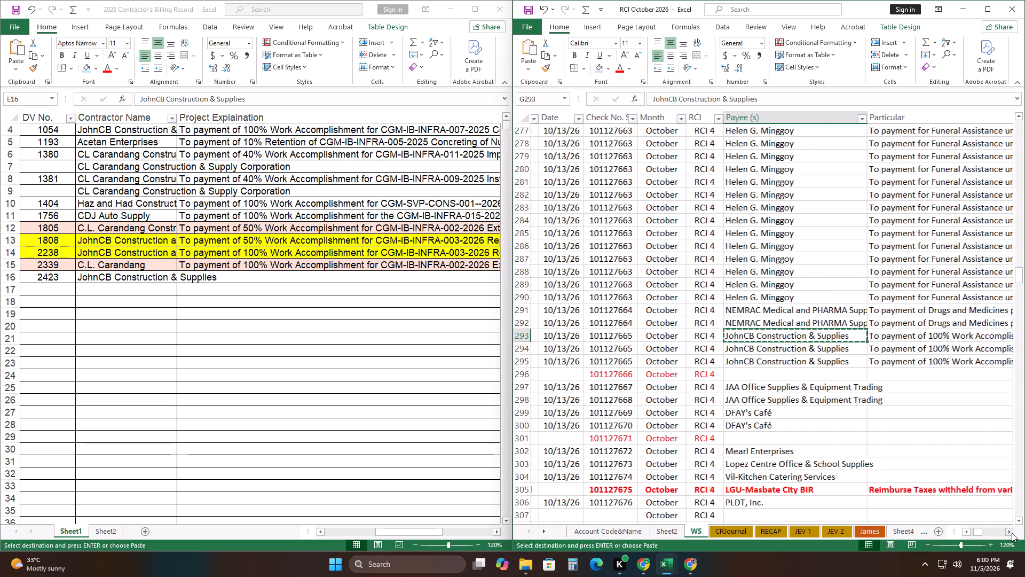
pyautogui.tripleClick(1012, 533)
pyautogui.click(1012, 534)
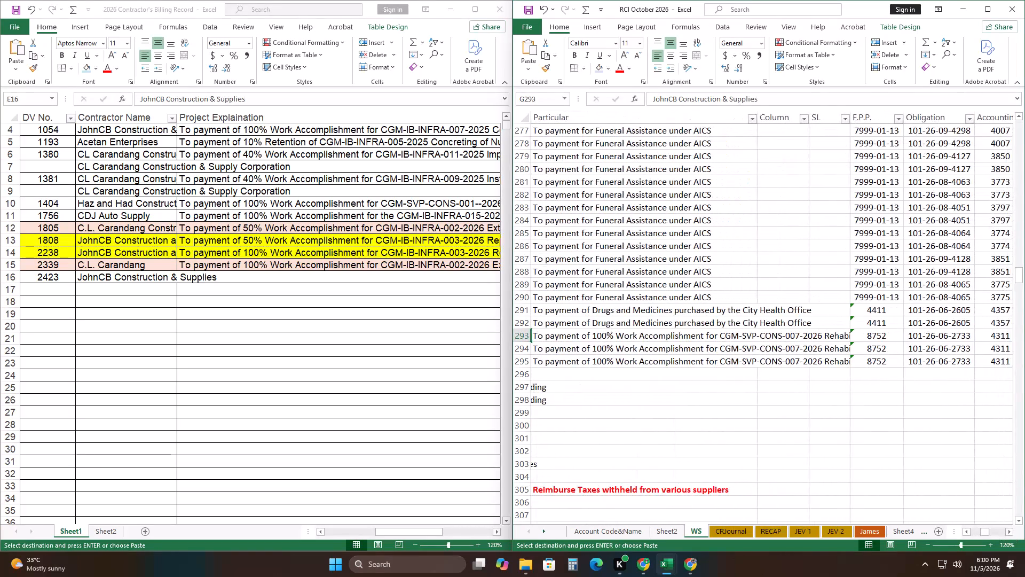
pyautogui.click(645, 339)
pyautogui.rightClick(645, 337)
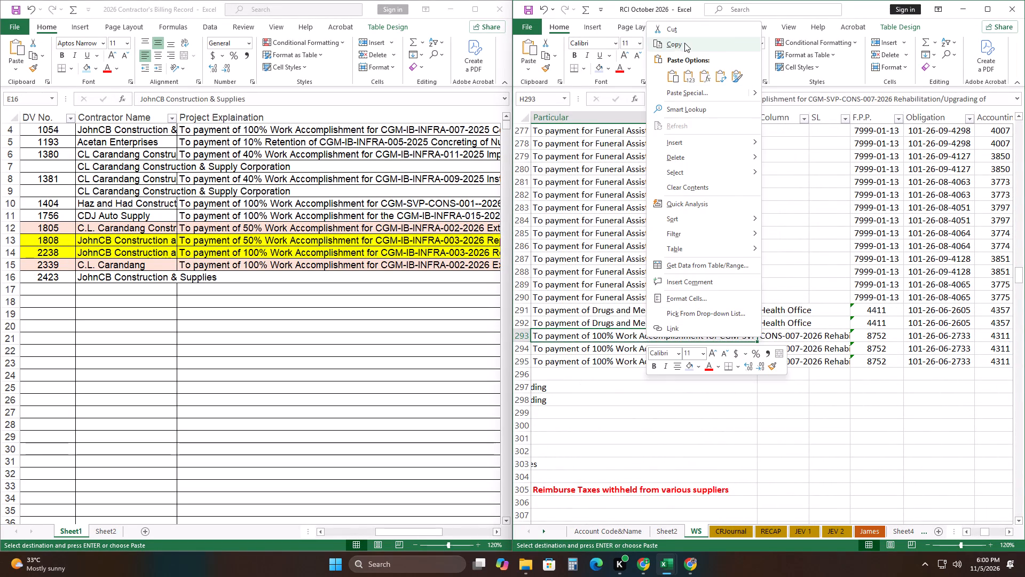
pyautogui.click(684, 43)
pyautogui.doubleClick(295, 277)
pyautogui.rightClick(294, 277)
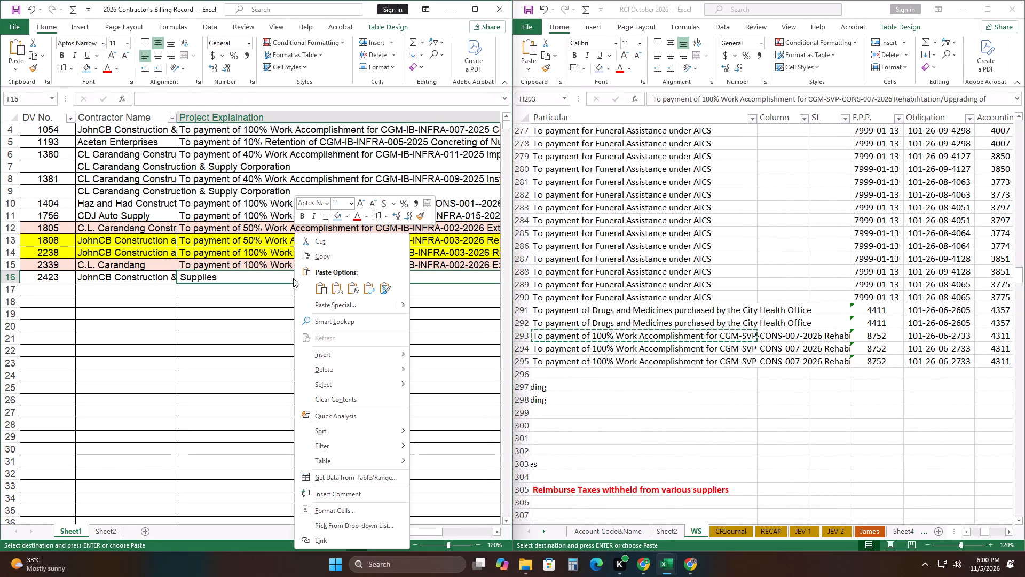
pyautogui.click(336, 292)
pyautogui.moveTo(325, 322); pyautogui.dragTo(330, 325)
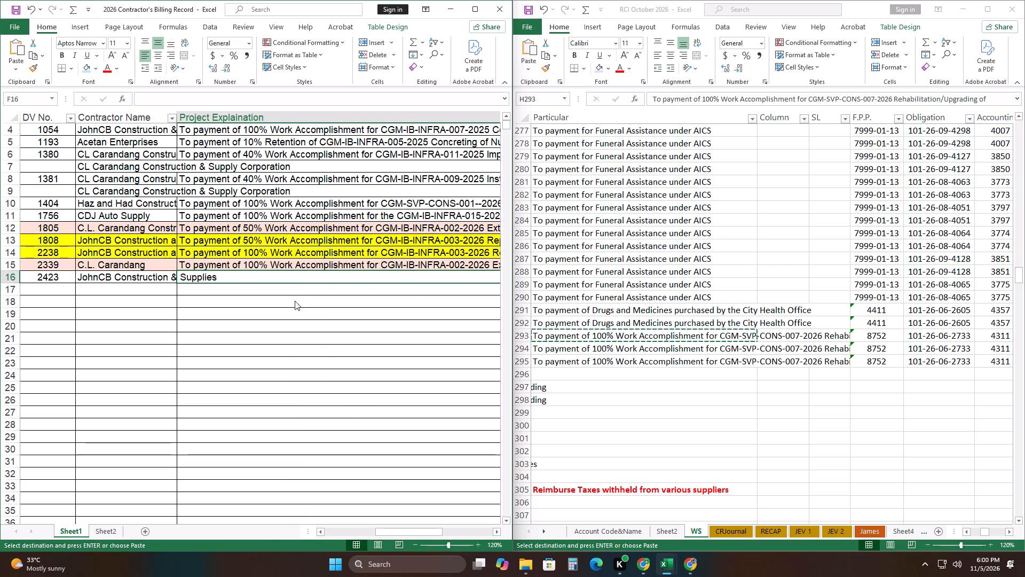
# Maximize the billing record window and enter 996857.05 as the Contract Amount in G16.
pyautogui.click(496, 532)
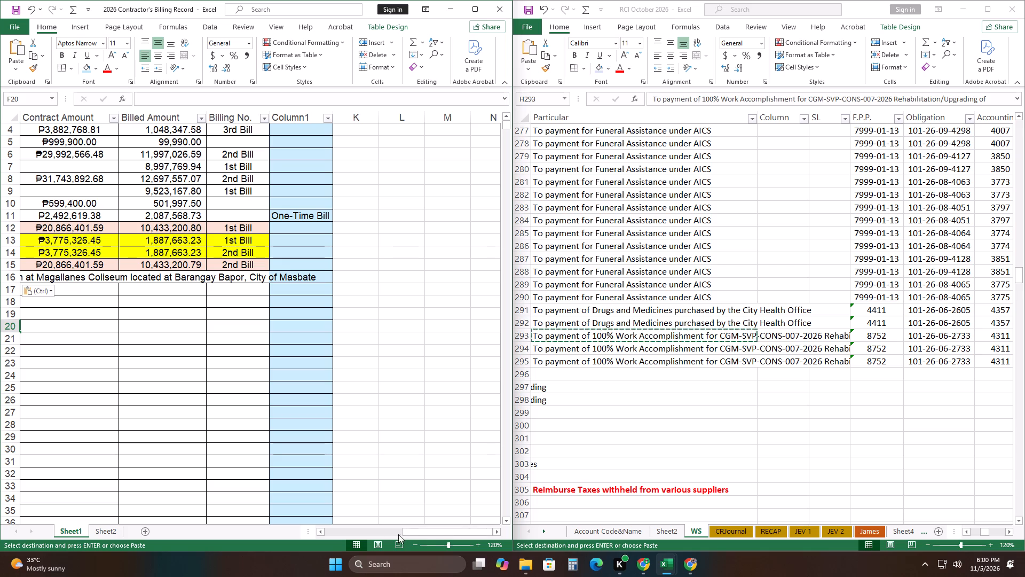
pyautogui.moveTo(420, 532); pyautogui.dragTo(399, 535)
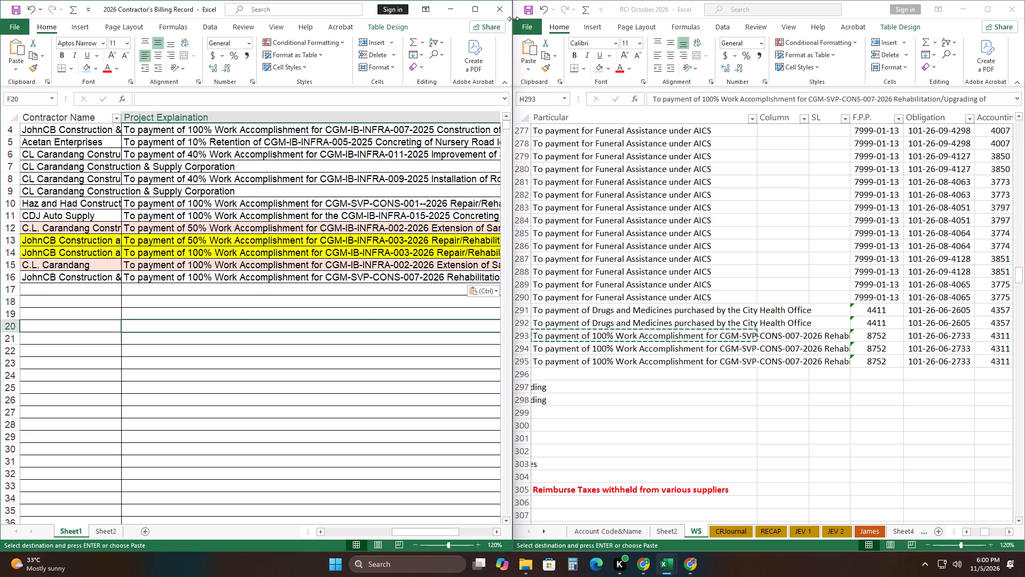
pyautogui.click(478, 7)
pyautogui.click(440, 347)
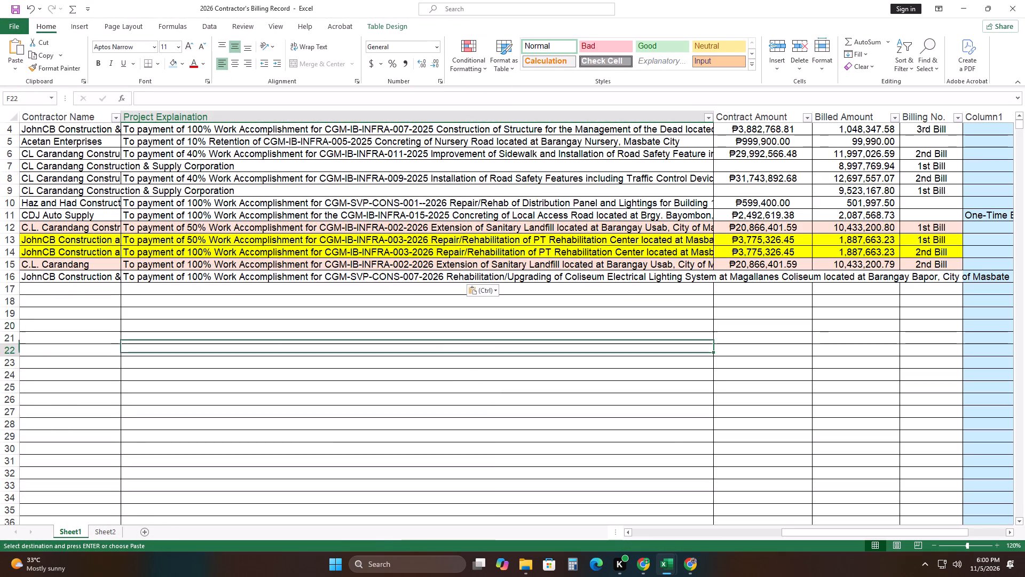
pyautogui.moveTo(904, 533); pyautogui.dragTo(981, 523)
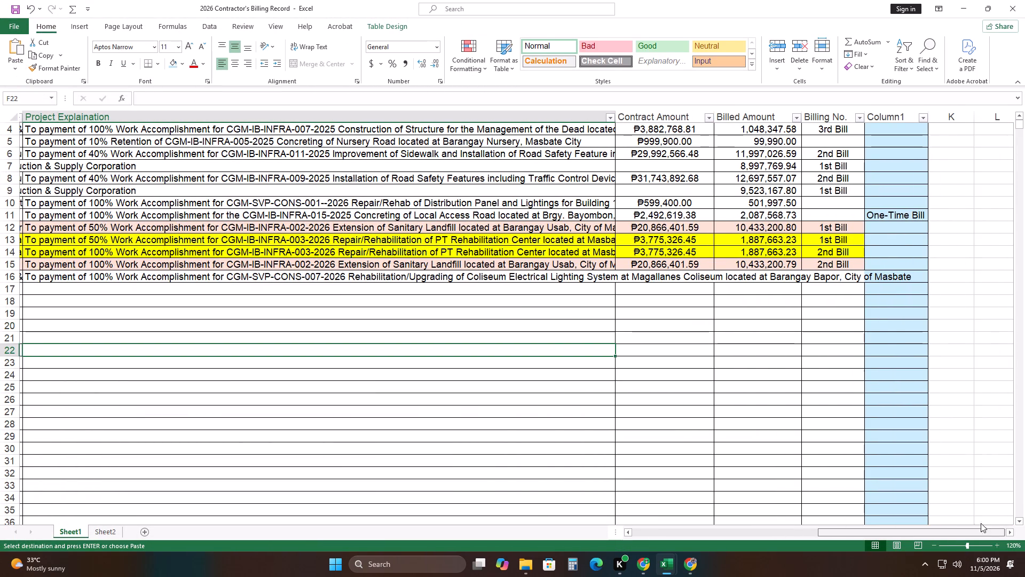
pyautogui.moveTo(981, 523); pyautogui.dragTo(983, 523)
pyautogui.moveTo(665, 326); pyautogui.dragTo(672, 321)
pyautogui.click(679, 277)
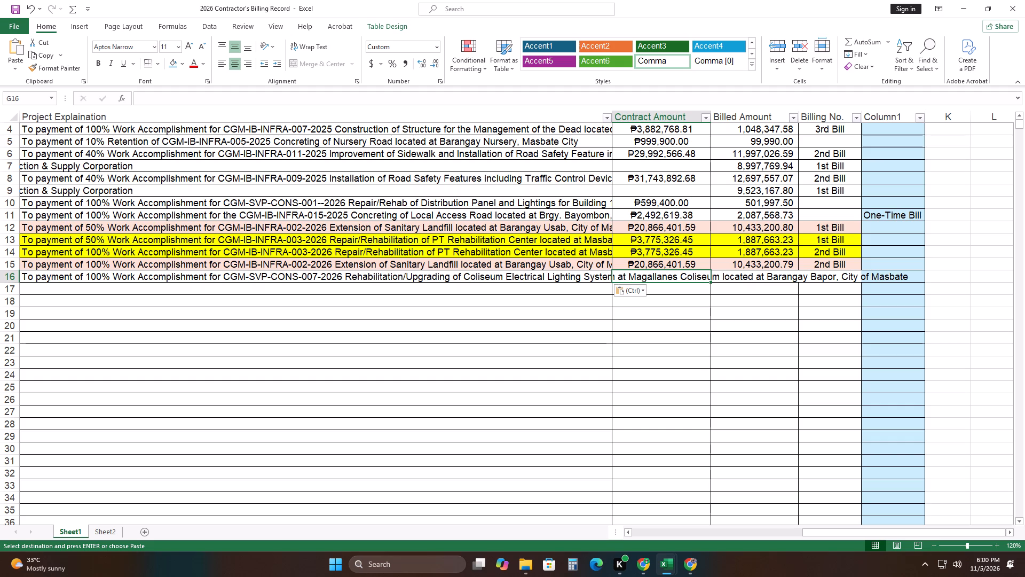
pyautogui.write('99')
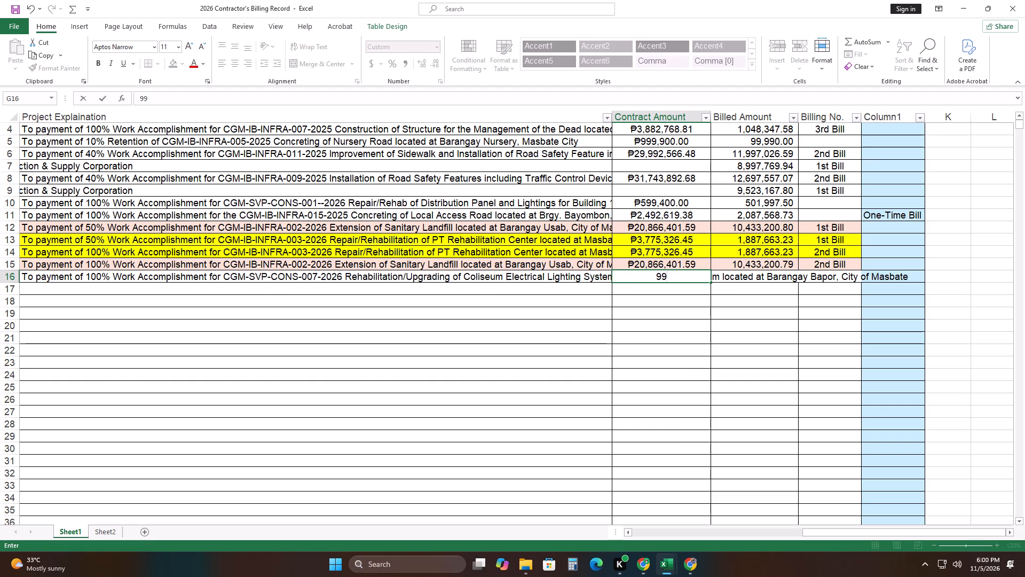
pyautogui.press('6')
pyautogui.write('857')
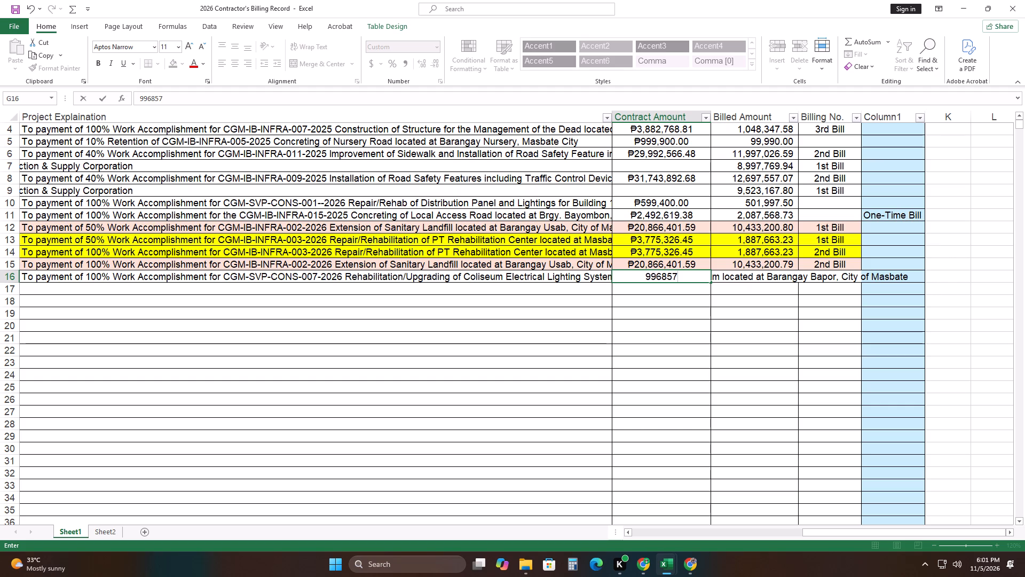
pyautogui.write('.05')
pyautogui.moveTo(711, 327); pyautogui.dragTo(715, 326)
# Enter 996857.05 as the Billed Amount in H16 of the billing record.
pyautogui.click(752, 275)
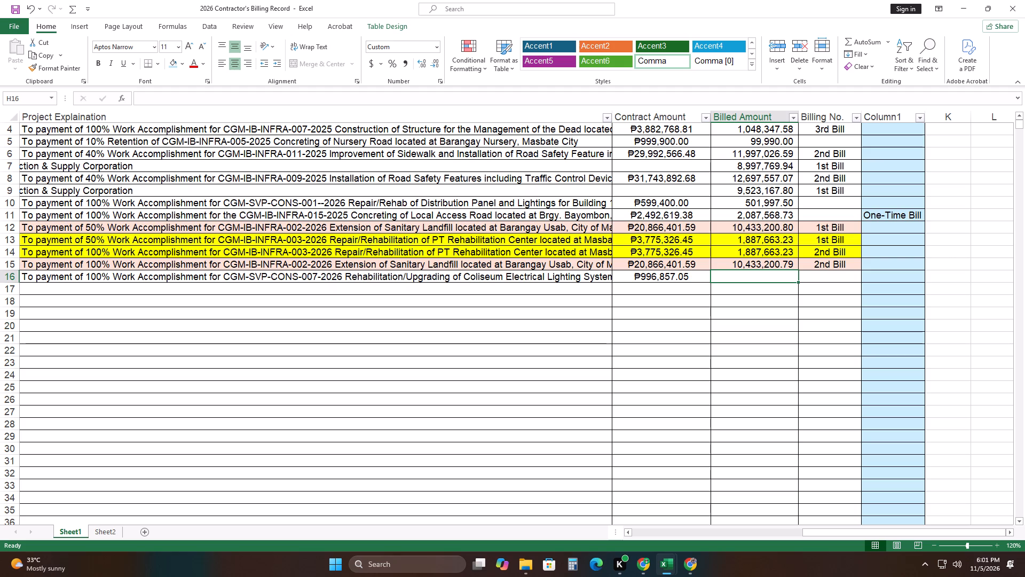
pyautogui.write('99')
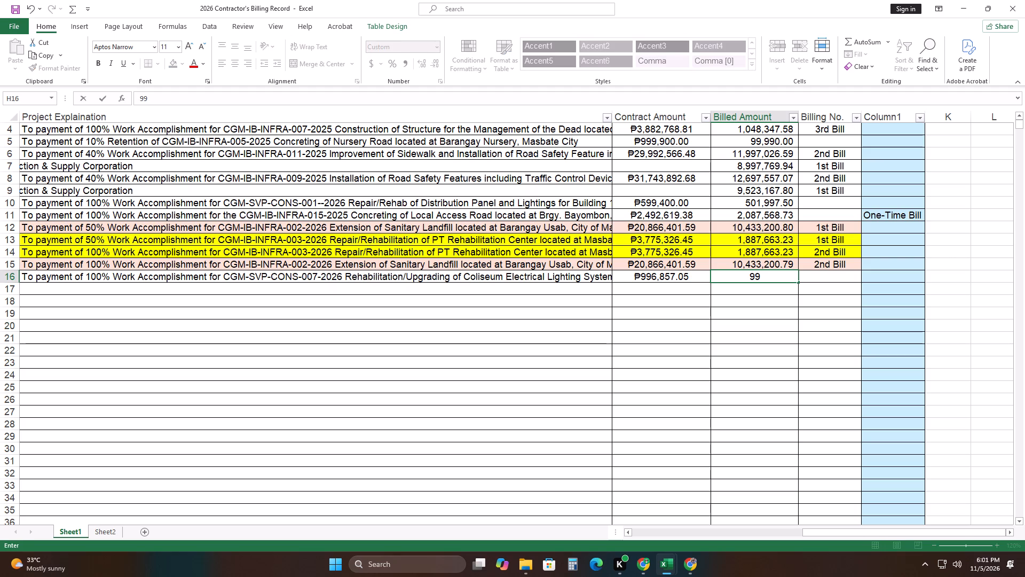
pyautogui.press('6')
pyautogui.write('857')
pyautogui.write('.05')
pyautogui.click(739, 316)
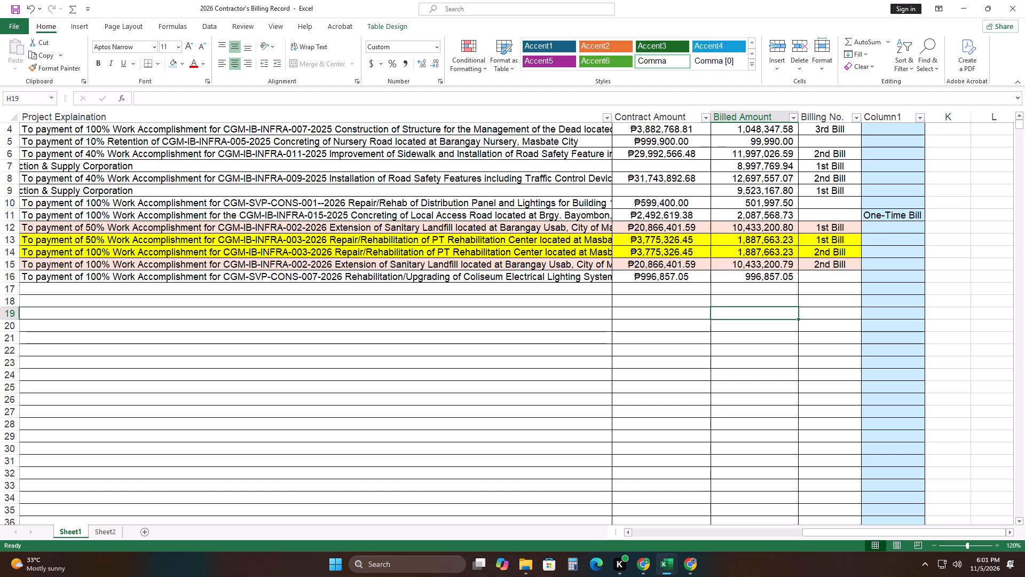
# Copy One-Time Bill from J11 of the billing record and paste it as a value into Column1 cell J16.
pyautogui.scroll(5, 842, 354)
pyautogui.click(900, 270)
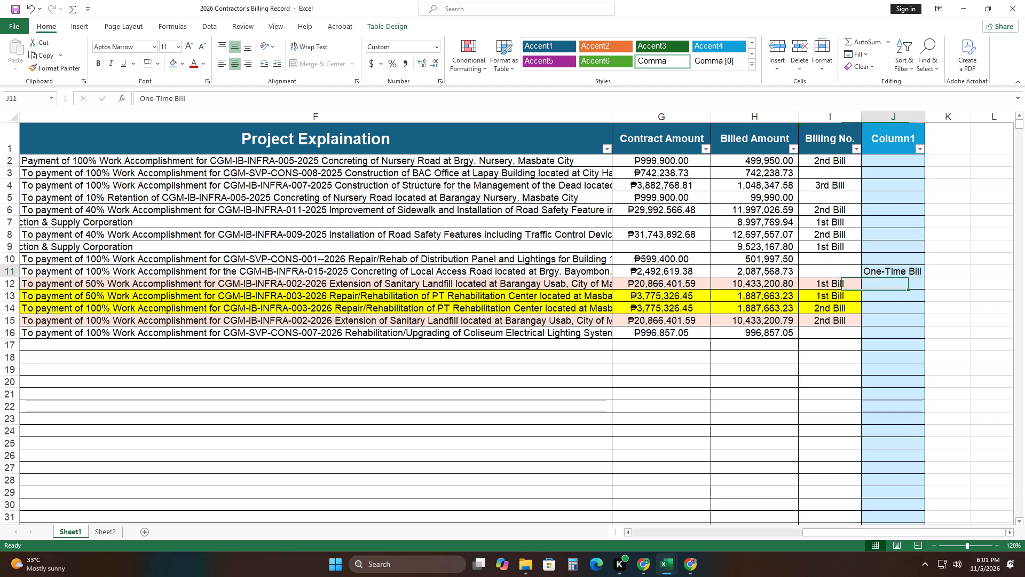
pyautogui.rightClick(900, 270)
pyautogui.click(939, 258)
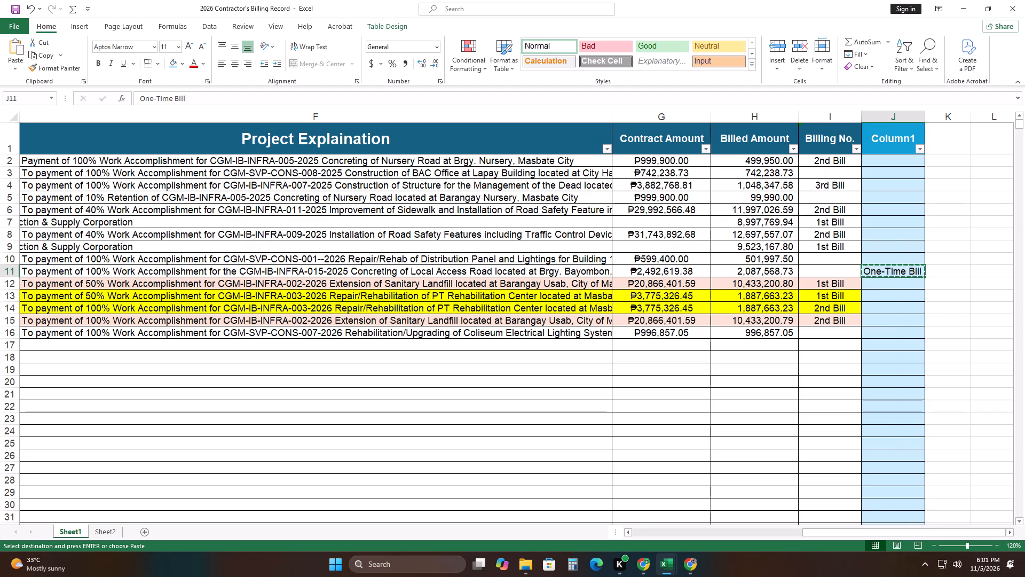
pyautogui.click(880, 331)
pyautogui.rightClick(880, 331)
pyautogui.click(926, 72)
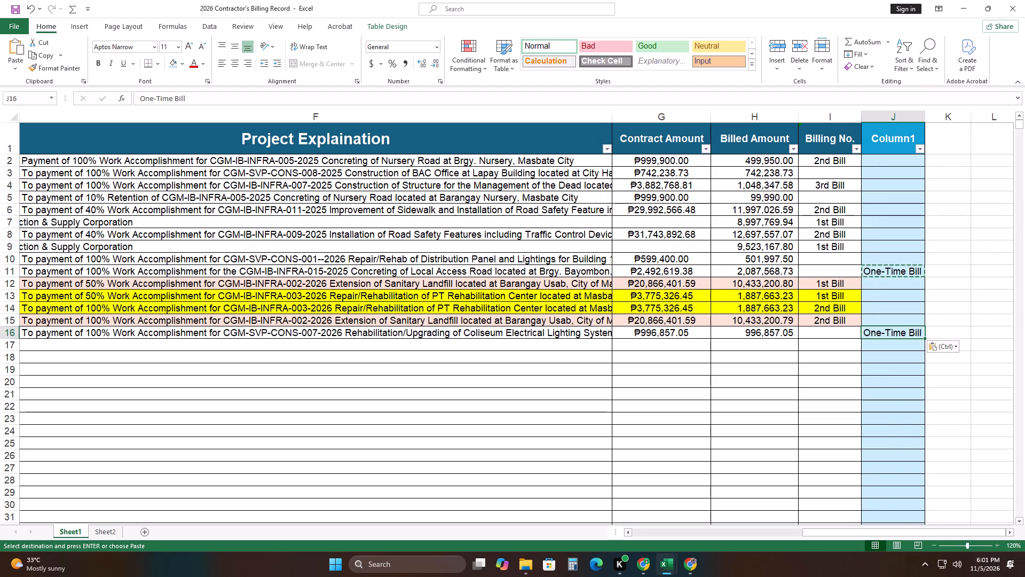
pyautogui.click(858, 409)
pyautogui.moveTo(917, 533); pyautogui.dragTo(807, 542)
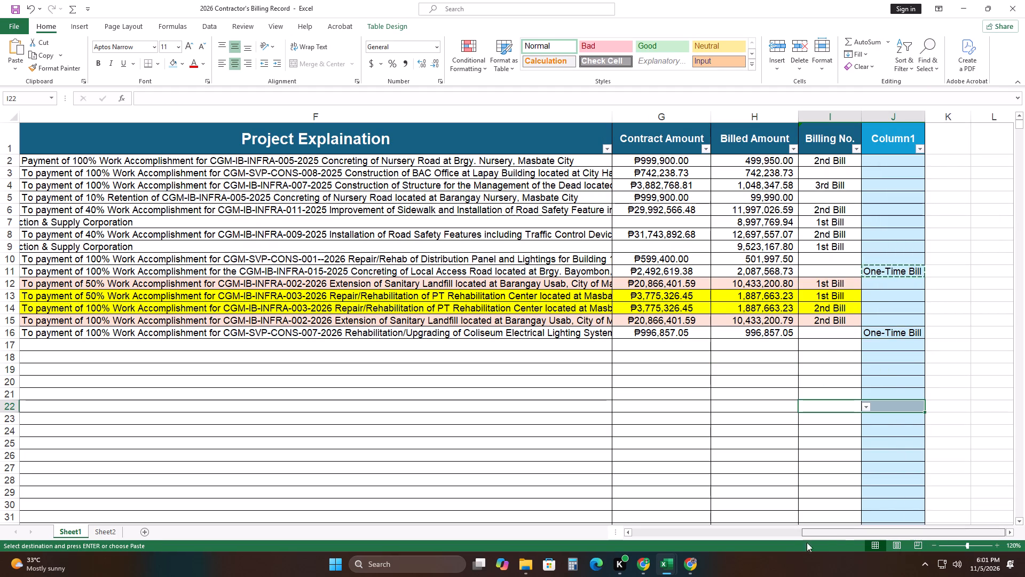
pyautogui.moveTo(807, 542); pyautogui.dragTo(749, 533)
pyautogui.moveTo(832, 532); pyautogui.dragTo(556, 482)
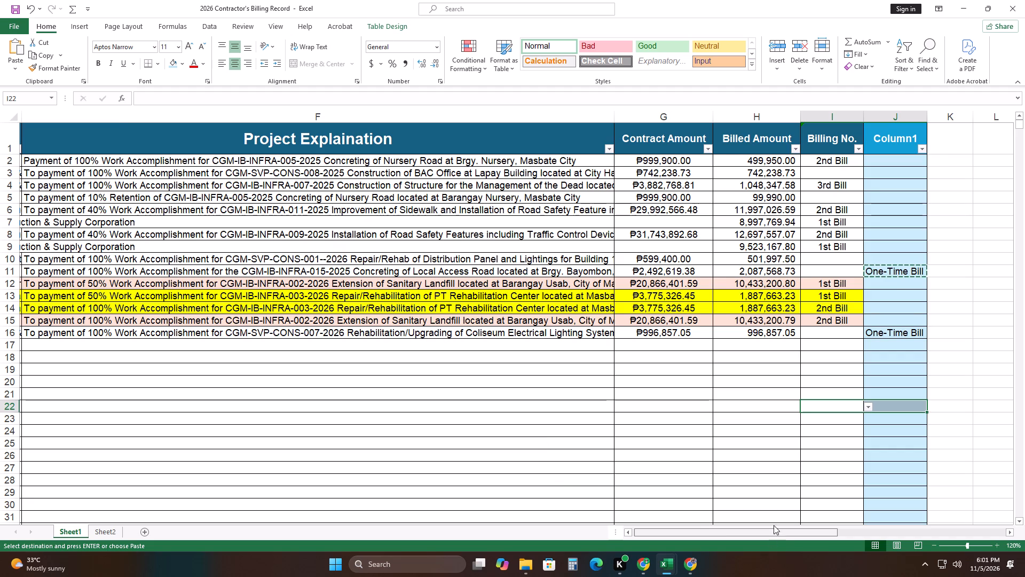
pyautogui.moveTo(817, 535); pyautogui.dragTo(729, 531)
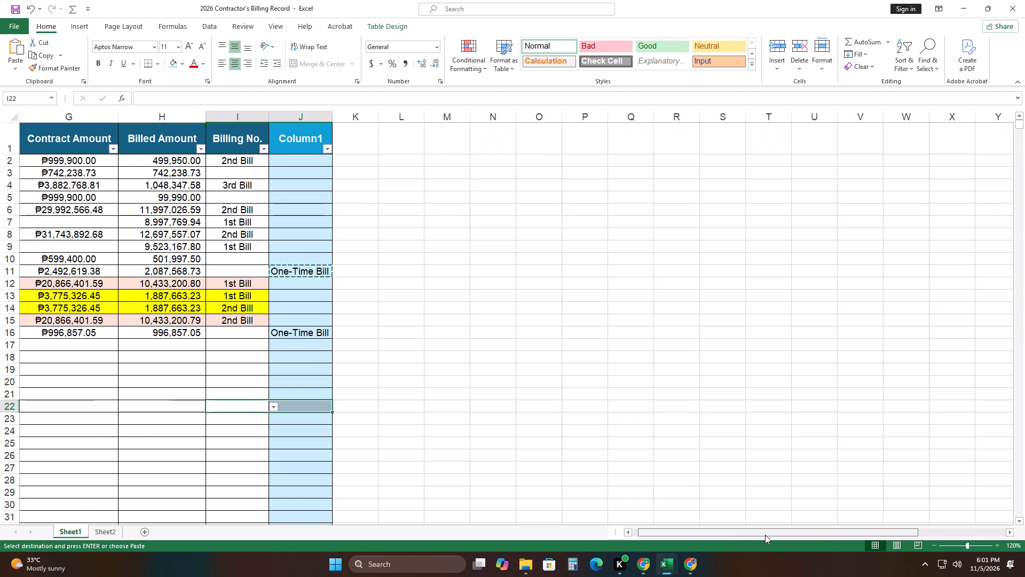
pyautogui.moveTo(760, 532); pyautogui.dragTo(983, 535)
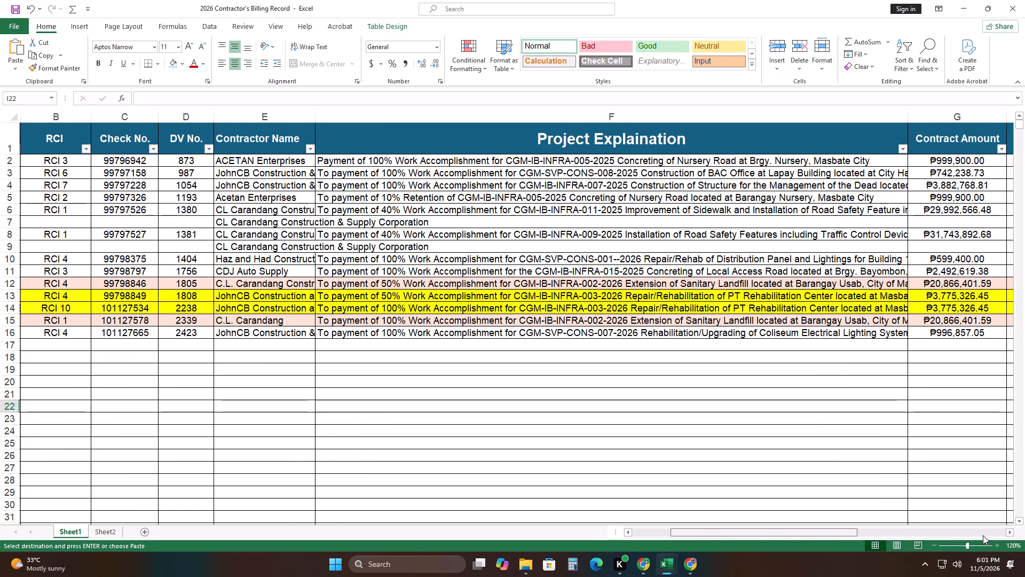
# Switch to Chrome and stop the Air1 radio stream.
pyautogui.moveTo(983, 535); pyautogui.dragTo(977, 532)
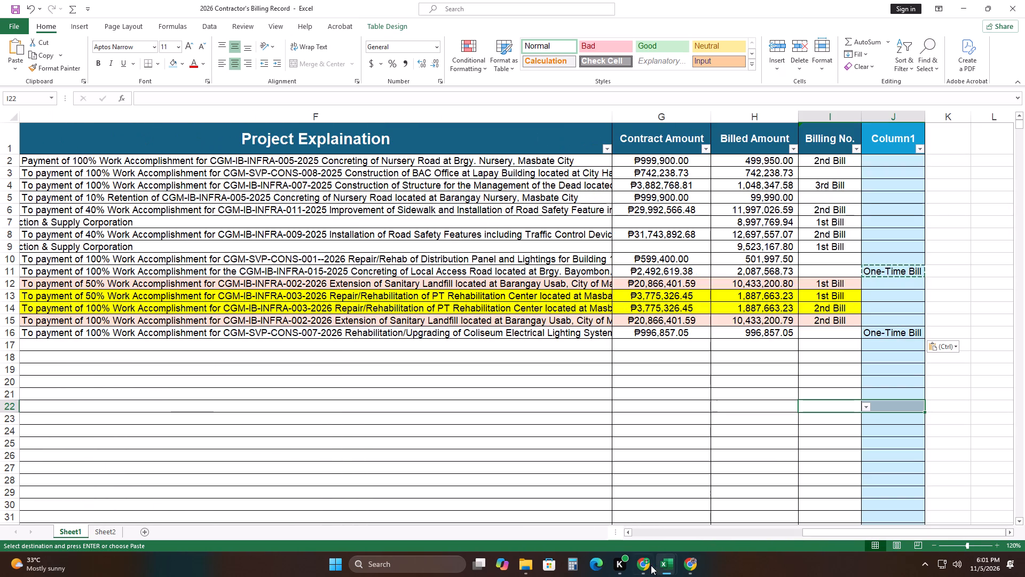
pyautogui.click(649, 565)
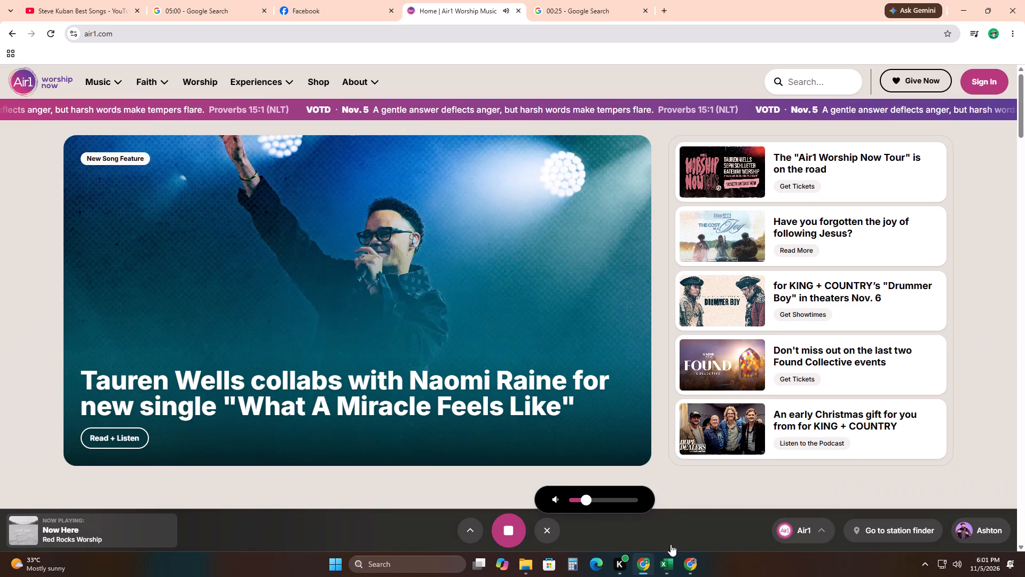
pyautogui.click(643, 566)
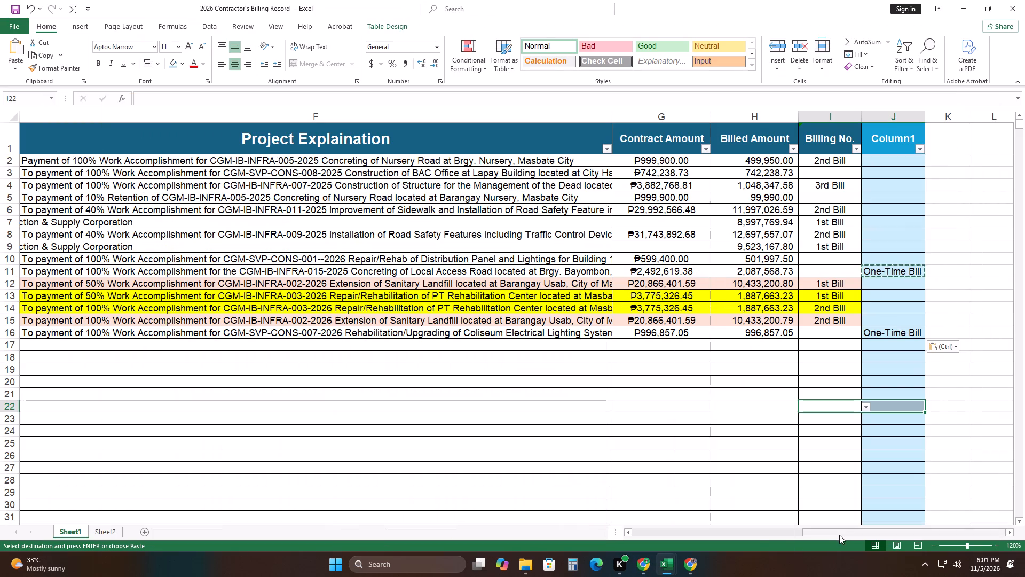
pyautogui.moveTo(839, 535); pyautogui.dragTo(697, 525)
pyautogui.click(642, 566)
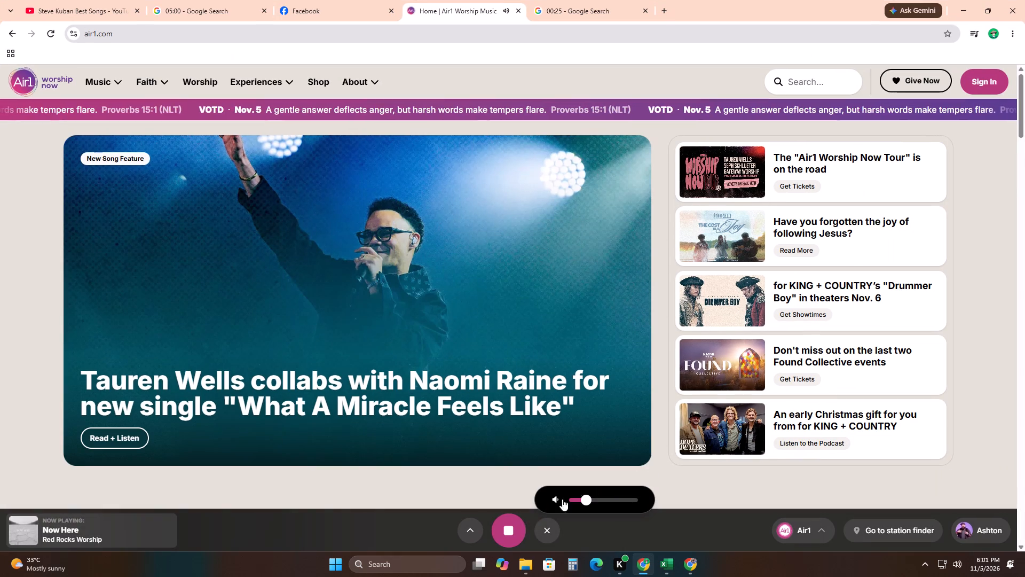
pyautogui.click(512, 528)
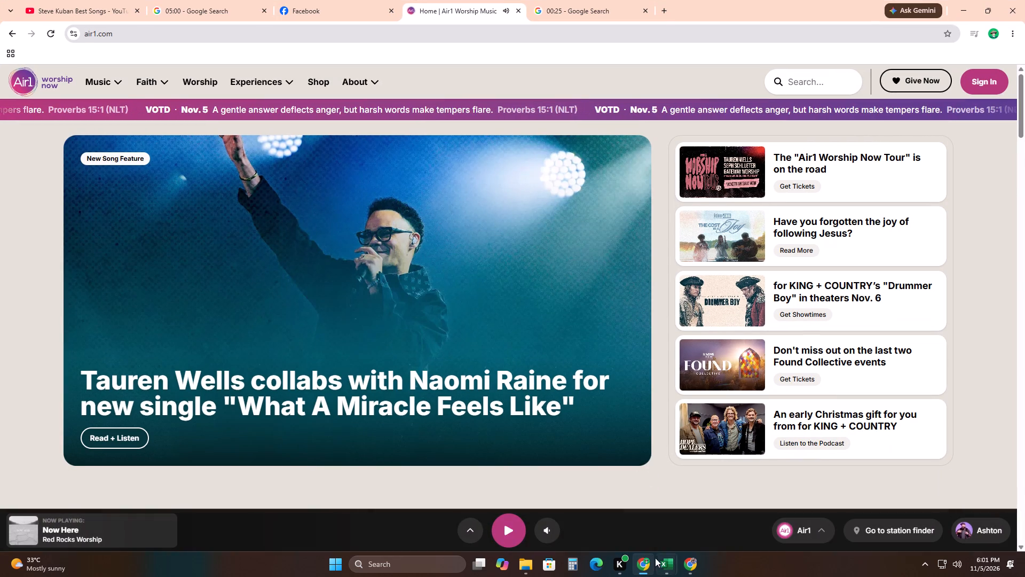
# Switch to the RCI October 2026 workbook and maximize its window.
pyautogui.click(668, 566)
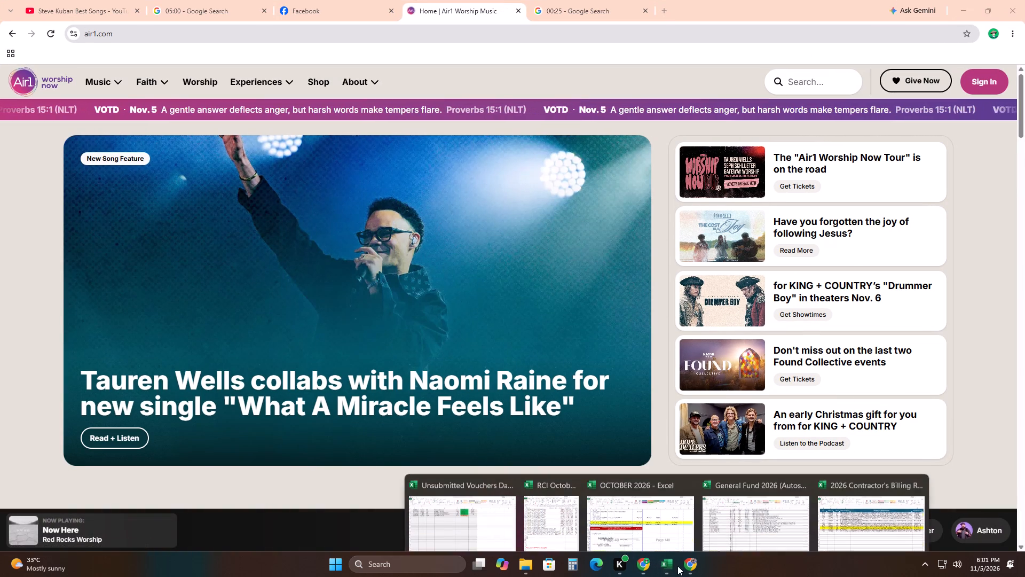
pyautogui.click(558, 514)
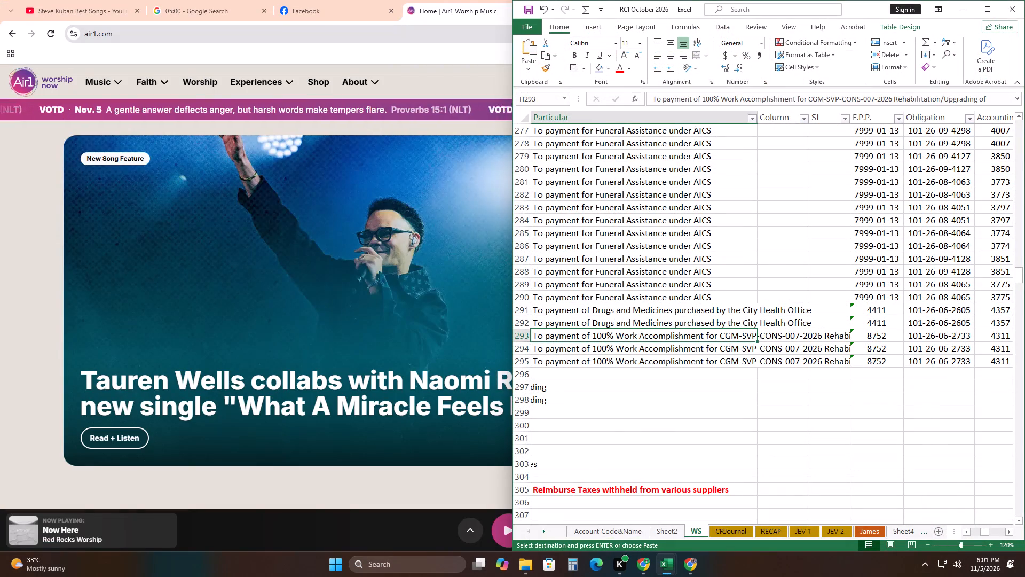
pyautogui.click(992, 10)
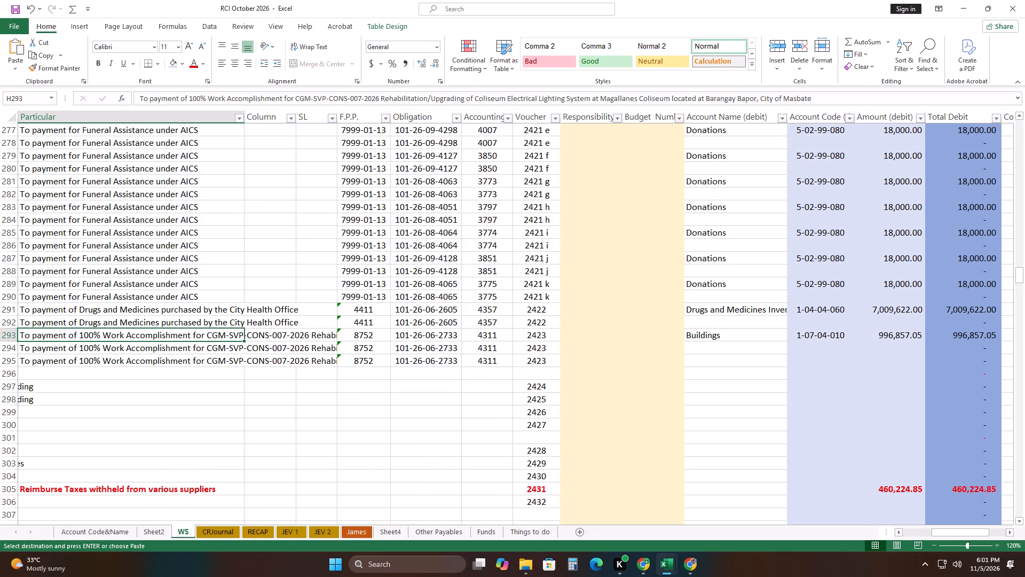
# Look across the WS sheet's columns around row 295, from Date Received through the credit amounts.
pyautogui.click(506, 359)
pyautogui.moveTo(962, 534); pyautogui.dragTo(958, 534)
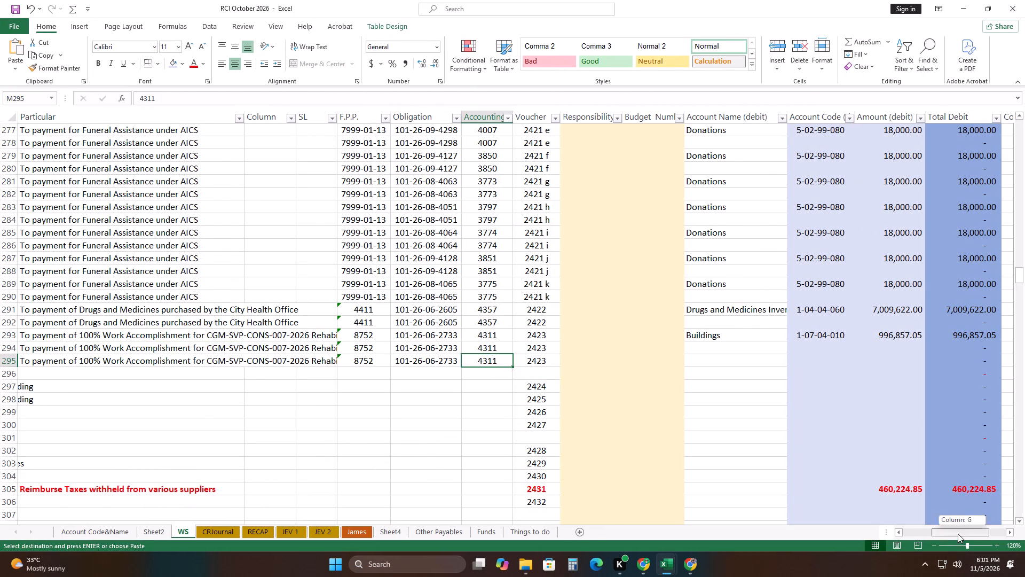
pyautogui.moveTo(958, 534); pyautogui.dragTo(962, 543)
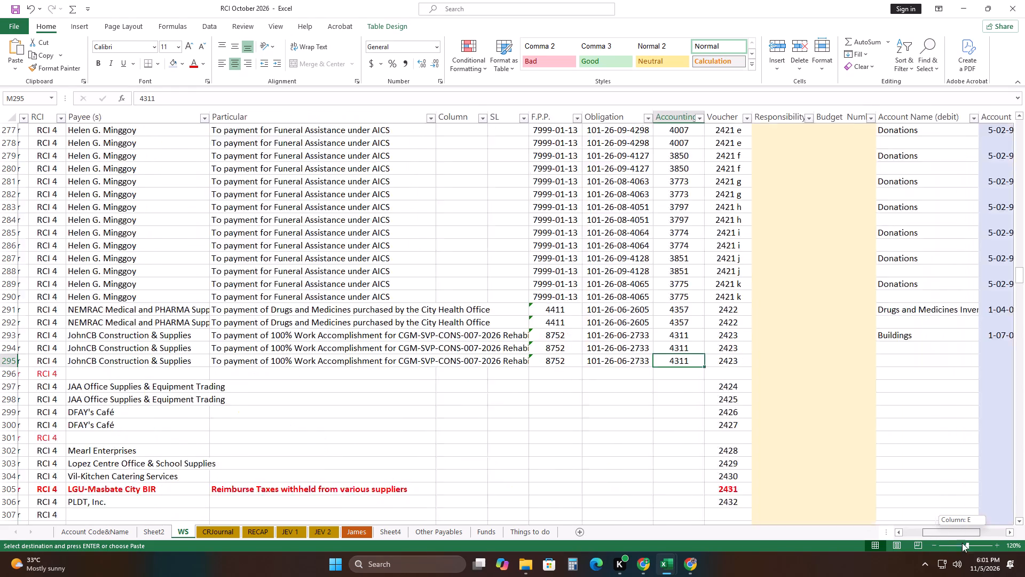
pyautogui.moveTo(962, 543); pyautogui.dragTo(971, 543)
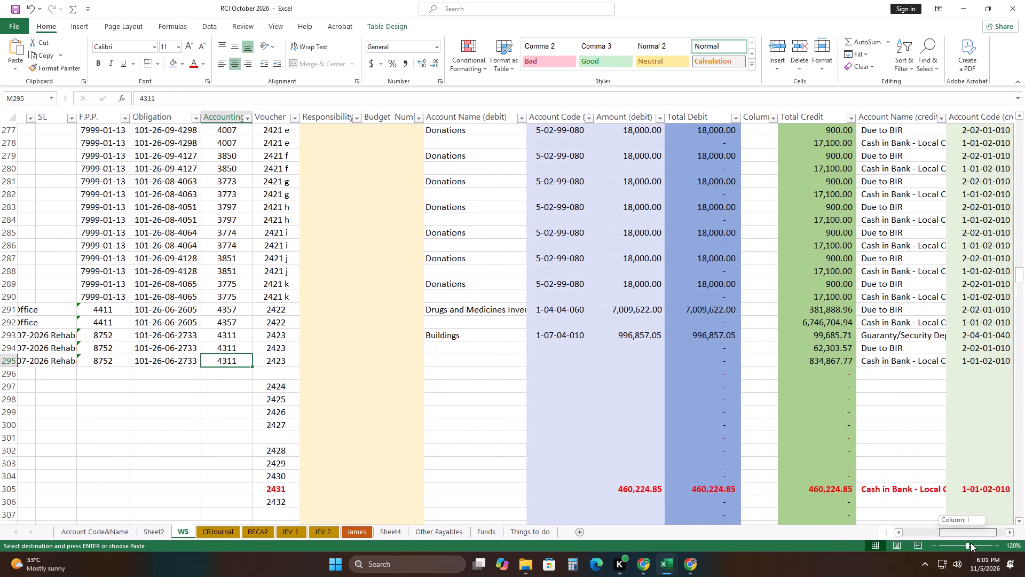
pyautogui.moveTo(971, 543); pyautogui.dragTo(983, 543)
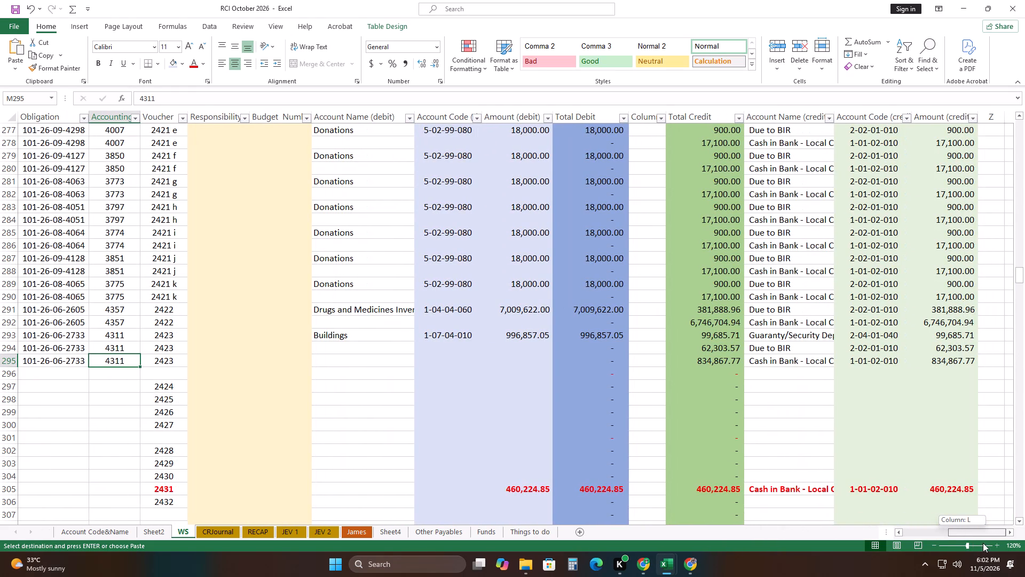
pyautogui.moveTo(983, 543); pyautogui.dragTo(962, 543)
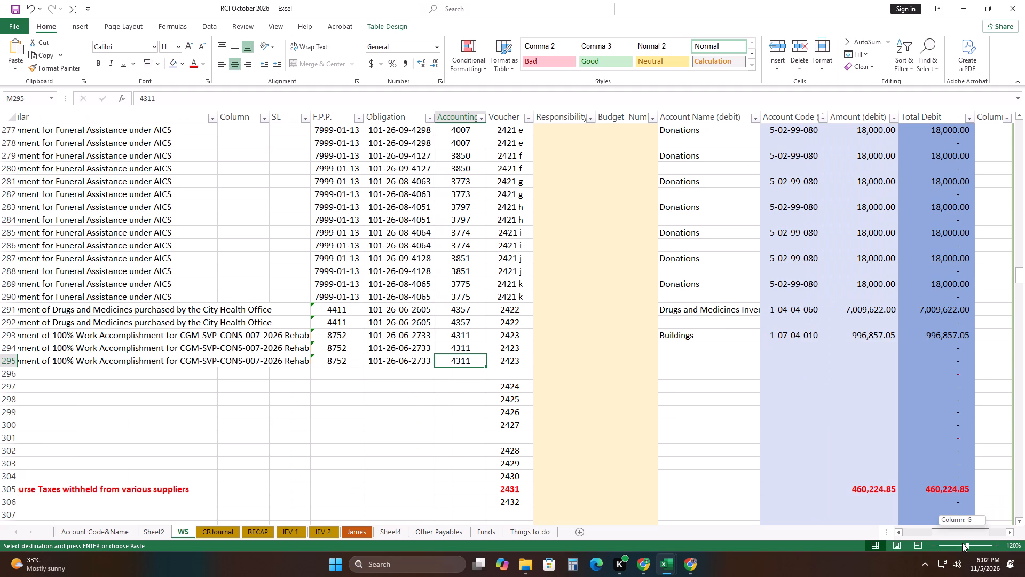
pyautogui.moveTo(962, 543); pyautogui.dragTo(943, 538)
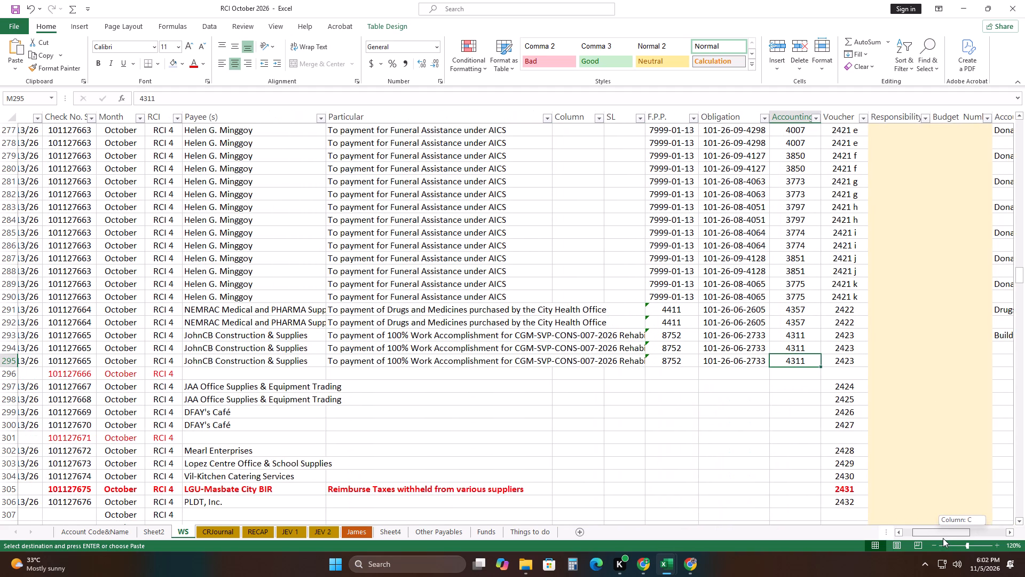
pyautogui.moveTo(943, 538); pyautogui.dragTo(863, 540)
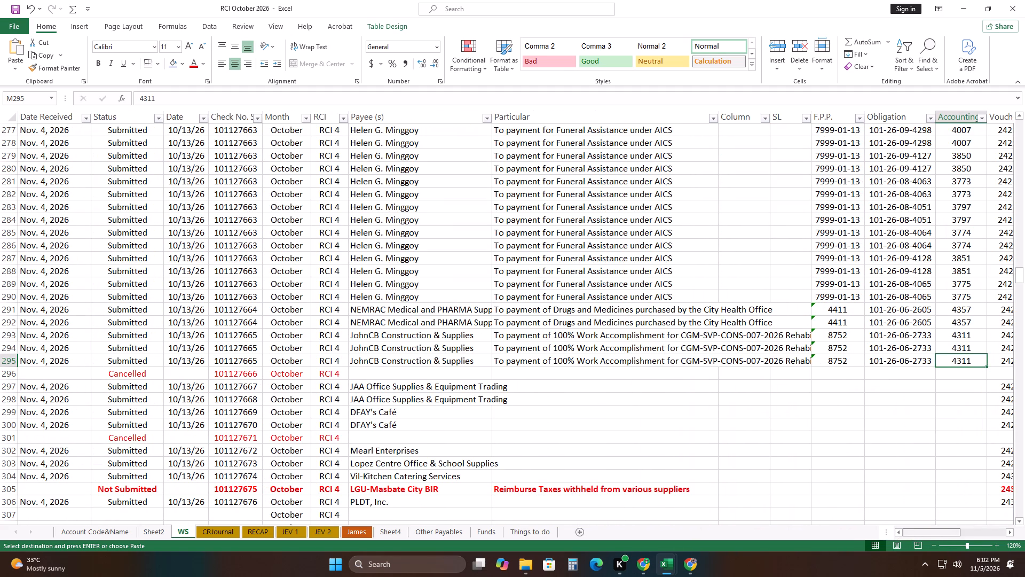
# Select JohnCB Construction's rows 293 to 295 on the WS sheet and review their details from Date Received through Amount (credit).
pyautogui.moveTo(10, 335); pyautogui.dragTo(4, 355)
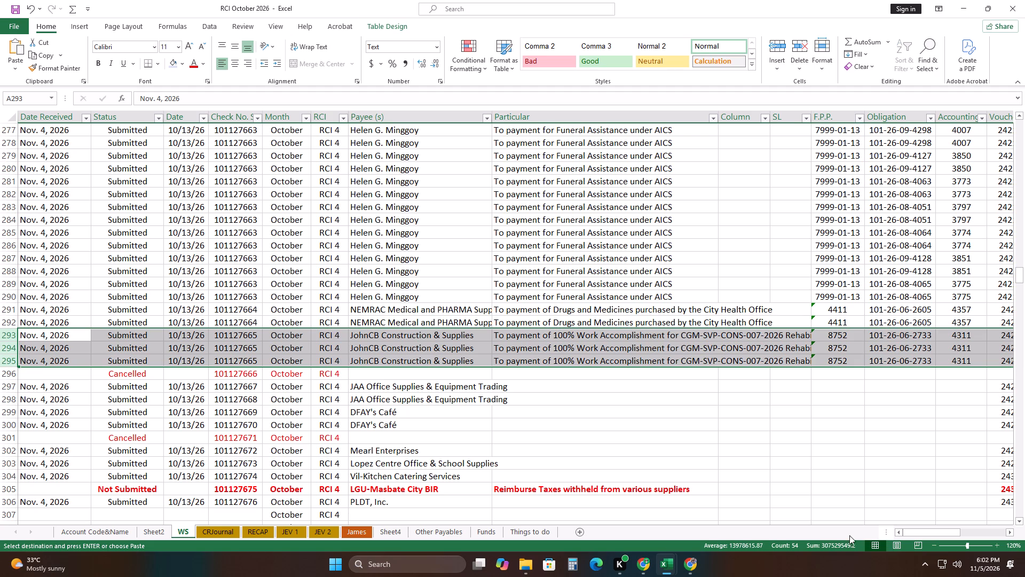
pyautogui.moveTo(925, 531); pyautogui.dragTo(963, 527)
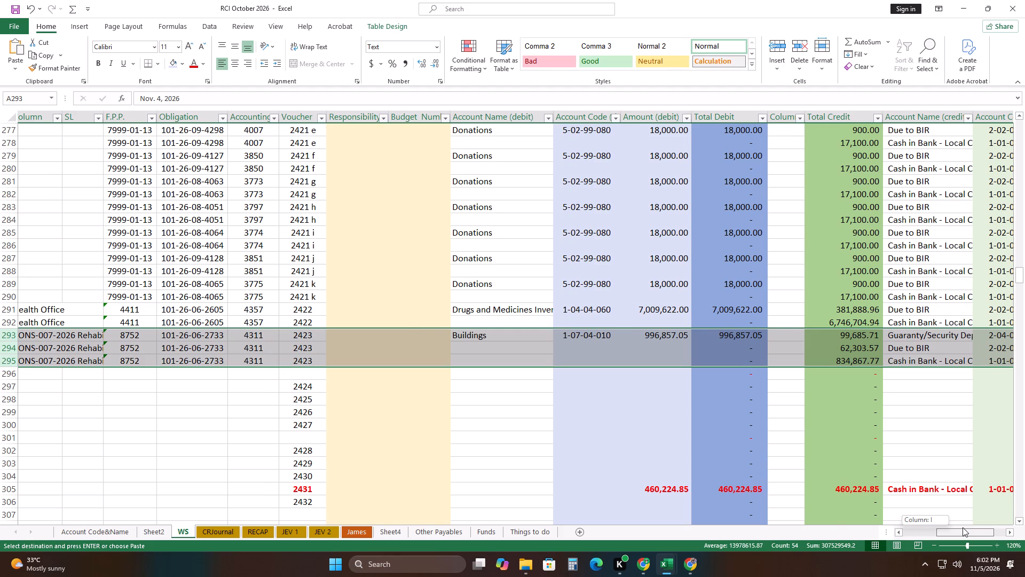
pyautogui.moveTo(963, 527); pyautogui.dragTo(987, 524)
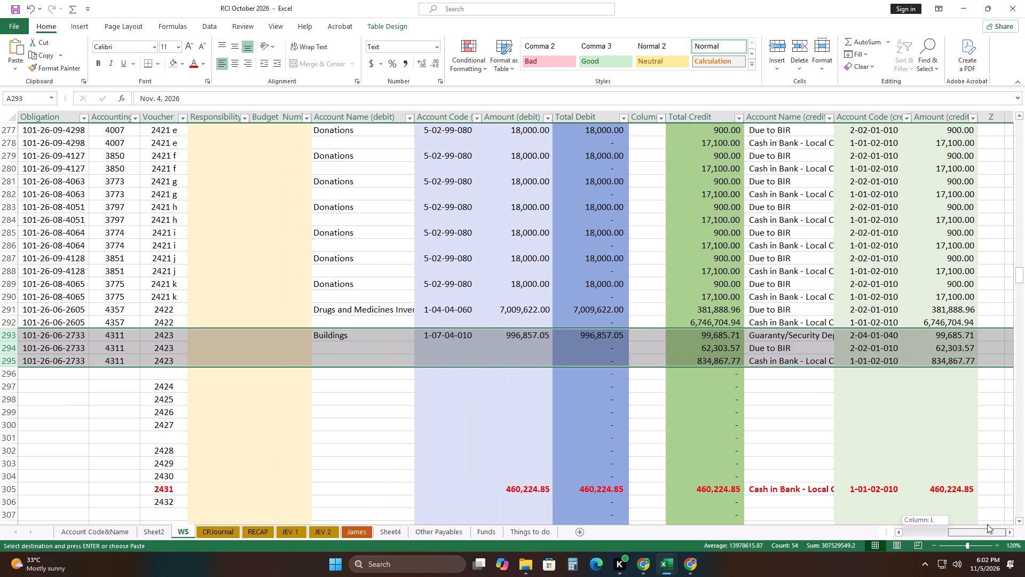
pyautogui.moveTo(987, 524); pyautogui.dragTo(988, 521)
pyautogui.moveTo(988, 521); pyautogui.dragTo(1024, 509)
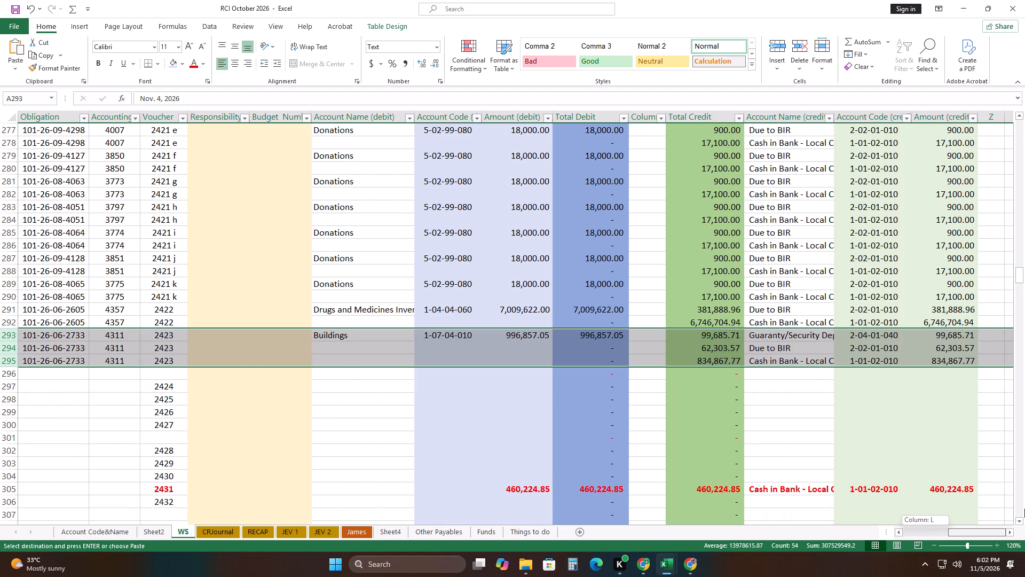
pyautogui.moveTo(1024, 509); pyautogui.dragTo(987, 529)
pyautogui.moveTo(977, 529); pyautogui.dragTo(997, 527)
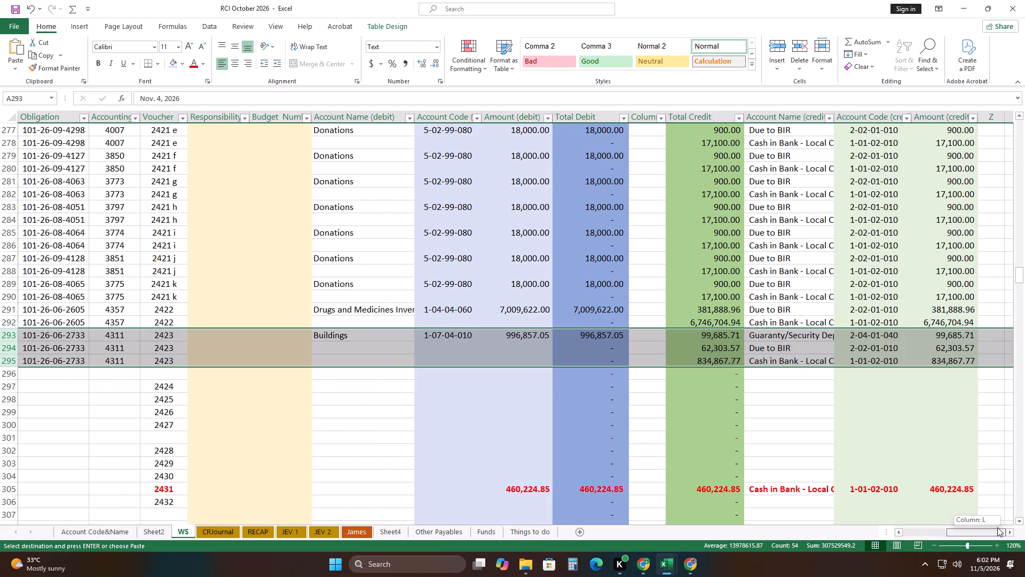
pyautogui.moveTo(997, 527); pyautogui.dragTo(931, 533)
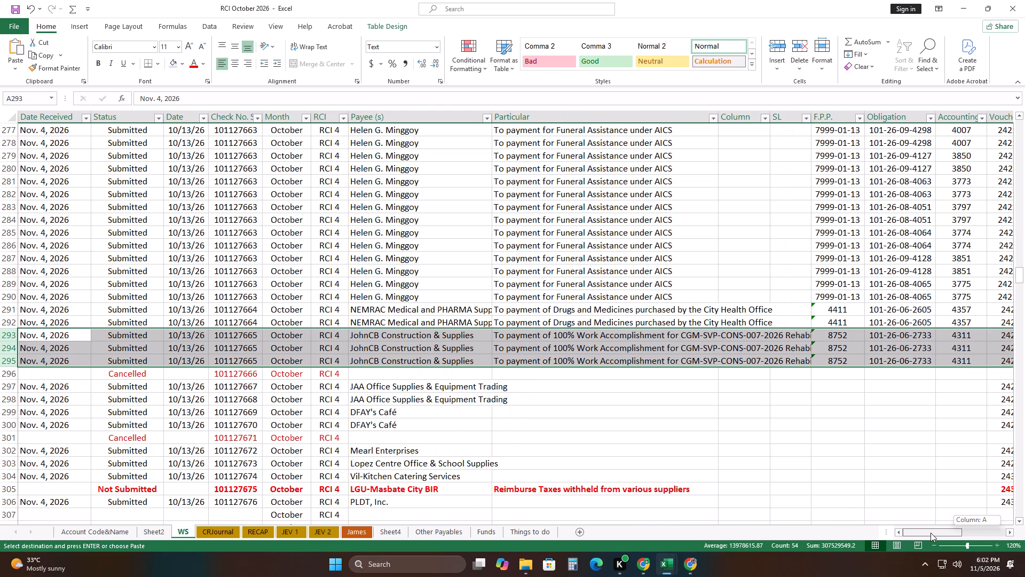
pyautogui.moveTo(931, 533); pyautogui.dragTo(973, 520)
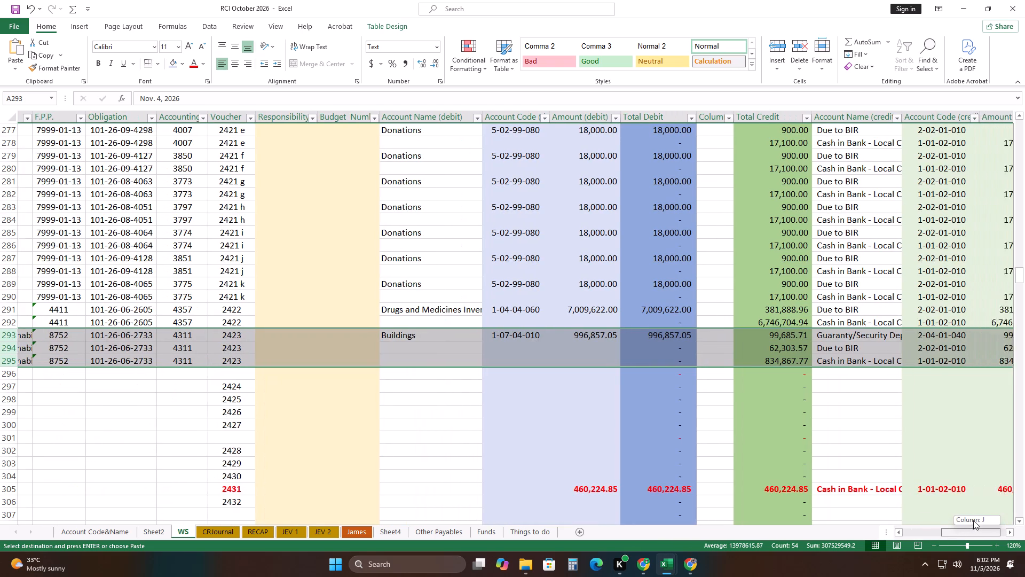
pyautogui.moveTo(973, 520); pyautogui.dragTo(987, 516)
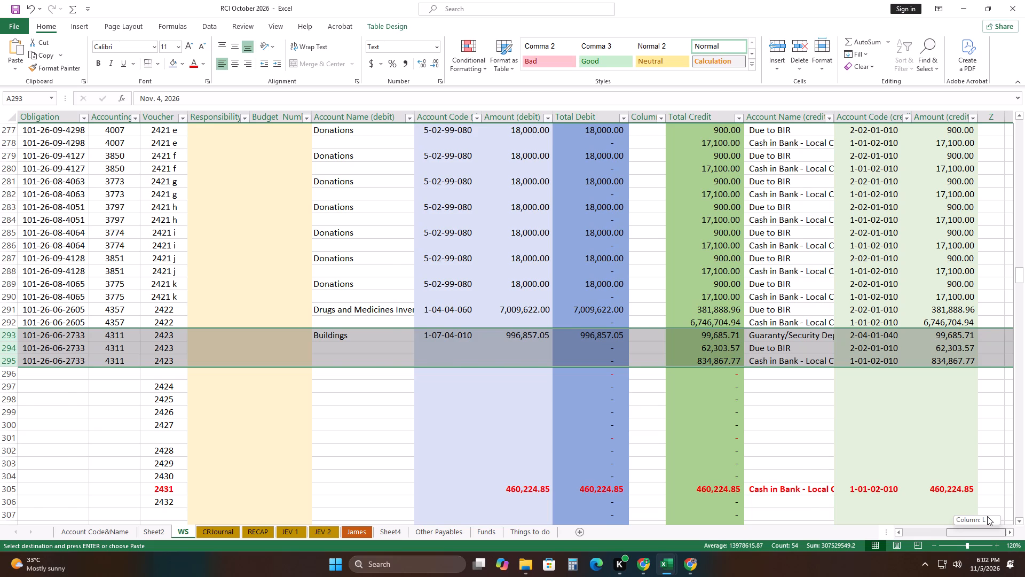
pyautogui.moveTo(987, 516); pyautogui.dragTo(907, 520)
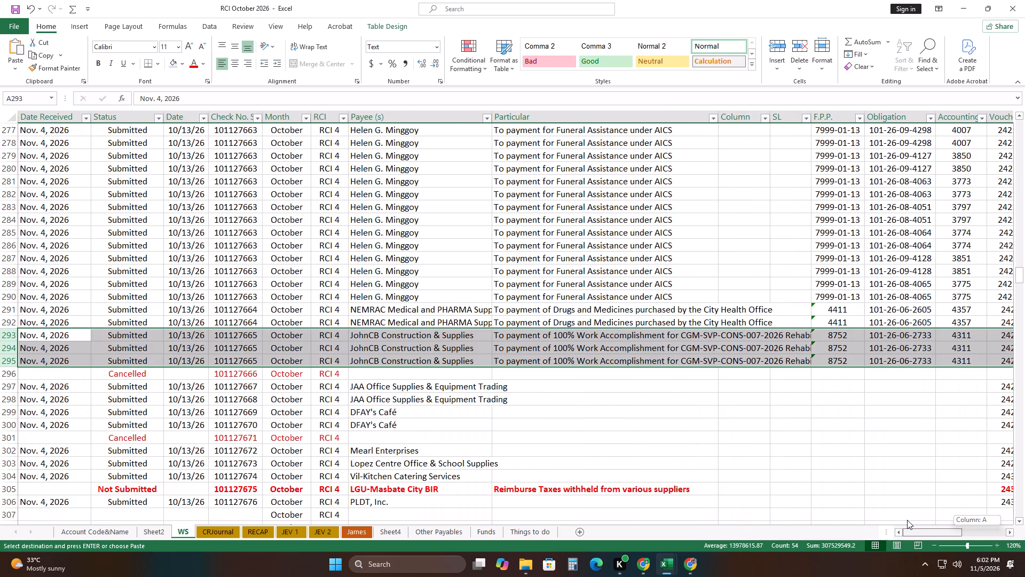
pyautogui.moveTo(907, 520); pyautogui.dragTo(906, 520)
pyautogui.scroll(-1, 546, 400)
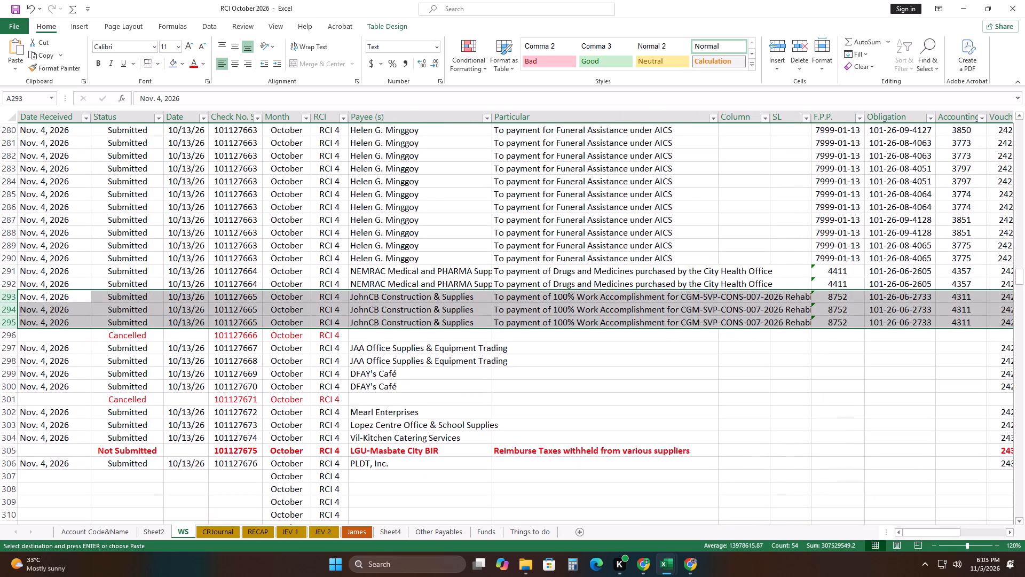
pyautogui.scroll(-2, 546, 402)
pyautogui.scroll(1, 545, 405)
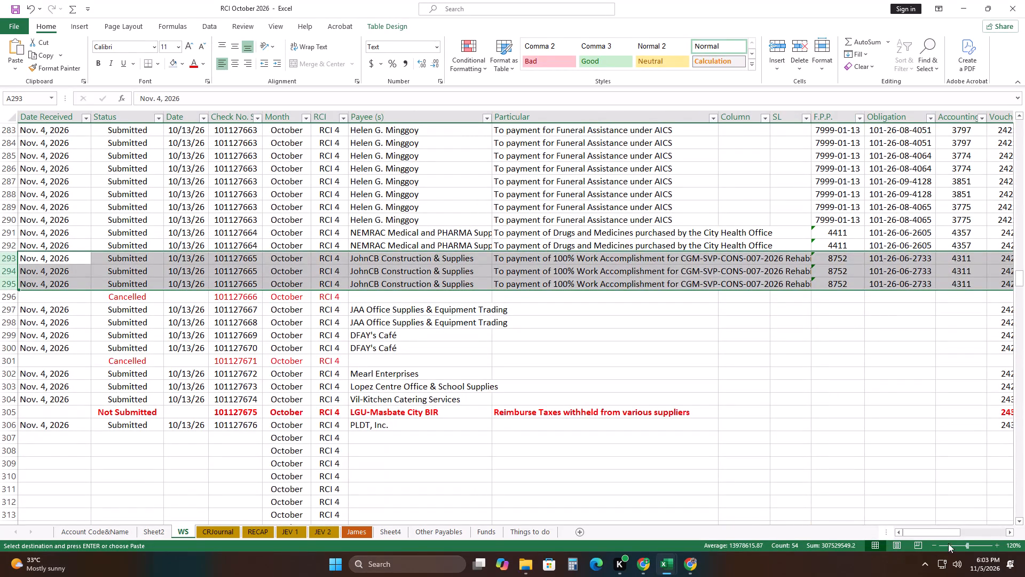
pyautogui.moveTo(941, 535); pyautogui.dragTo(1016, 524)
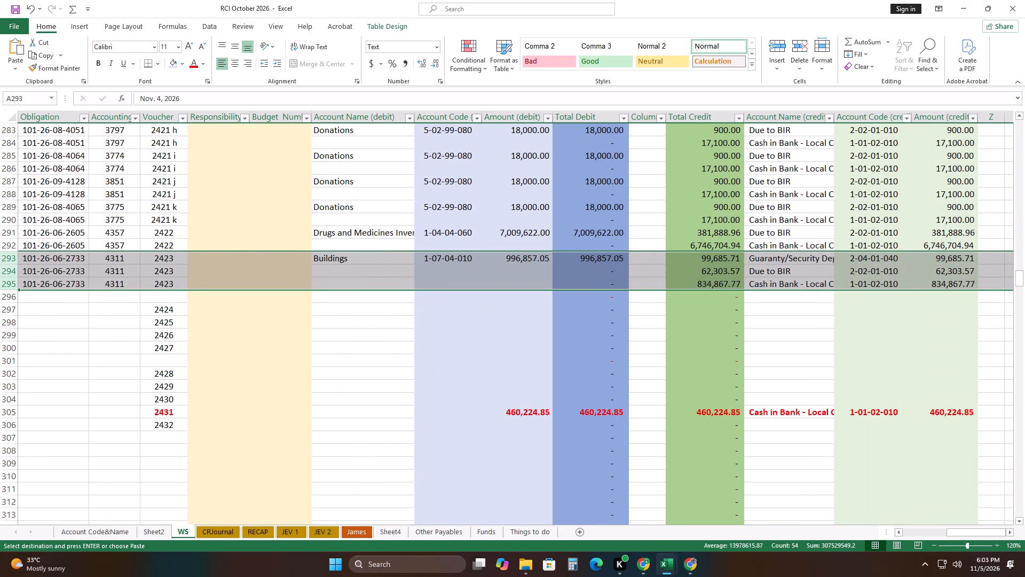
pyautogui.moveTo(958, 531); pyautogui.dragTo(941, 536)
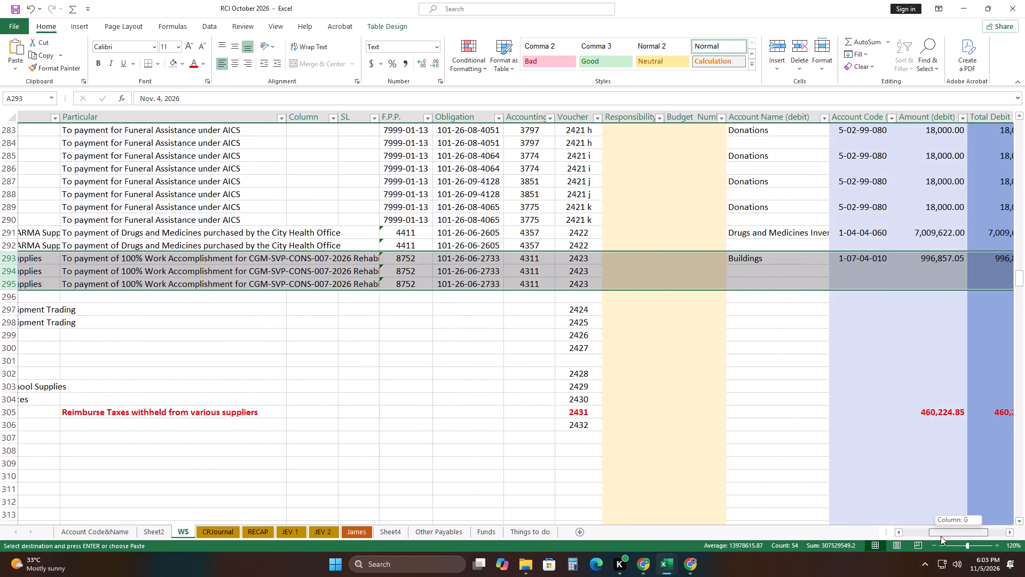
pyautogui.moveTo(941, 536); pyautogui.dragTo(932, 540)
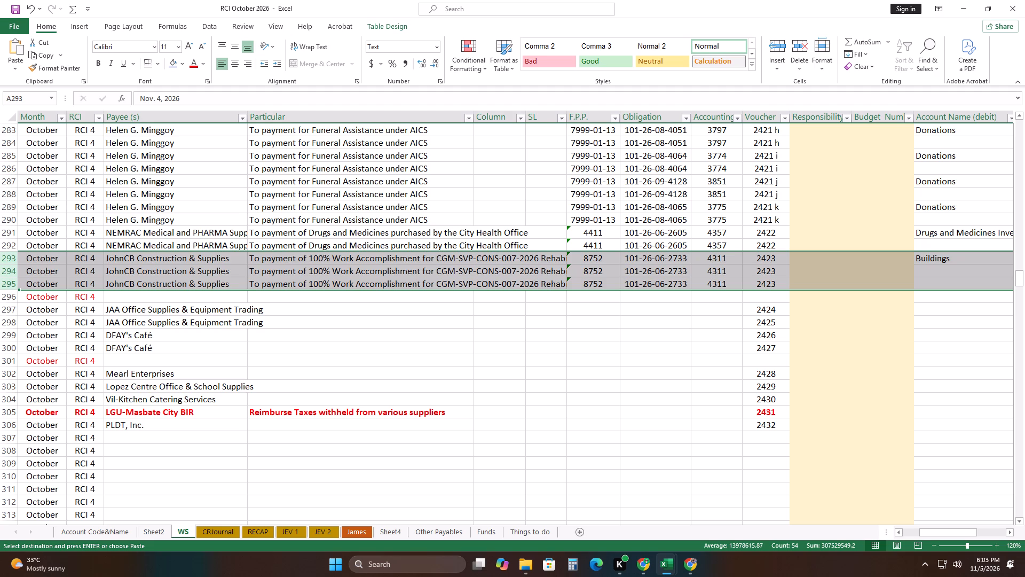
# Enter "Contract Amount: Php 20,866,401.59; 1st Billing 50%: 10,433,200.80; 2nd Billing 50%: 10,433,200.80" in Column cell I293 and turn off its text wrapping.
pyautogui.doubleClick(350, 260)
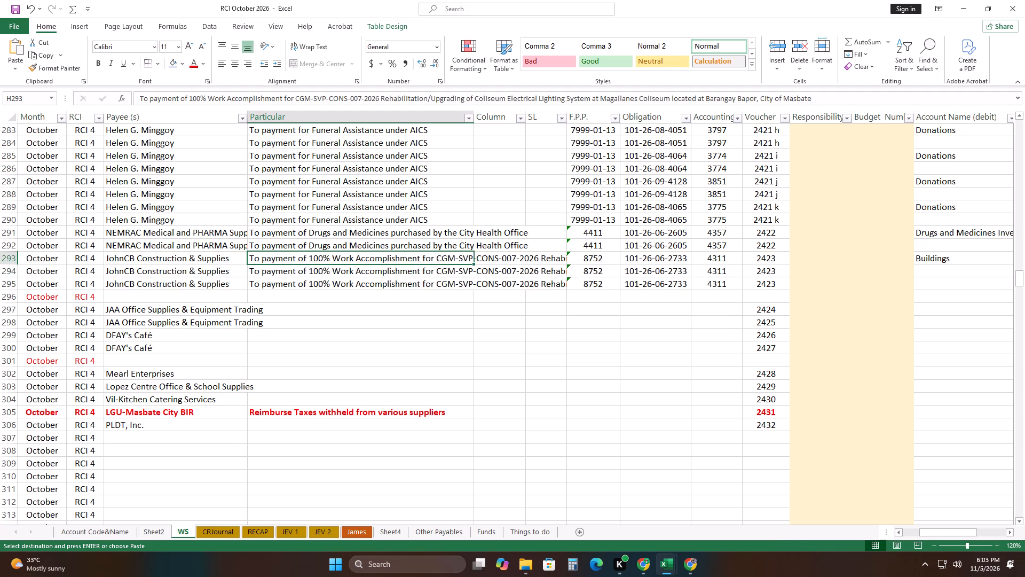
pyautogui.click(492, 260)
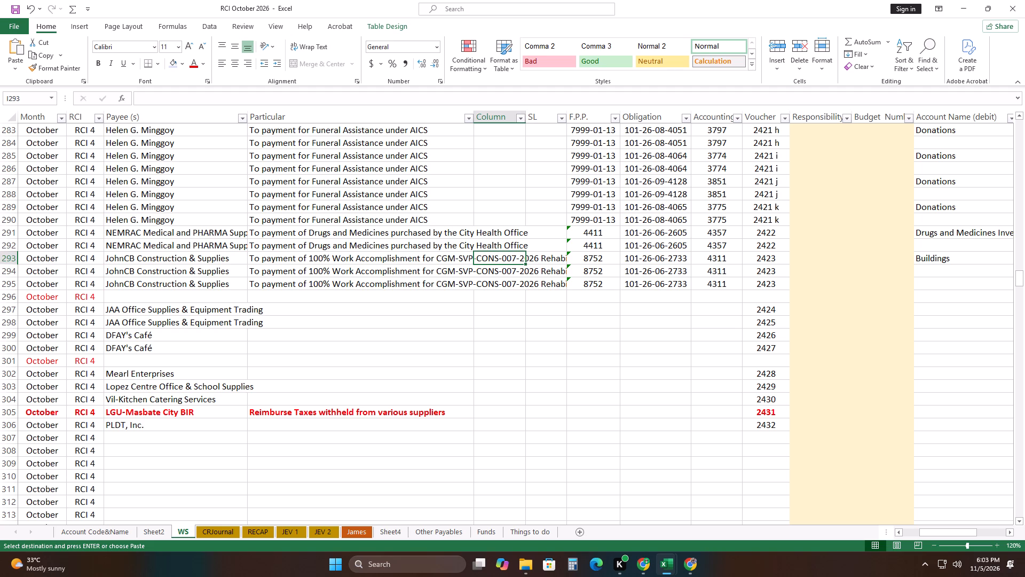
pyautogui.write('Contr')
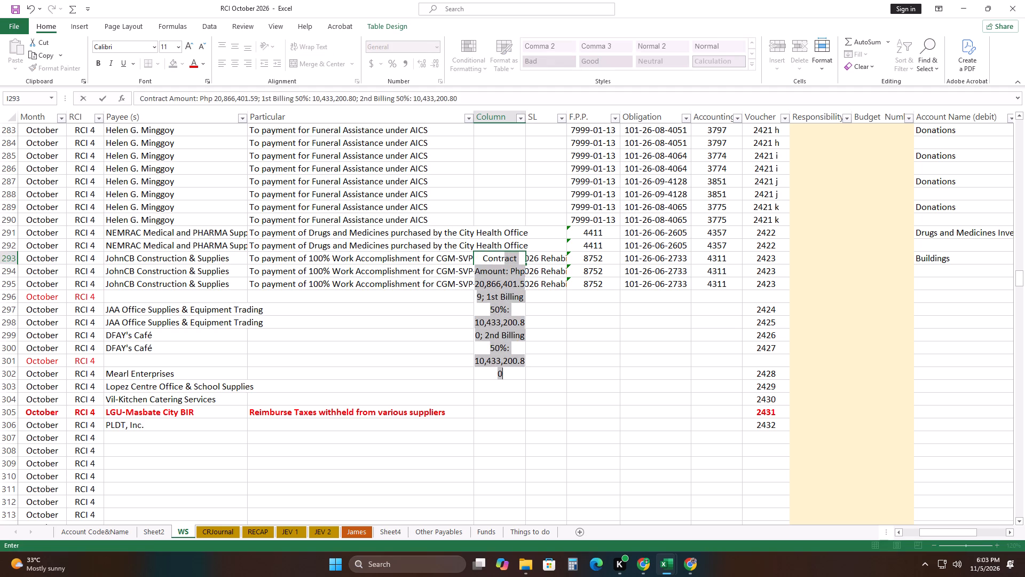
pyautogui.press('Right')
pyautogui.click(510, 302)
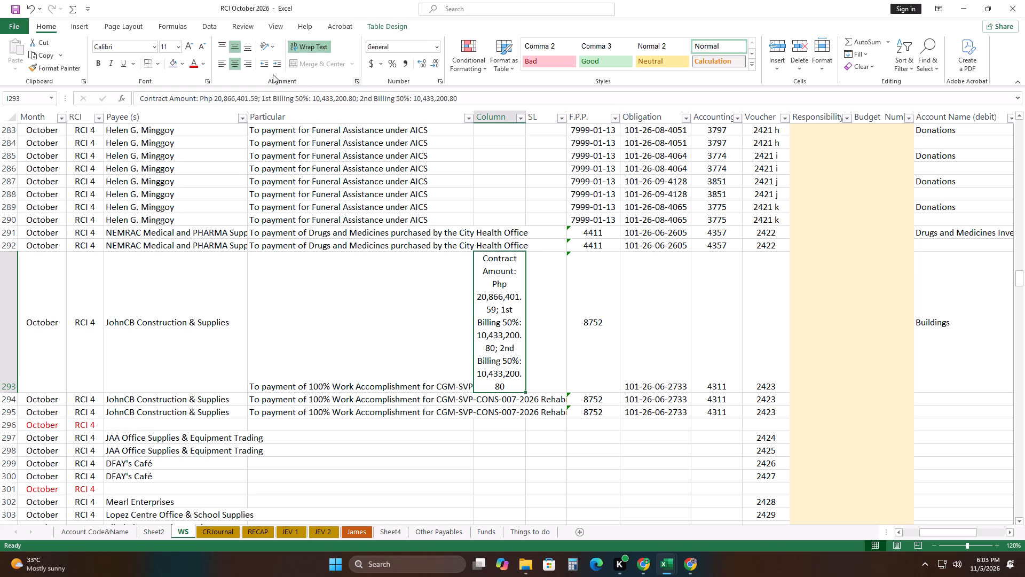
pyautogui.click(316, 48)
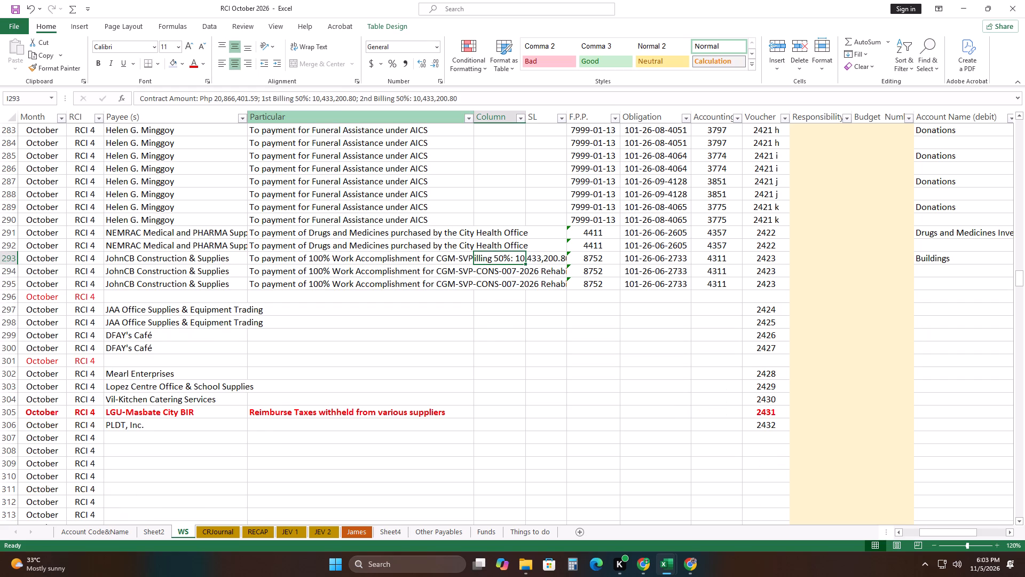
# Left-align the contract note in cell I293 of the WS sheet.
pyautogui.click(219, 61)
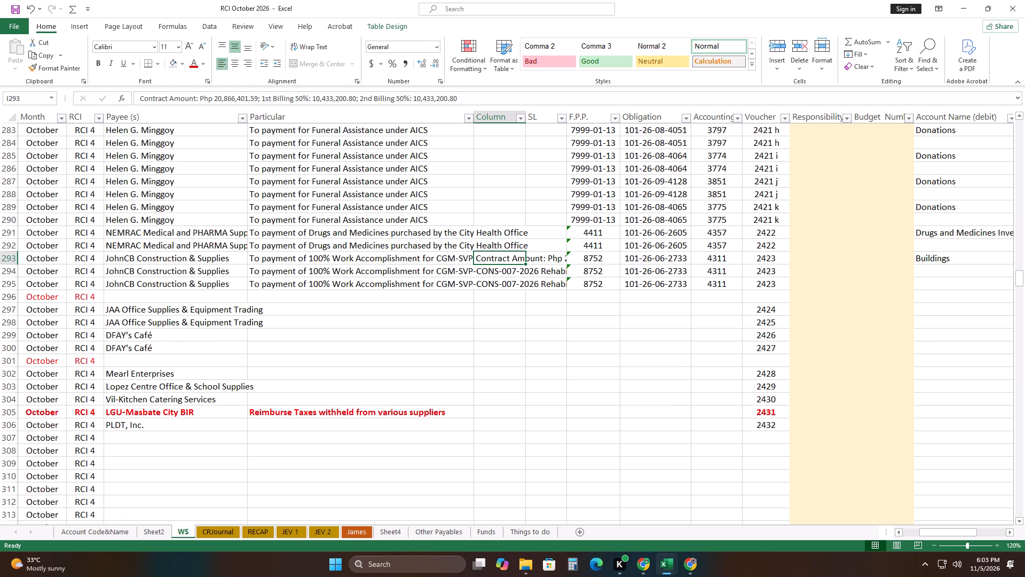
pyautogui.moveTo(570, 406); pyautogui.dragTo(570, 401)
# Delete the 1st and 2nd billing parts from the note in I293, keeping only the contract amount.
pyautogui.doubleClick(499, 260)
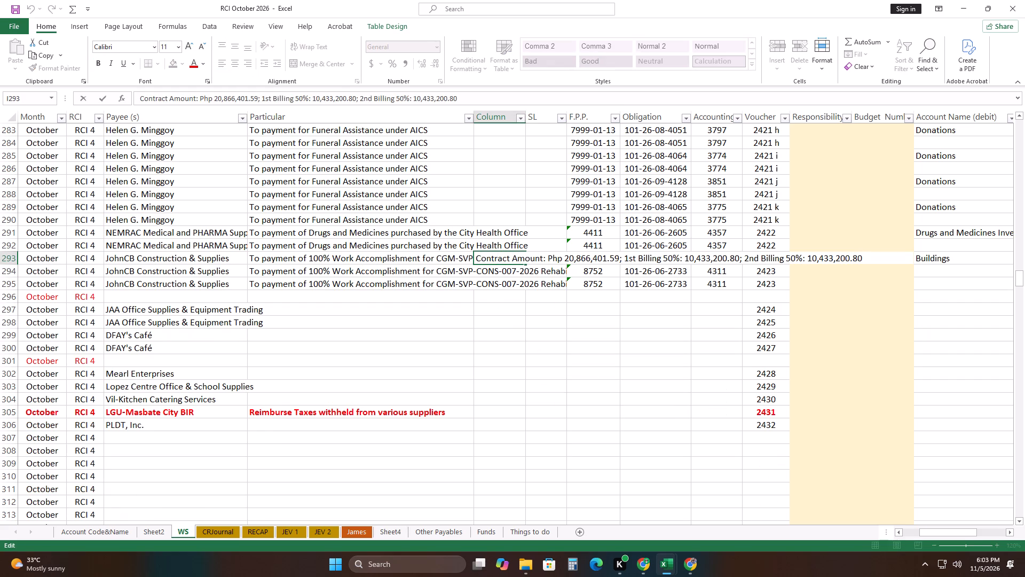
pyautogui.moveTo(620, 259); pyautogui.dragTo(811, 273)
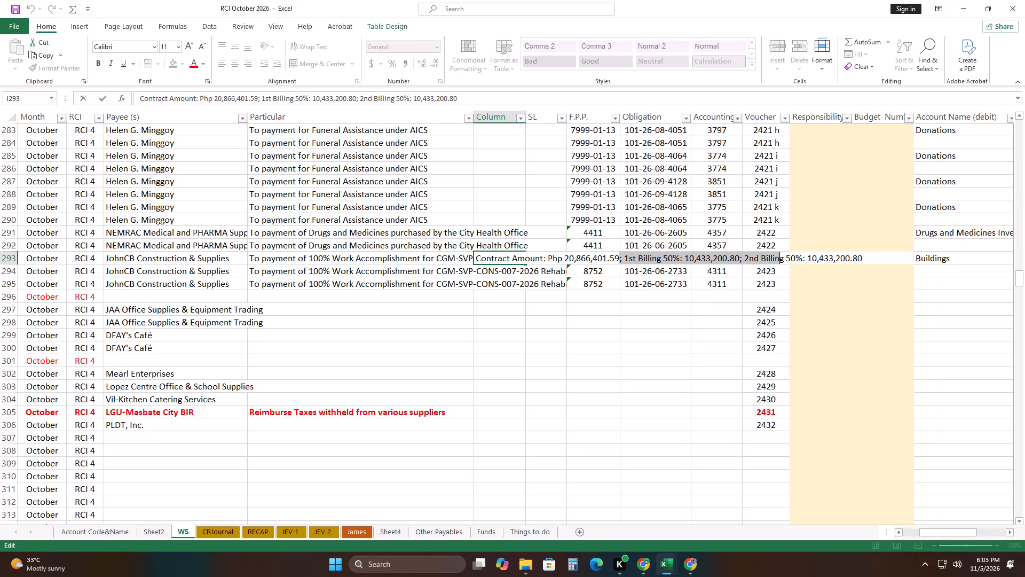
pyautogui.moveTo(811, 273); pyautogui.dragTo(890, 267)
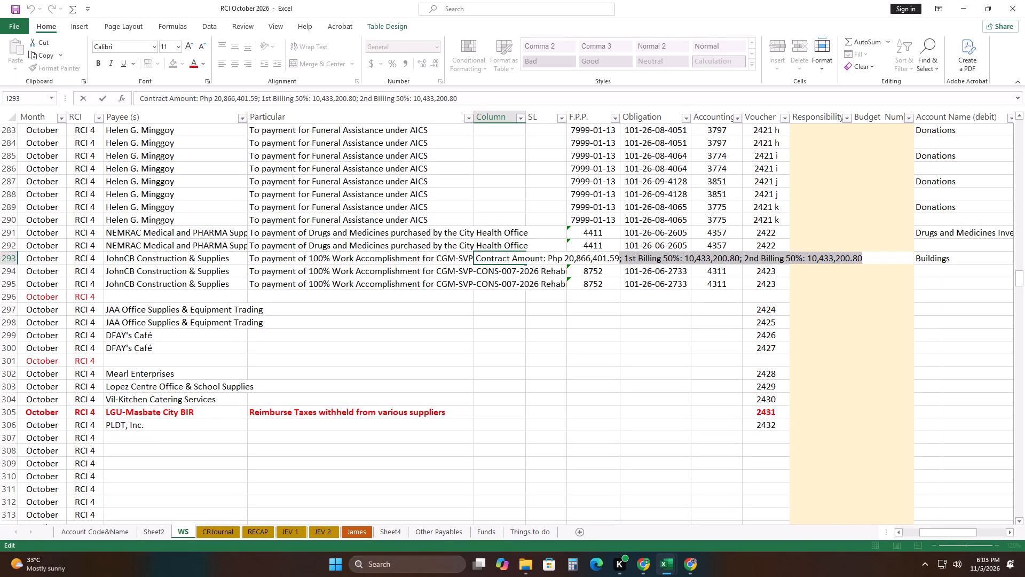
pyautogui.press('BackSpace')
pyautogui.click(594, 354)
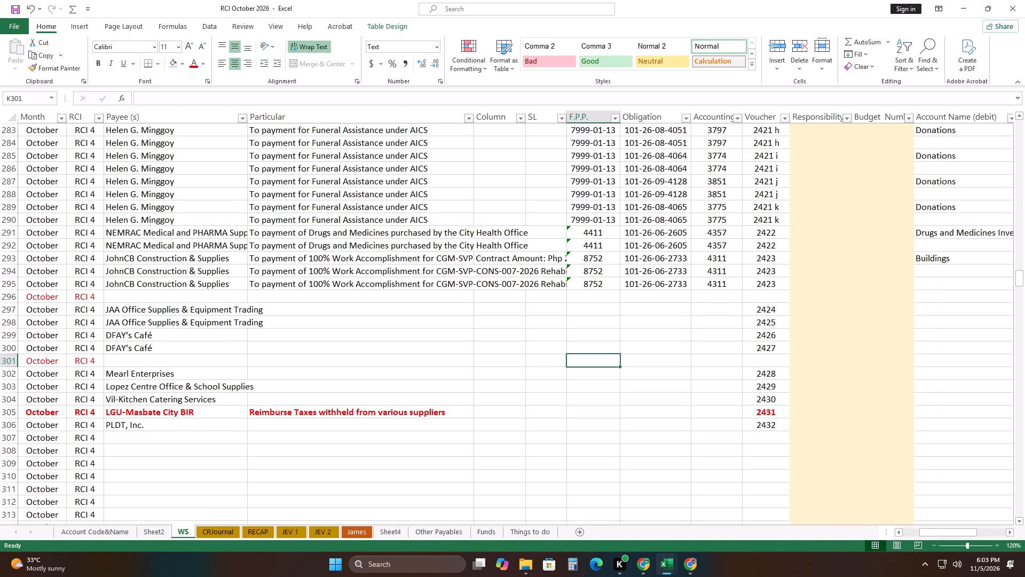
# Change the note in I293 to "Contract Amount: Php 996,857.00".
pyautogui.doubleClick(535, 260)
pyautogui.doubleClick(505, 260)
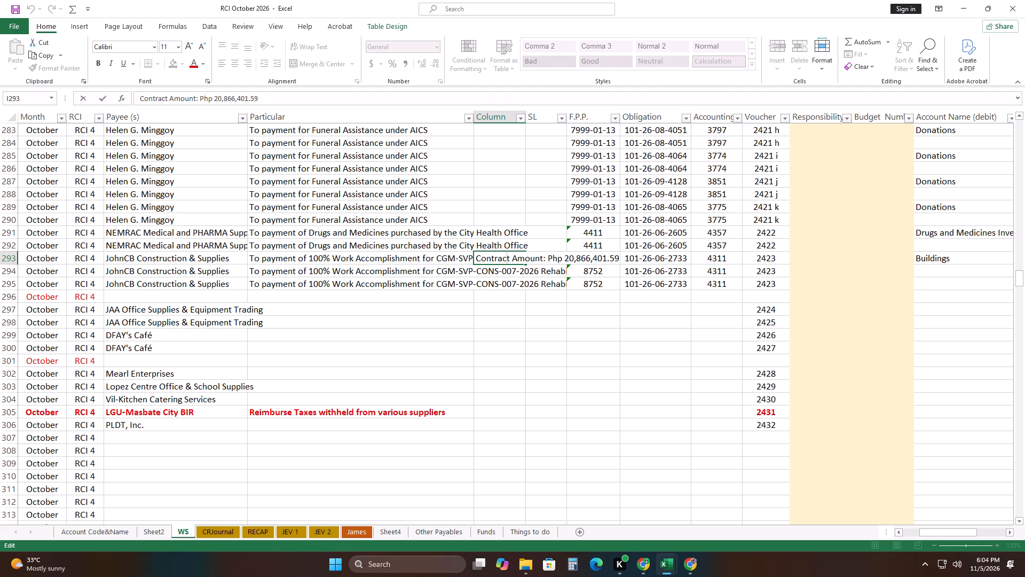
pyautogui.click(574, 258)
pyautogui.press('BackSpace')
pyautogui.press('BackSpace')
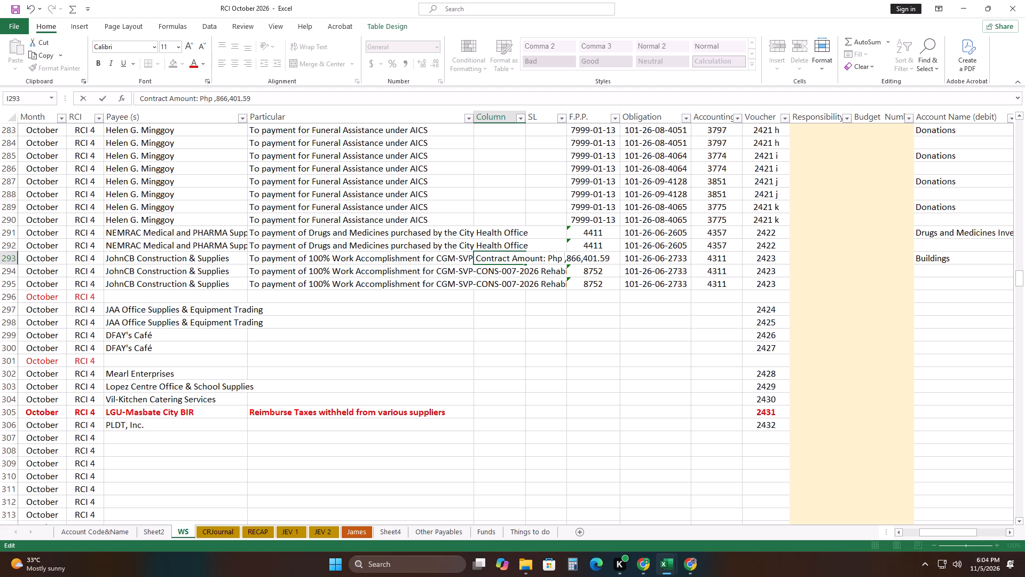
pyautogui.write('996')
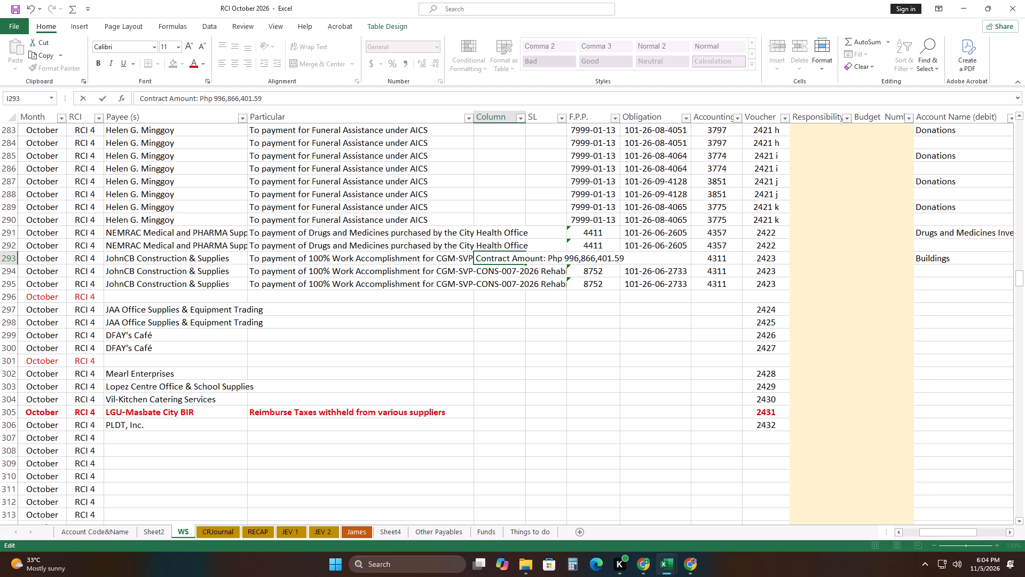
pyautogui.press('Right')
pyautogui.press('Right')
pyautogui.press('Right')
pyautogui.press('Right')
pyautogui.press('BackSpace')
pyautogui.press('BackSpace')
pyautogui.write('57')
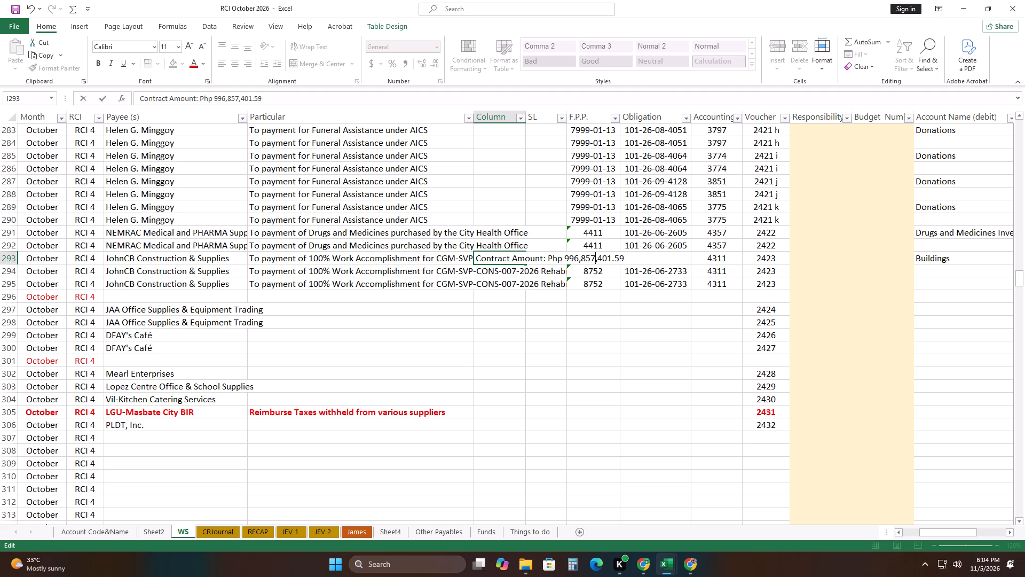
pyautogui.press('Right')
pyautogui.press('Right')
pyautogui.press('Right')
pyautogui.press('Right')
pyautogui.press('Right')
pyautogui.press('Right')
pyautogui.press('Right')
pyautogui.press('BackSpace')
pyautogui.press('BackSpace')
pyautogui.write('00')
pyautogui.press('Left')
pyautogui.press('Left')
pyautogui.press('Left')
pyautogui.press('BackSpace')
pyautogui.press('BackSpace')
pyautogui.press('BackSpace')
pyautogui.press('BackSpace')
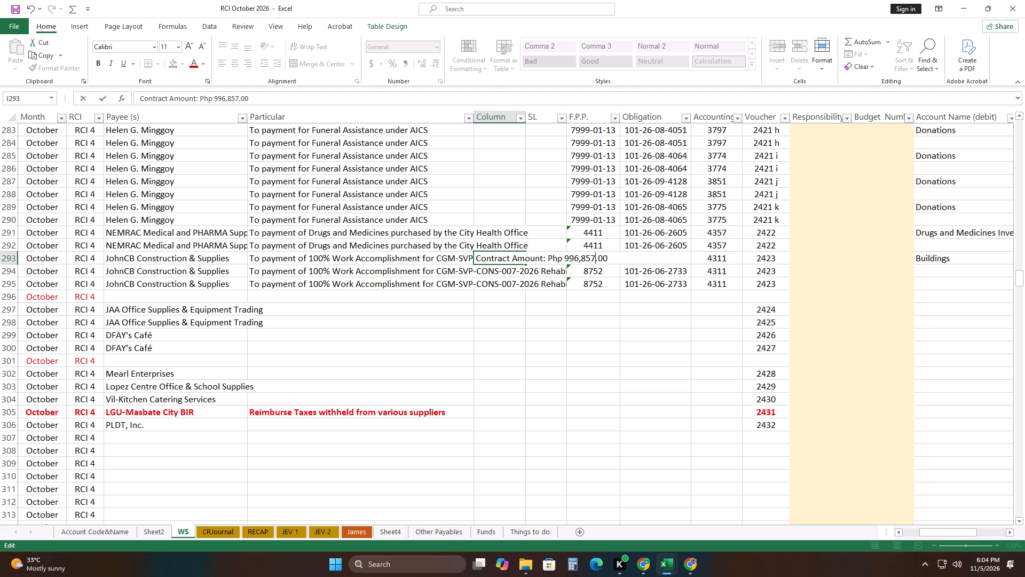
pyautogui.click(584, 356)
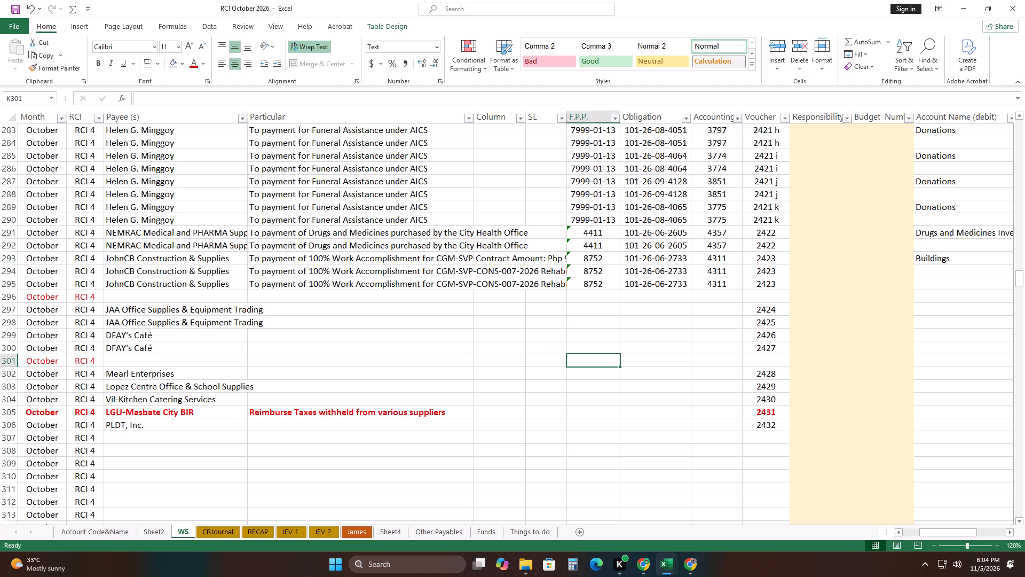
# Save the RCI October 2026 workbook.
pyautogui.click(537, 326)
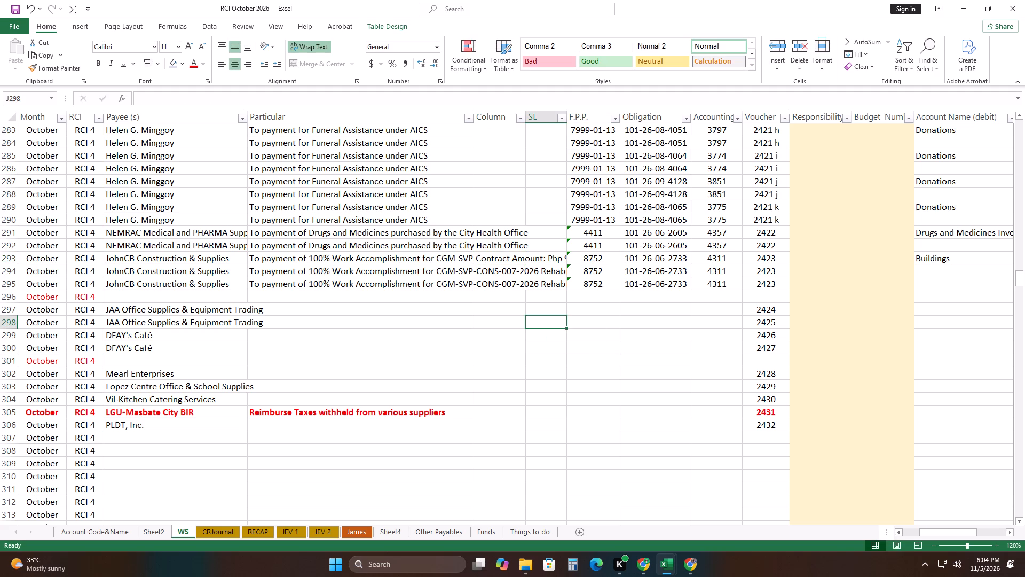
pyautogui.hotkey('ctrl', 's')
# Select JohnCB Construction's rows 293 to 295 and review their details from the Date Received column onward.
pyautogui.moveTo(10, 259); pyautogui.dragTo(10, 278)
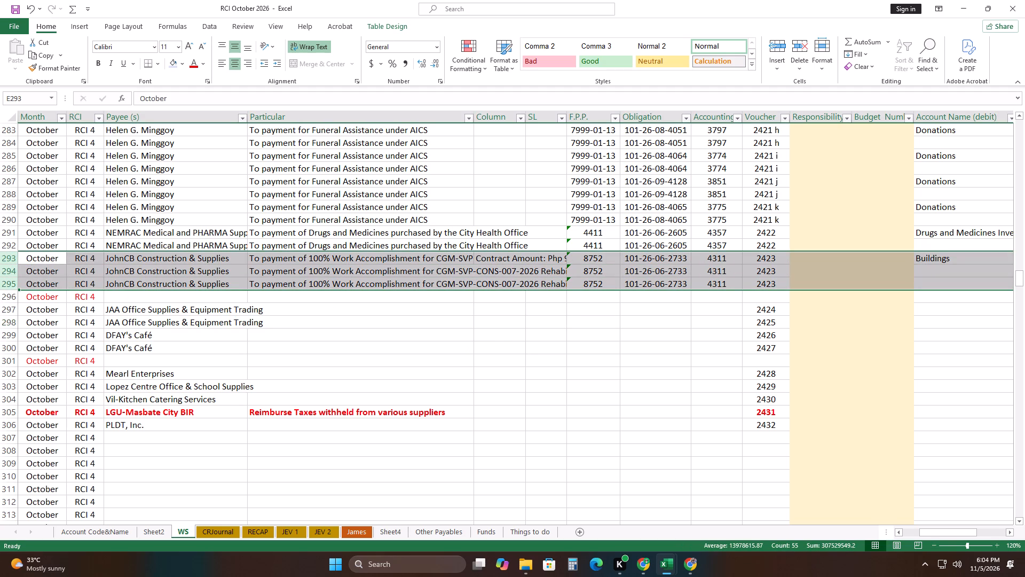
pyautogui.moveTo(948, 535); pyautogui.dragTo(942, 534)
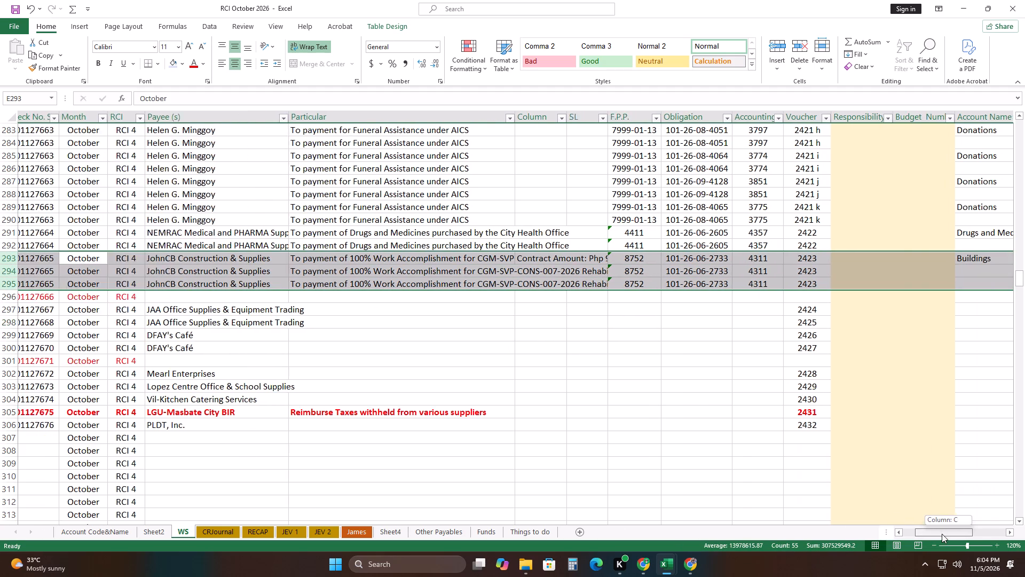
pyautogui.moveTo(942, 534); pyautogui.dragTo(928, 535)
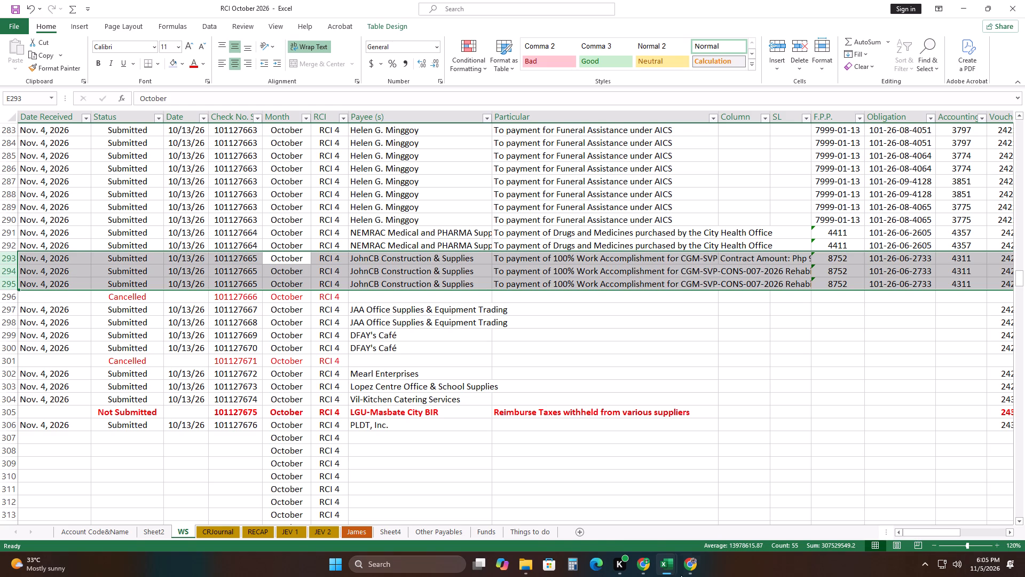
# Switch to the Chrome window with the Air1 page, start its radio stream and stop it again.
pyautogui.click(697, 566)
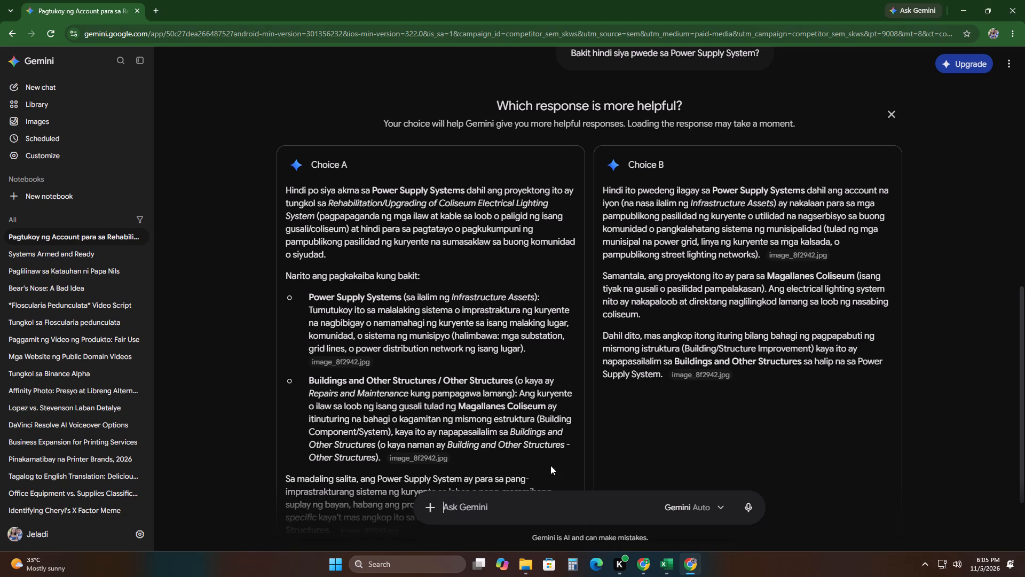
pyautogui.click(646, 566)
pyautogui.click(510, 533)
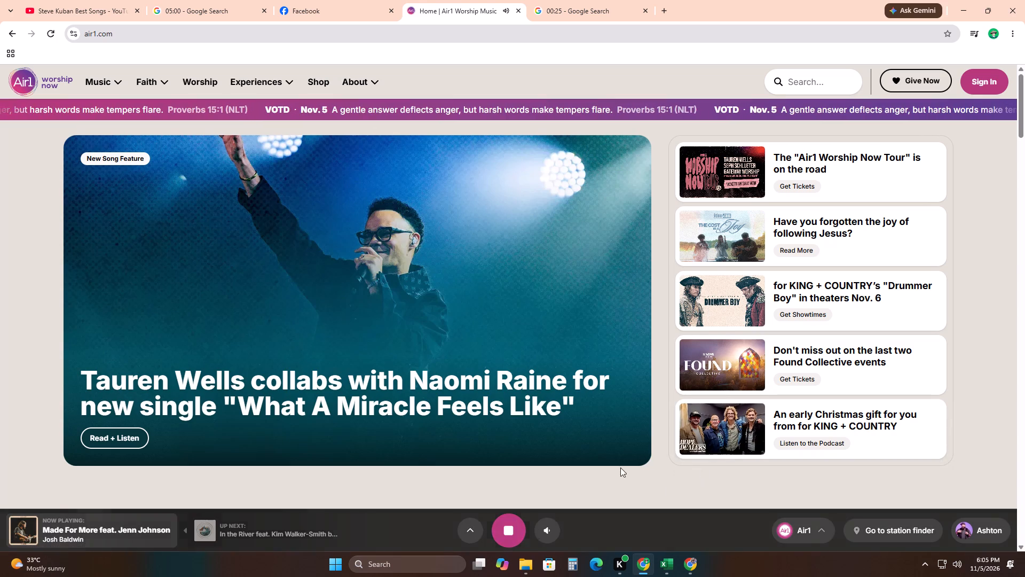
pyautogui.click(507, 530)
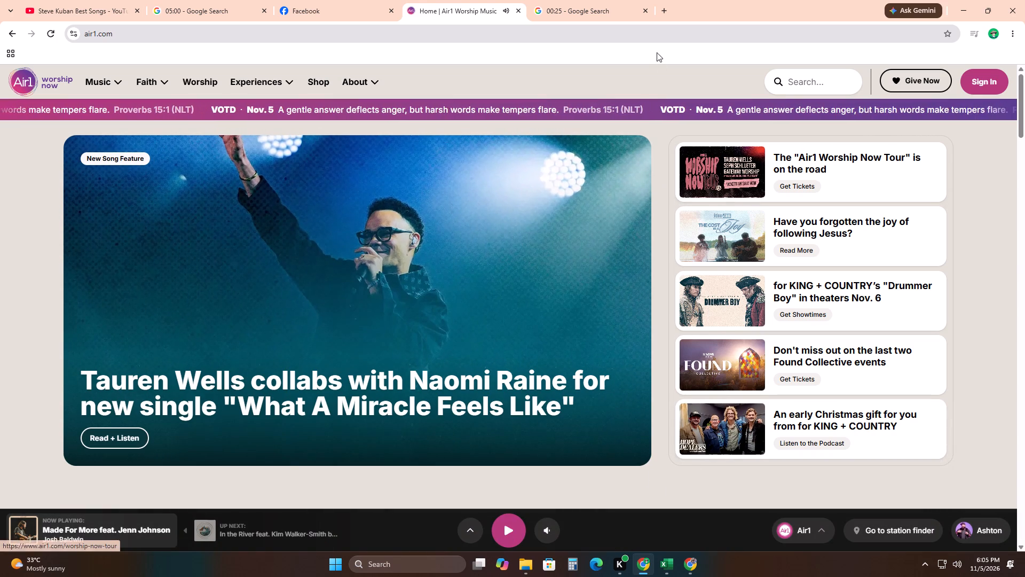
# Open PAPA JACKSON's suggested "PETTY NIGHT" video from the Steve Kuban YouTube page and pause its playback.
pyautogui.click(72, 0)
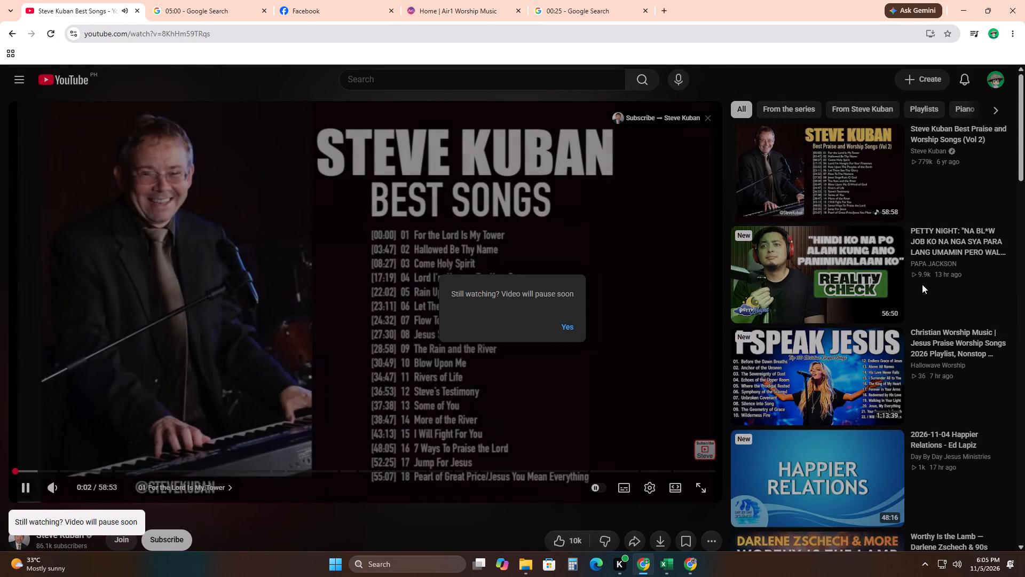
pyautogui.click(927, 263)
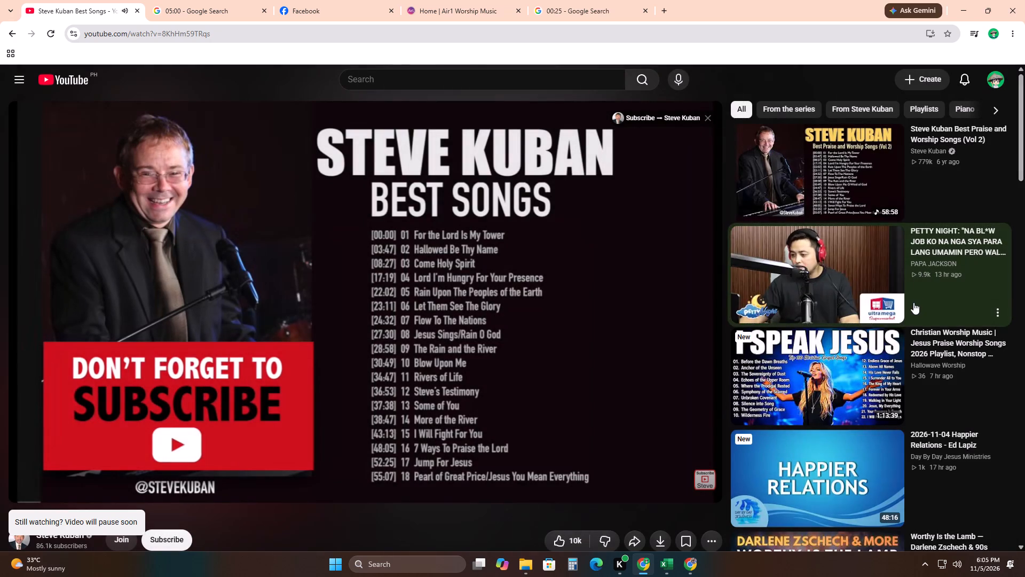
pyautogui.click(916, 258)
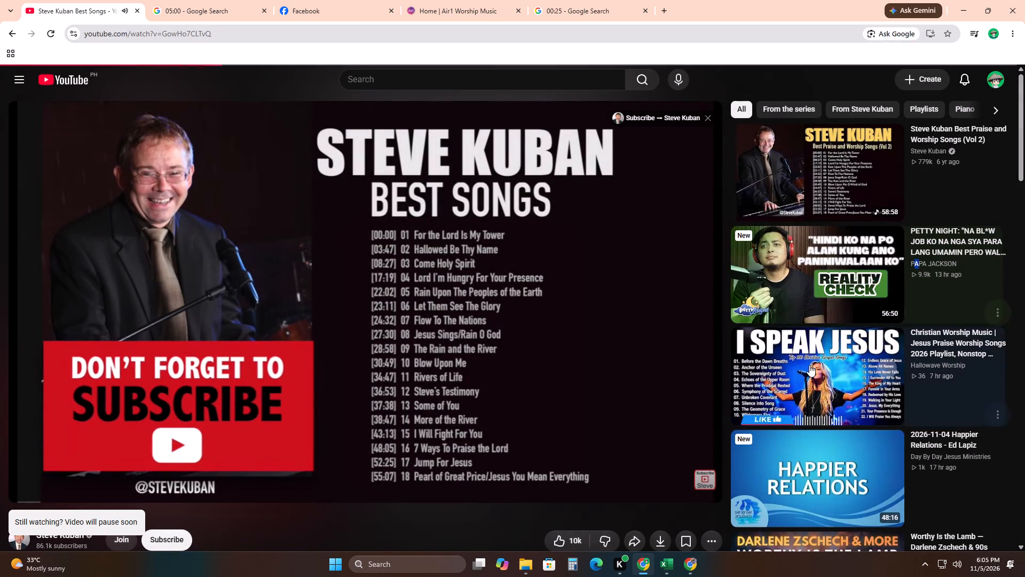
pyautogui.scroll(-3, 266, 294)
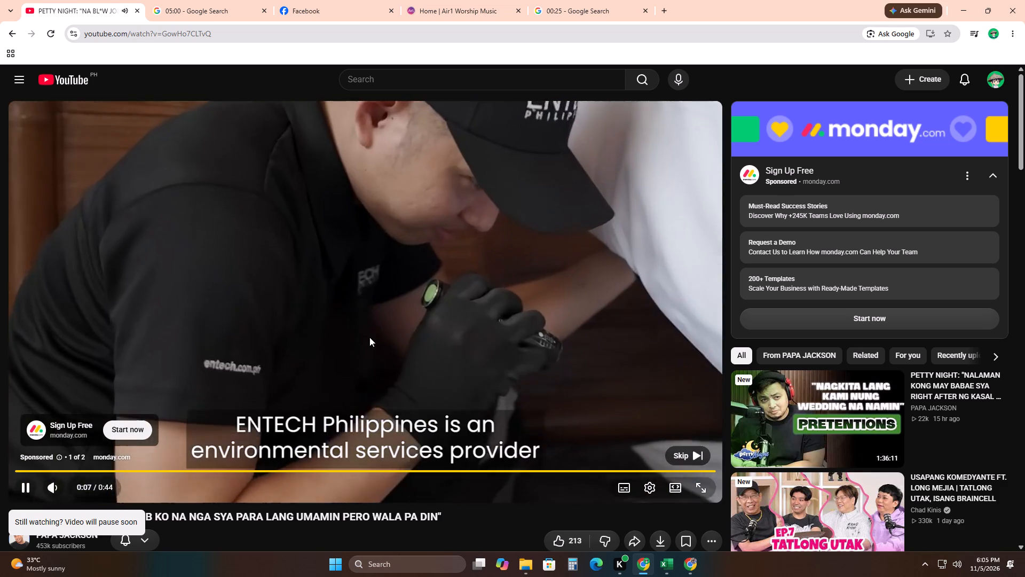
pyautogui.click(414, 300)
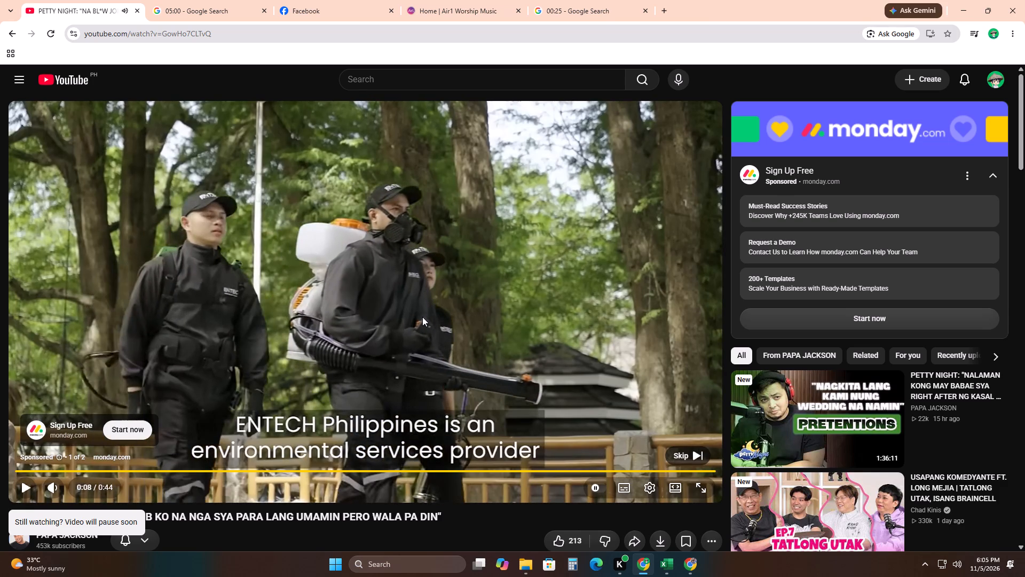